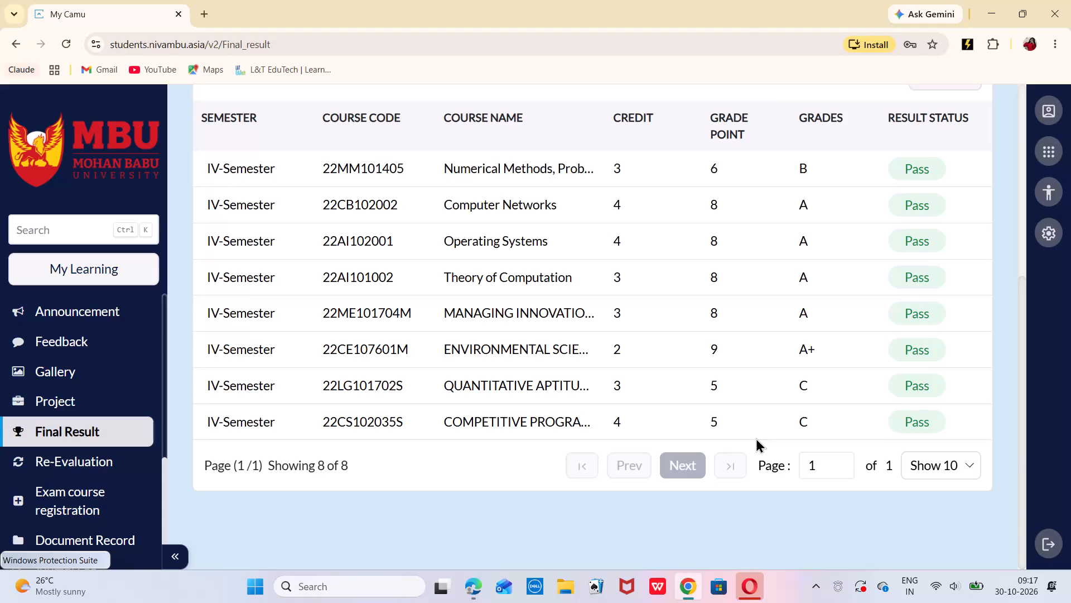
Set the final result table to show 40 rows per page and look through the IV-Semester course grades.
left_click(946, 466)
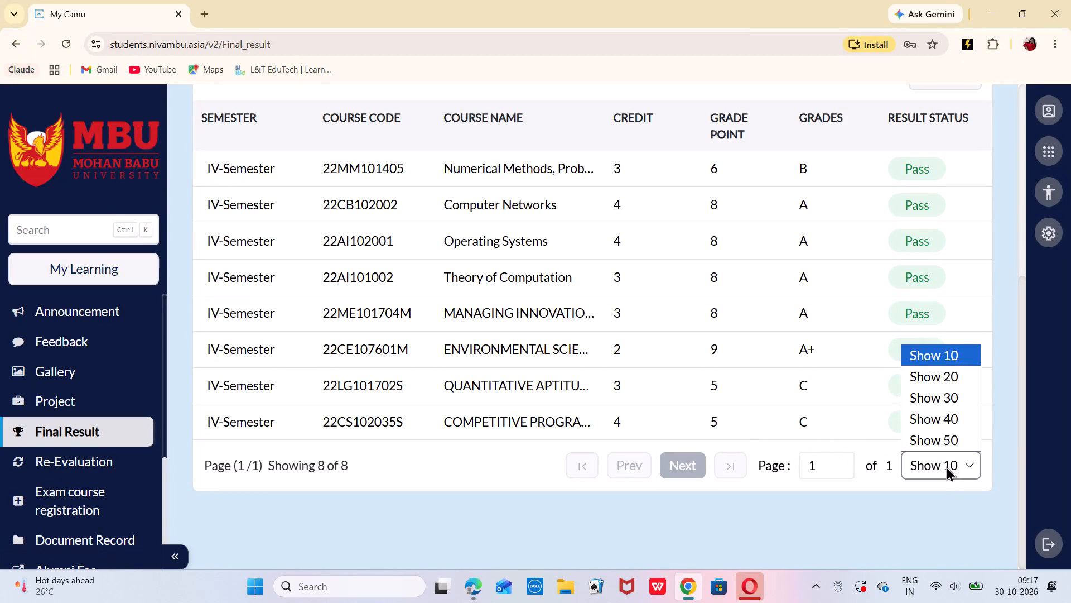
left_click(943, 420)
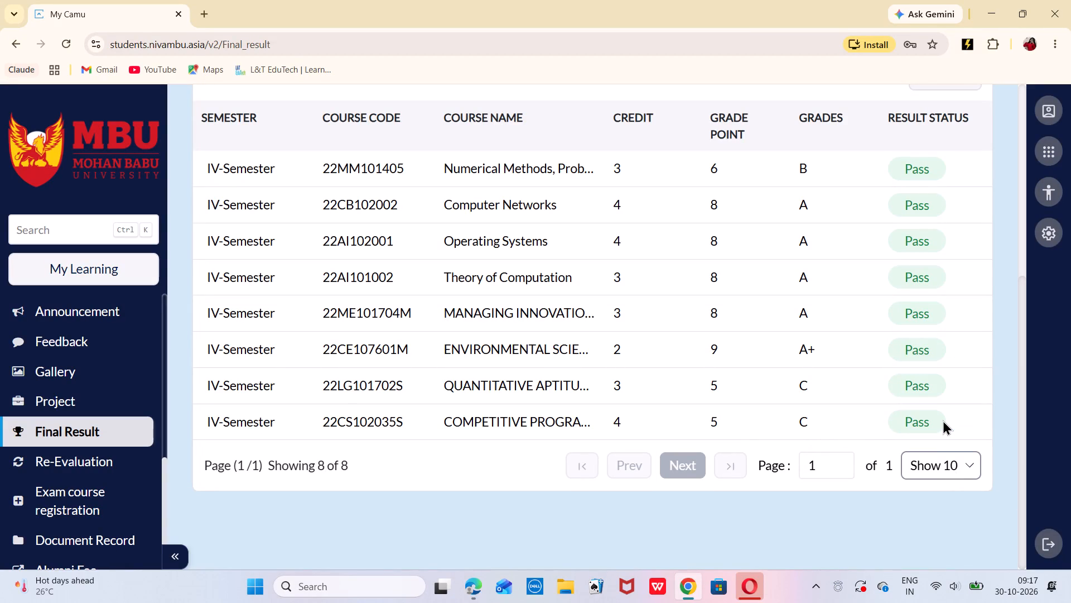
scroll(790, 401, "down", 3)
scroll(790, 401, "up", 3)
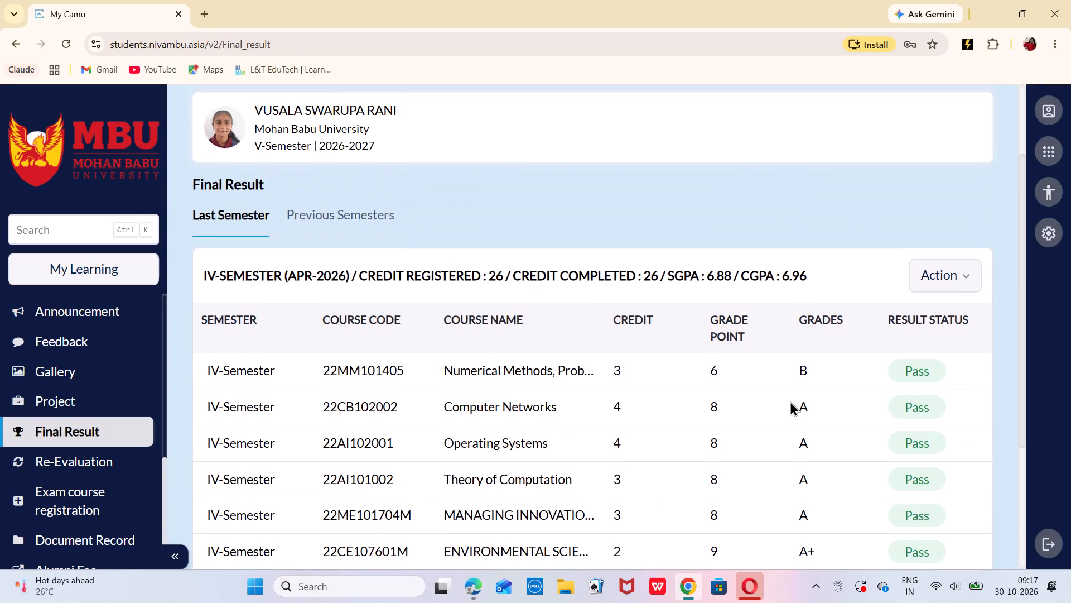
scroll(790, 401, "down", 1)
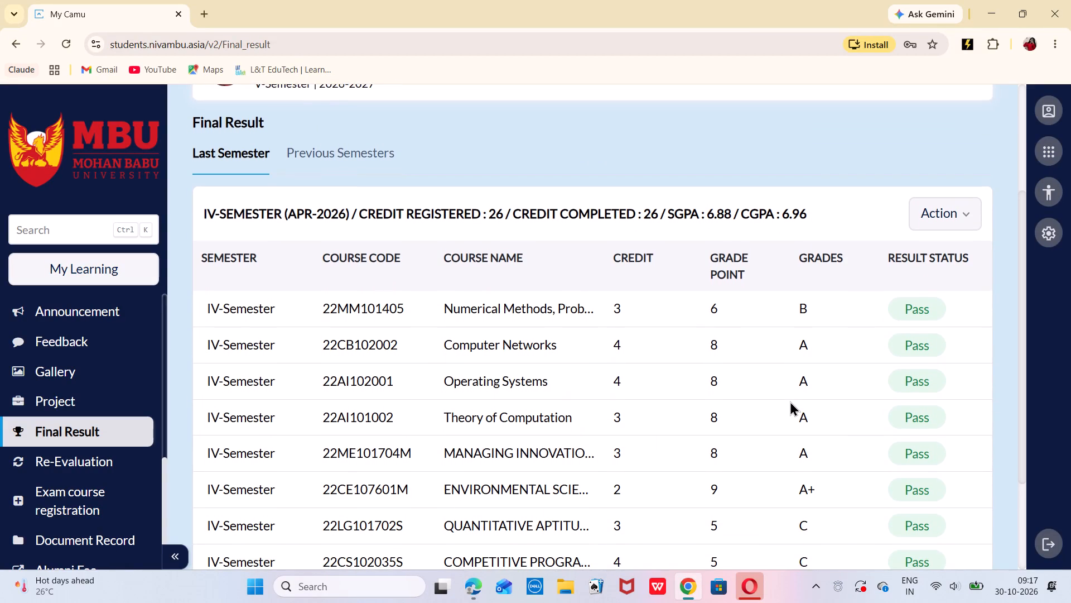
scroll(790, 401, "down", 2)
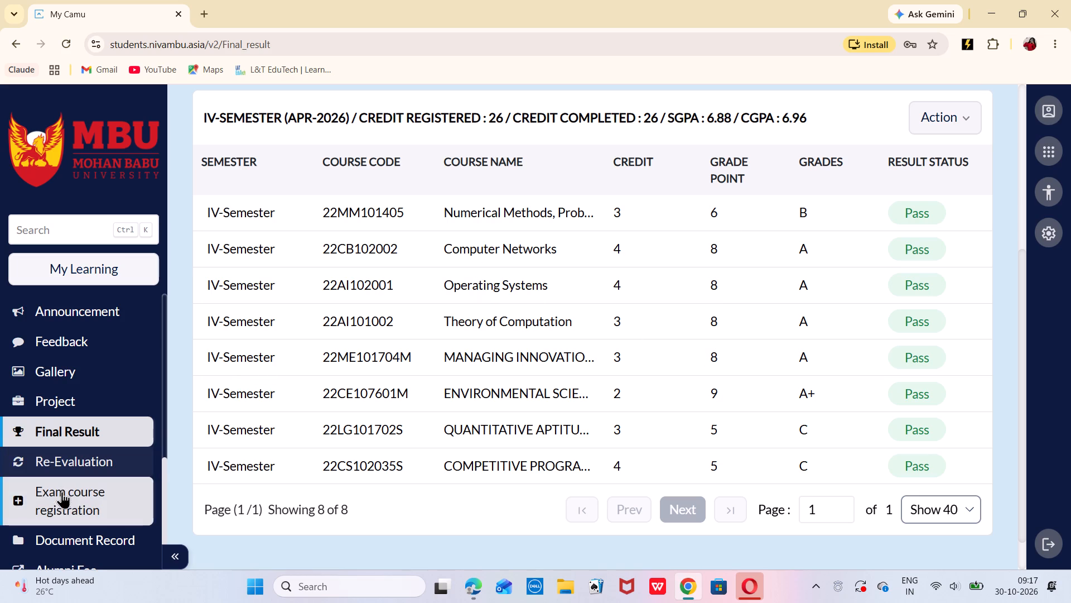
Open the Leave section of the student portal.
scroll(66, 503, "down", 2)
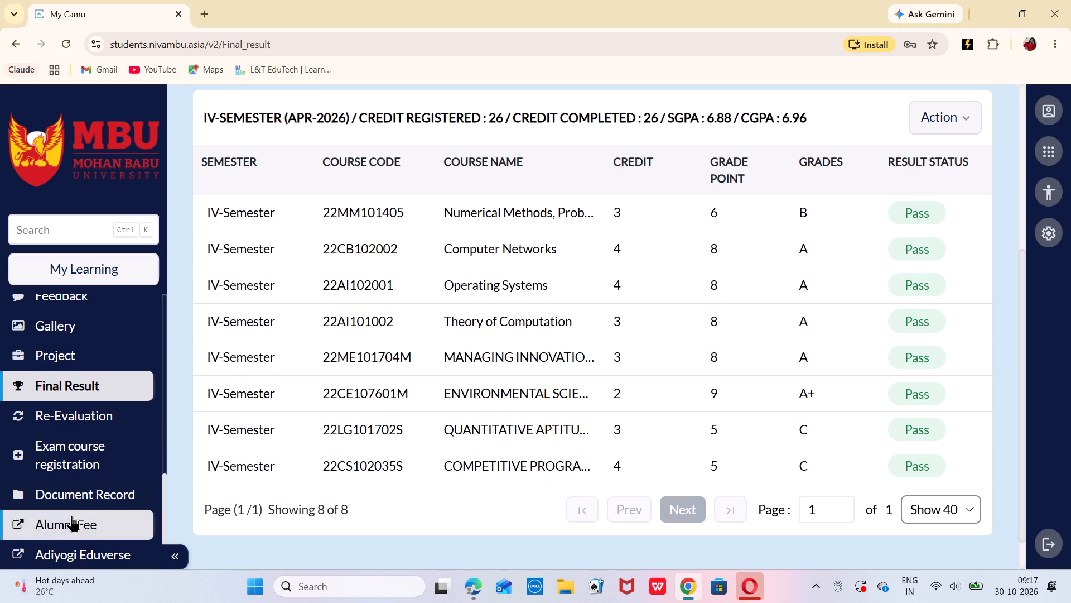
scroll(87, 412, "up", 3)
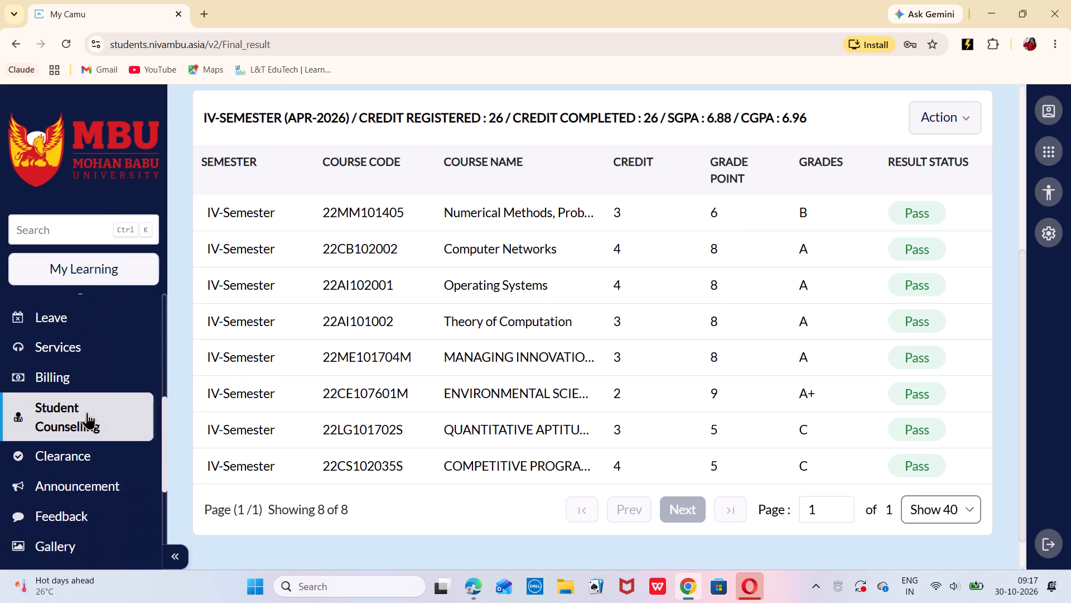
scroll(87, 412, "up", 1)
left_click(78, 347)
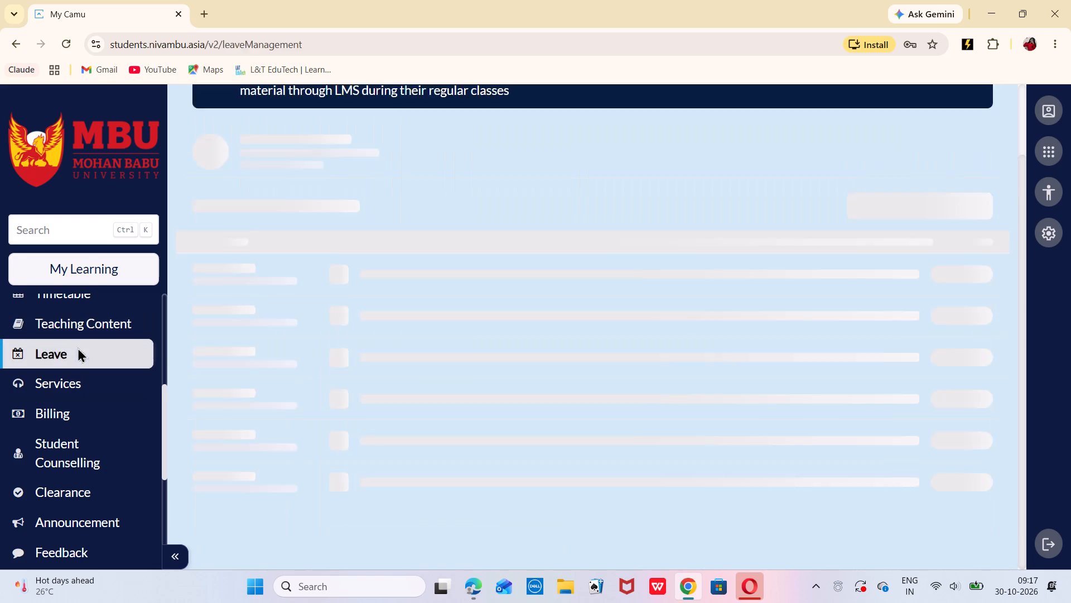
Start a new leave application of type On Duty, running from 01-Oct-2026 to 29-Oct-2026.
scroll(503, 368, "down", 2)
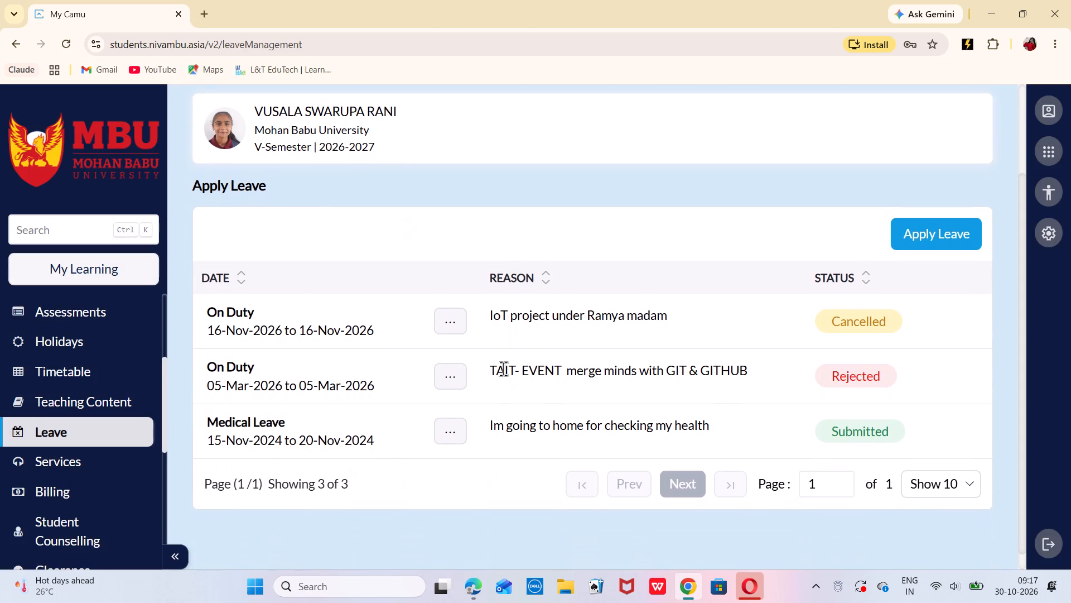
scroll(503, 368, "down", 1)
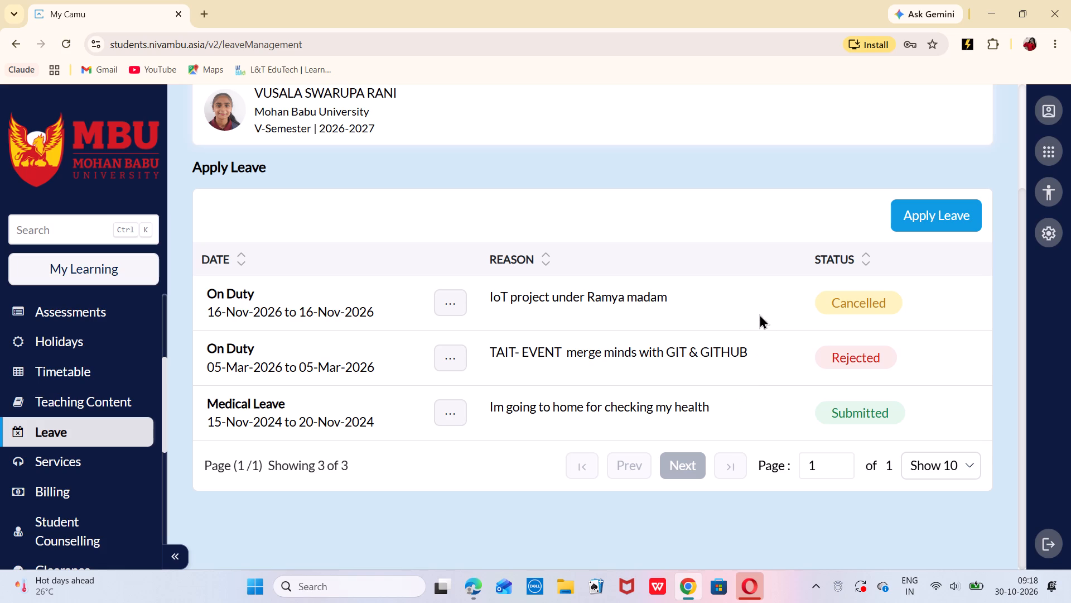
left_click(918, 224)
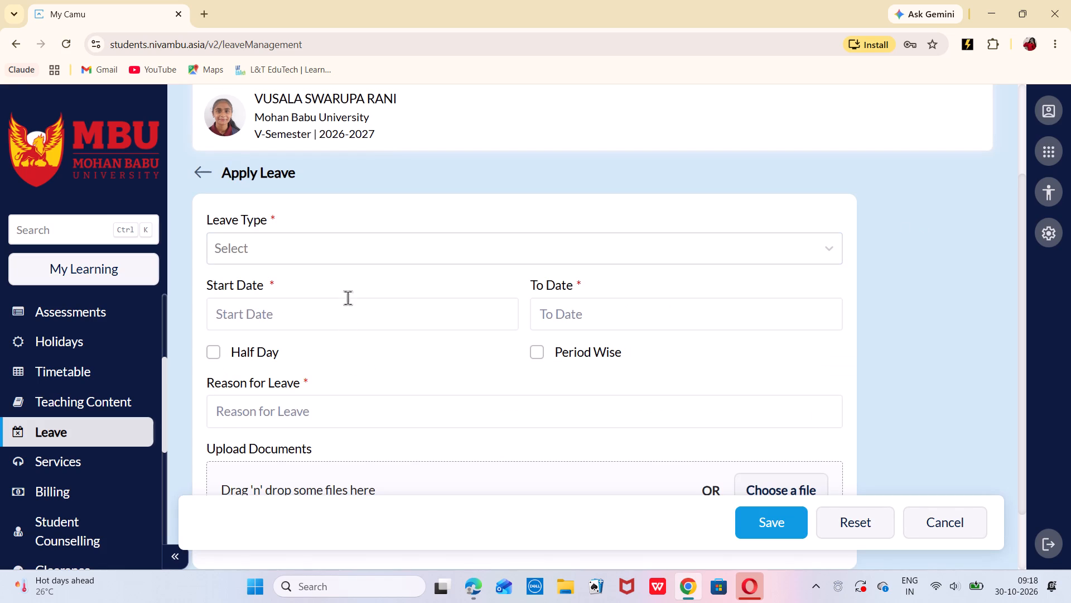
left_click(335, 254)
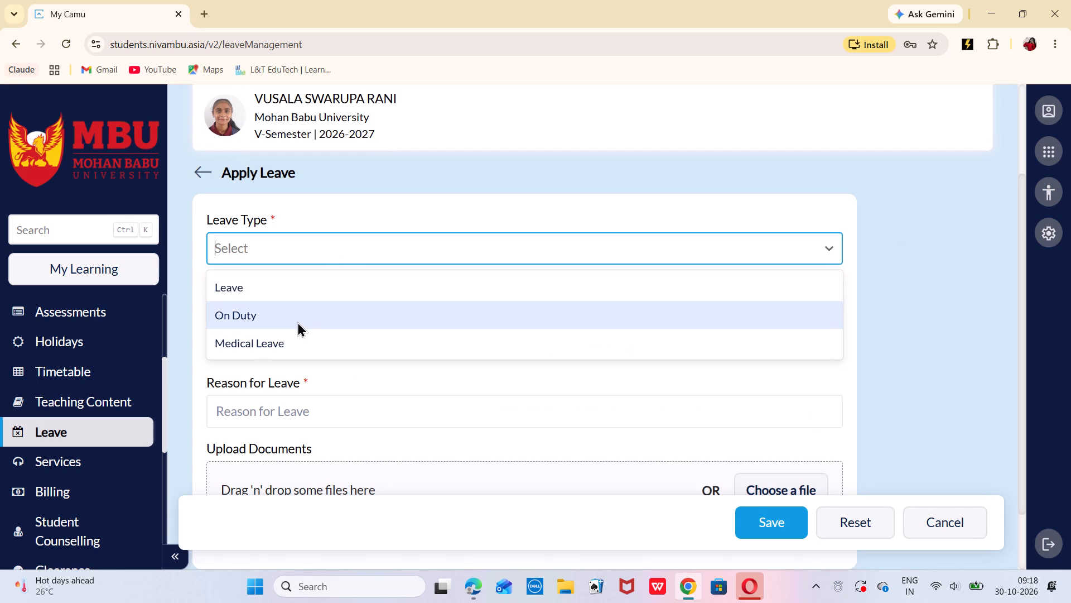
left_click(297, 322)
left_click(278, 311)
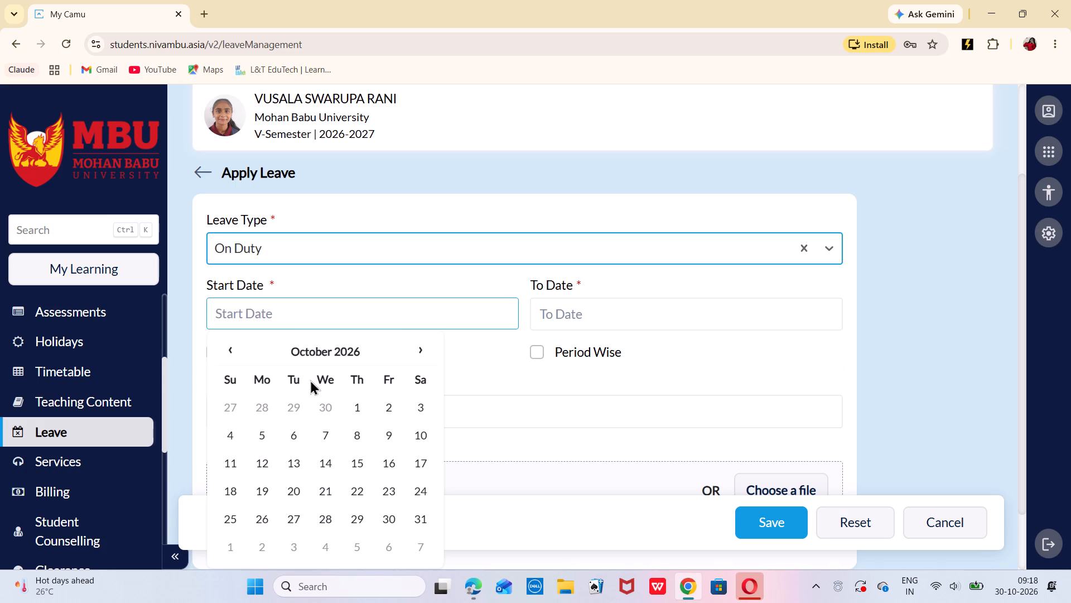
left_click(353, 396)
left_click(547, 320)
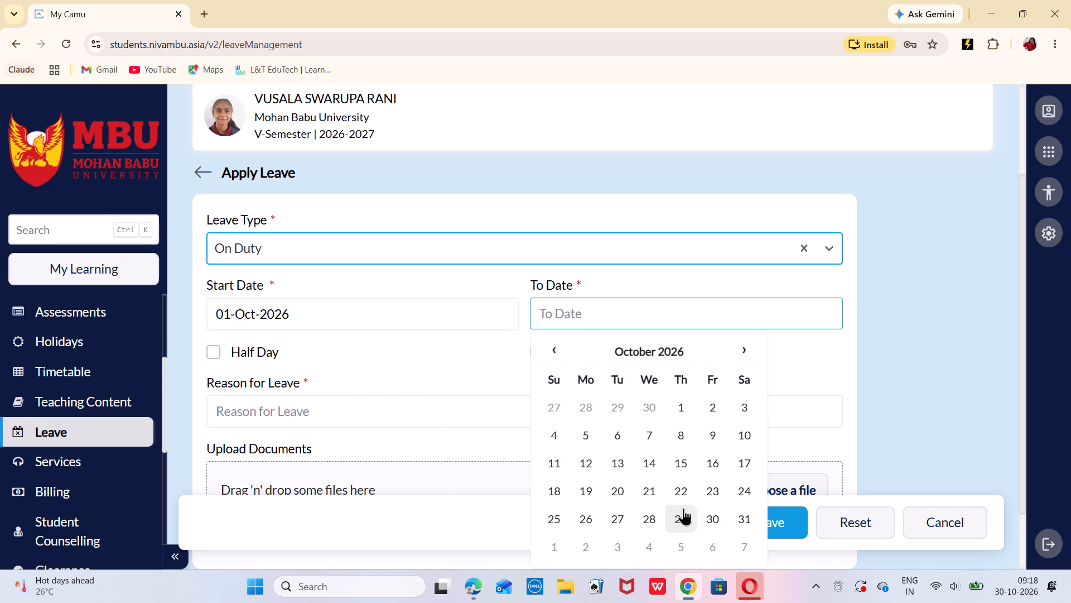
left_click(682, 509)
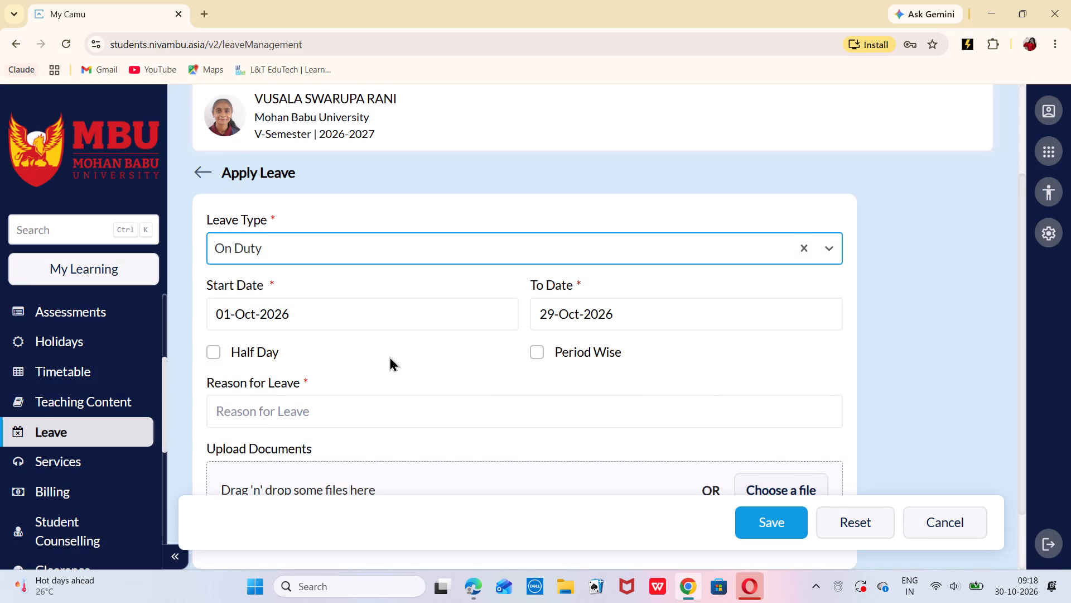
Make the leave period-wise and select all periods, S2 A Period 1 through S2 A Period 6.
scroll(389, 356, "down", 1)
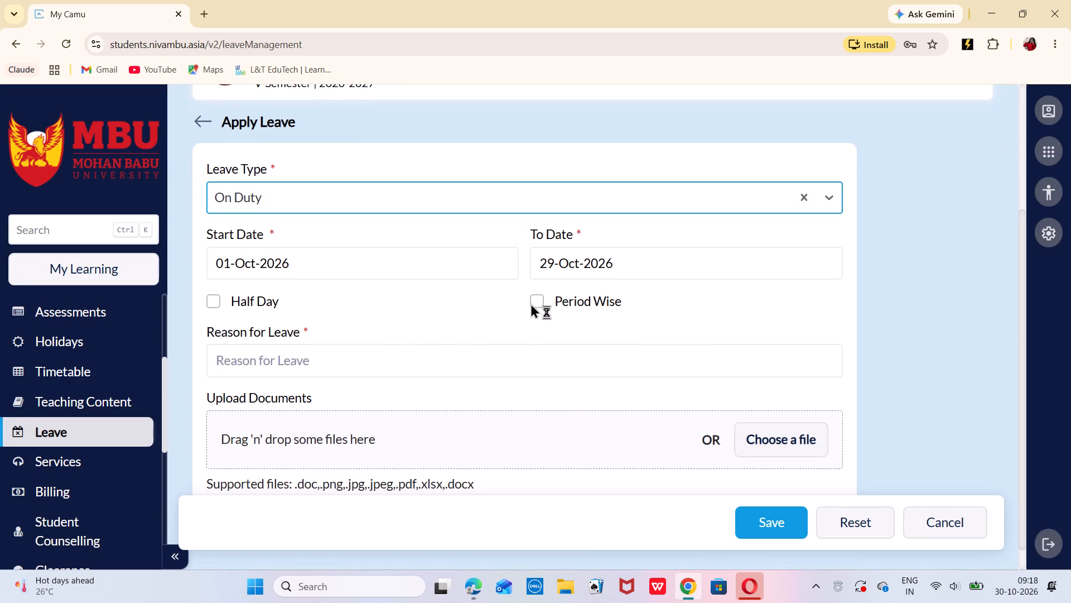
left_click(530, 303)
left_click(365, 352)
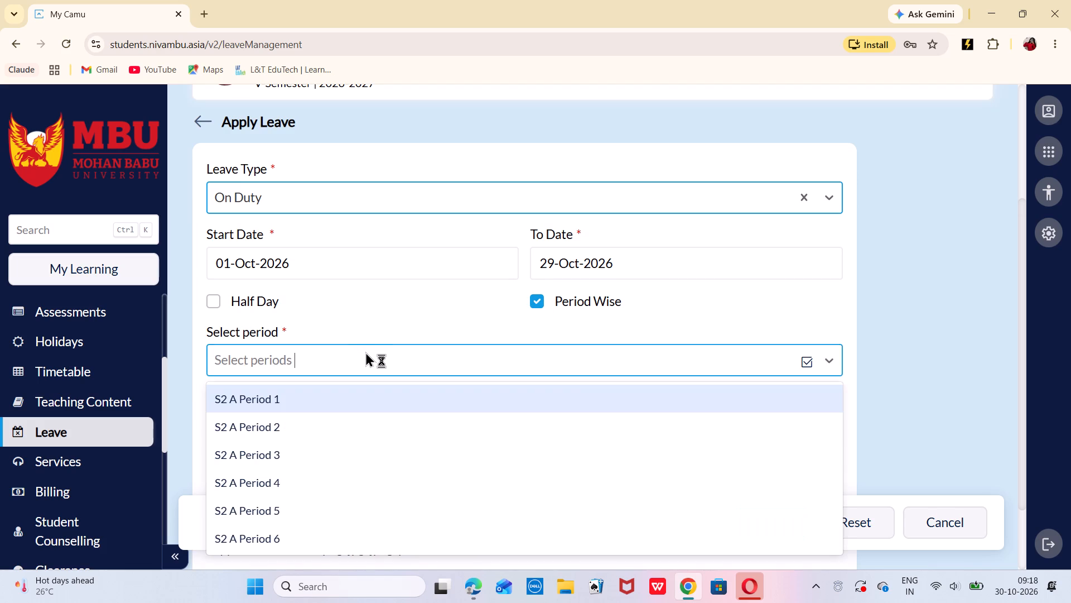
left_click(803, 357)
Enter "worked as an organiser for mohan mantra 2k26" as the reason for leave.
scroll(596, 379, "down", 1)
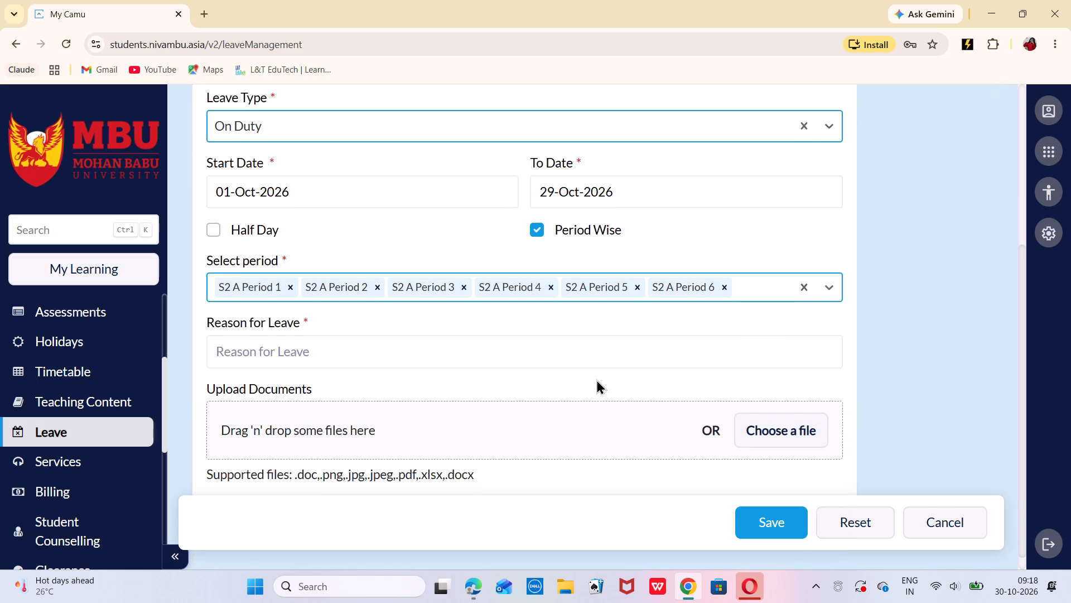
left_click(511, 353)
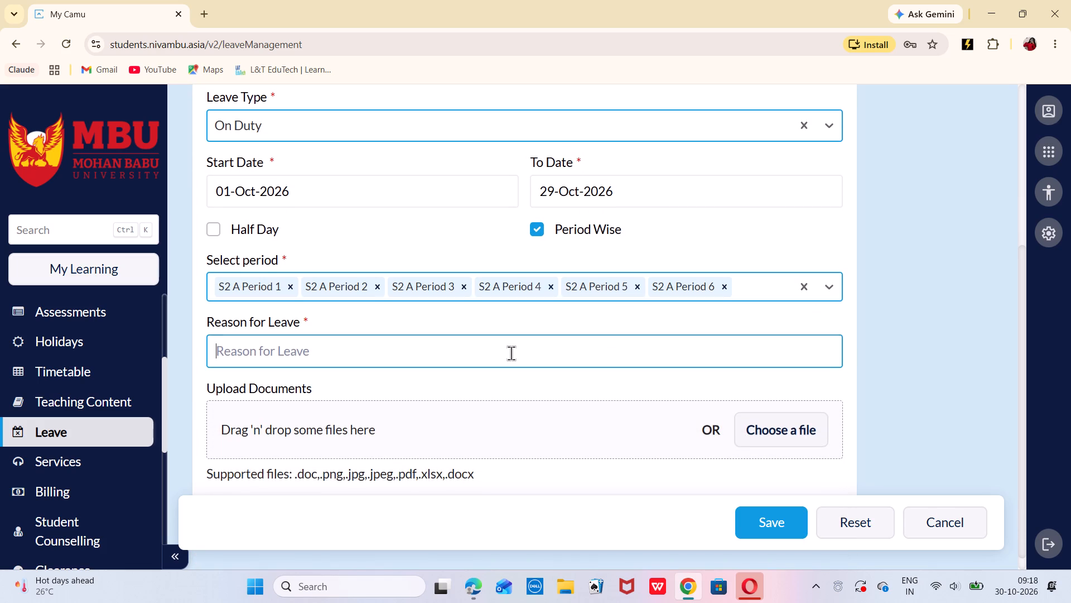
type("worked as an organiser f")
type("or m")
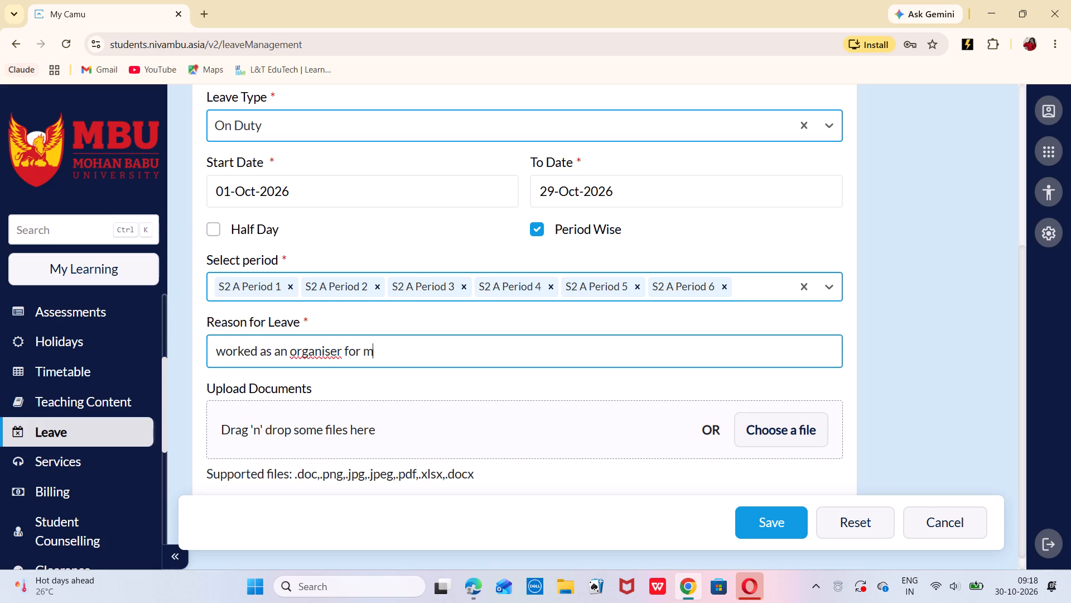
type("ohan")
key("space")
type("mantra 2")
type("k26")
Open the file chooser for the leave application's supporting document.
scroll(511, 353, "down", 1)
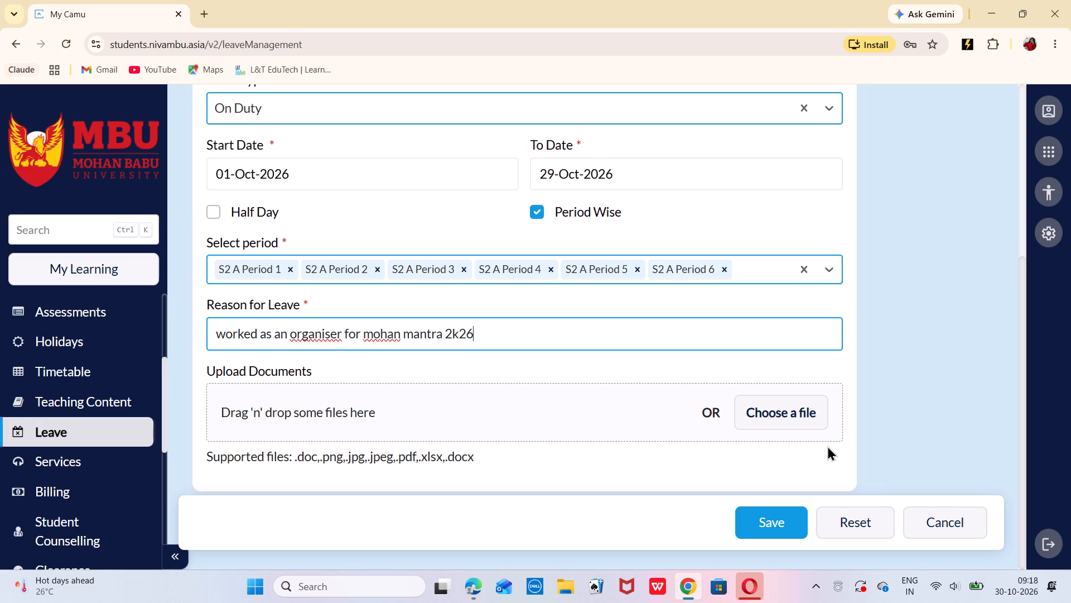
left_click(794, 415)
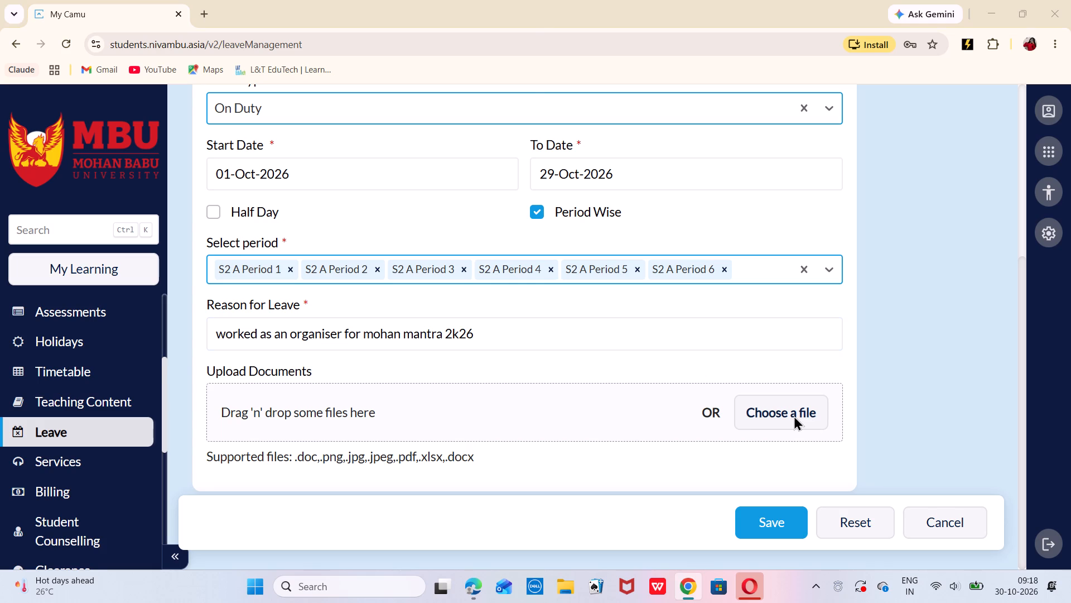
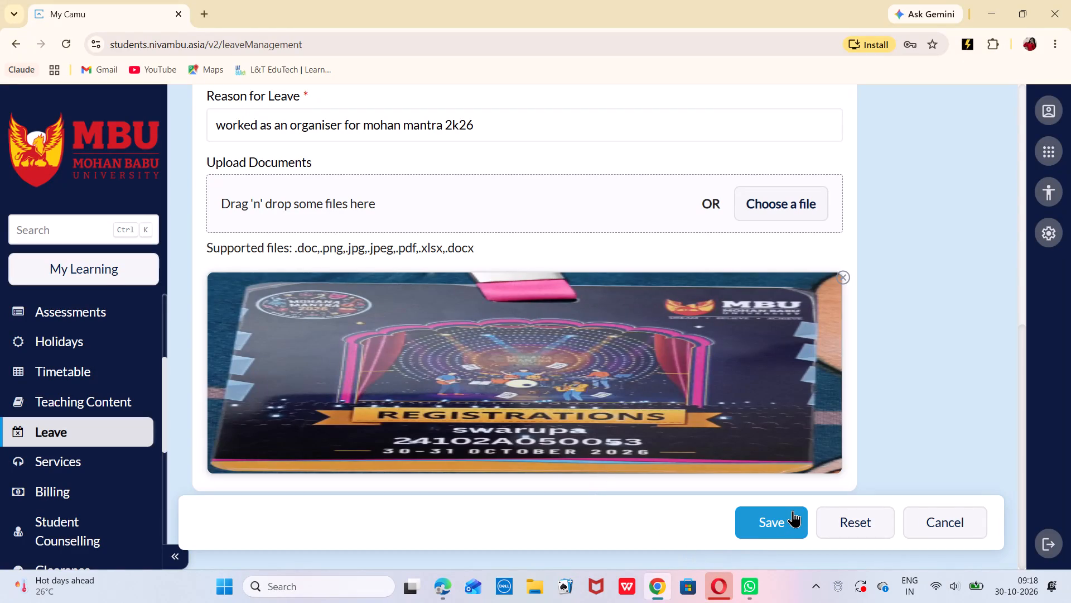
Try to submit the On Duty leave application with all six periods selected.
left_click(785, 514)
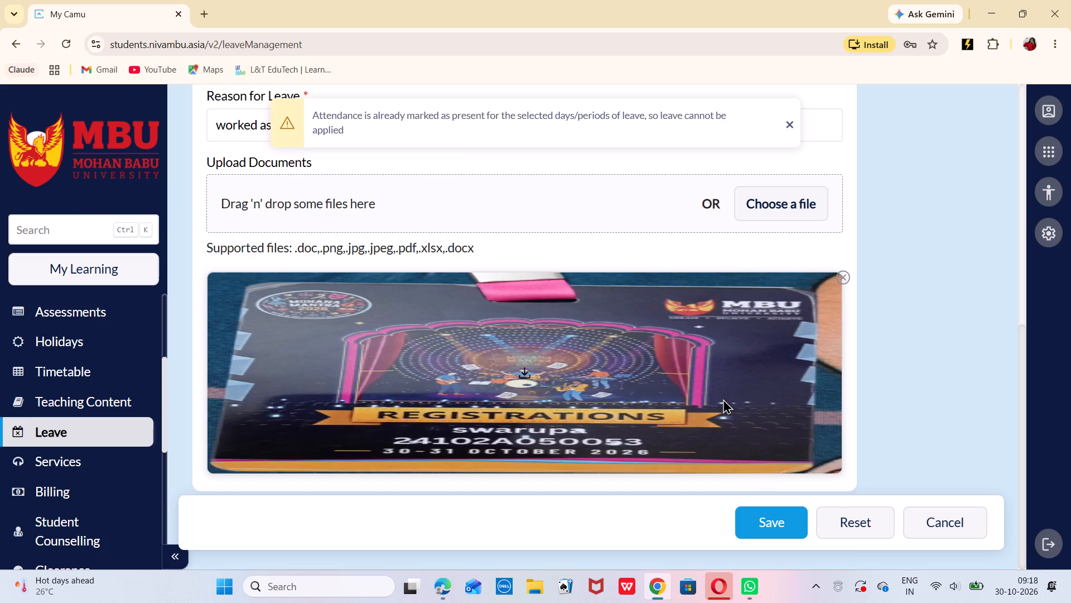
Clear all selected periods in the leave application and select only S2 A Period 1.
scroll(723, 399, "up", 5)
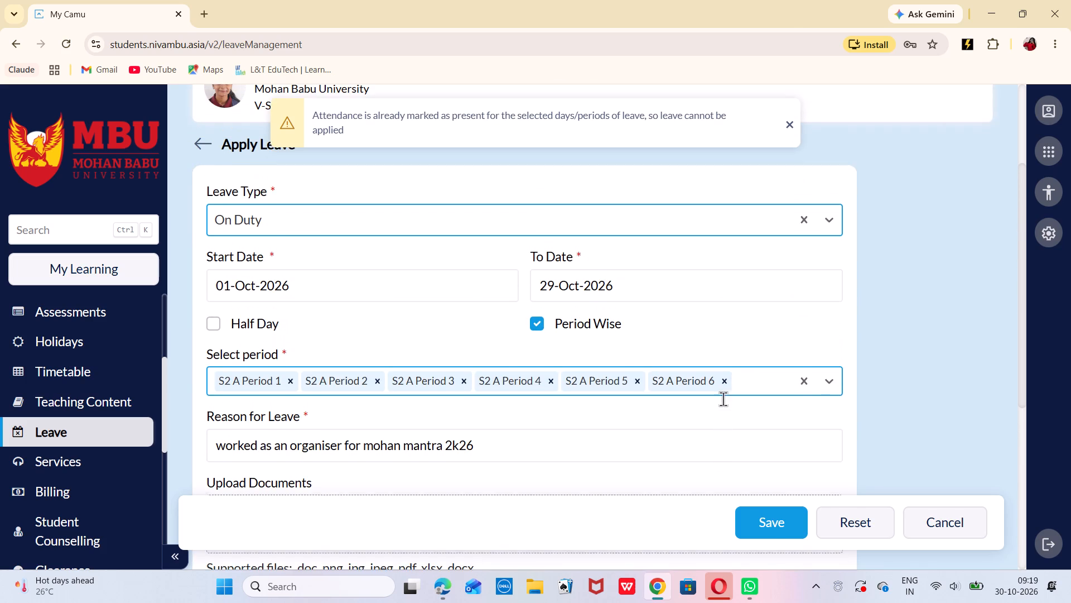
scroll(723, 399, "up", 1)
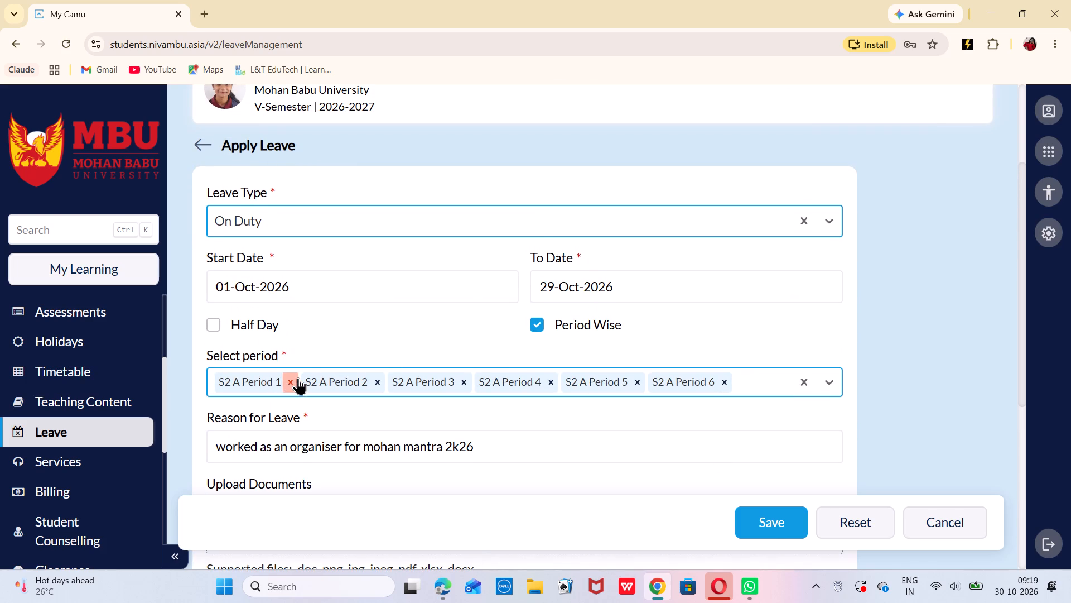
left_click(831, 379)
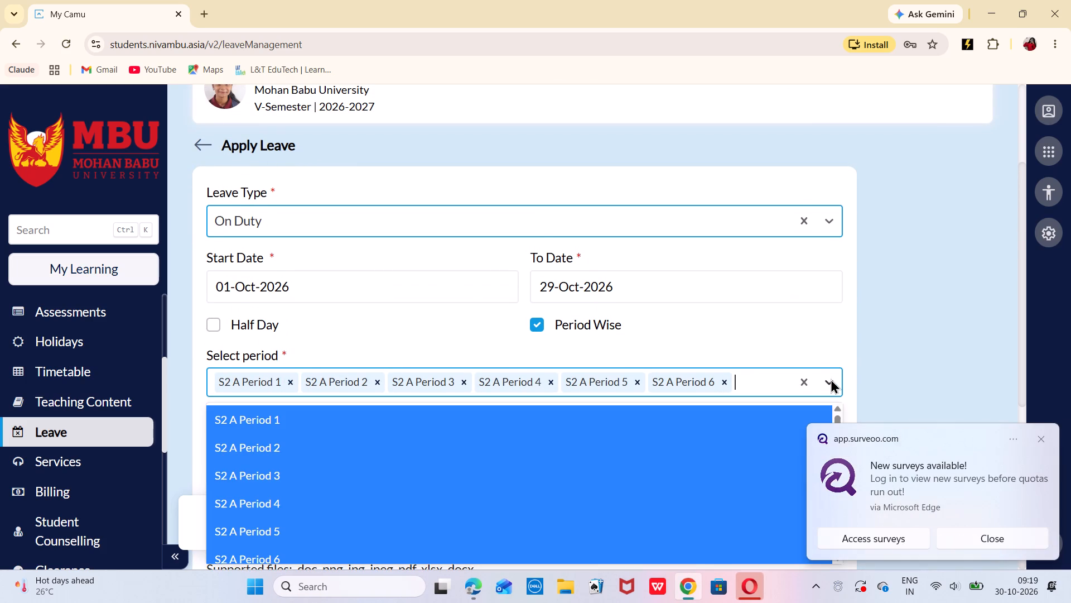
scroll(541, 432, "down", 1)
scroll(541, 432, "up", 1)
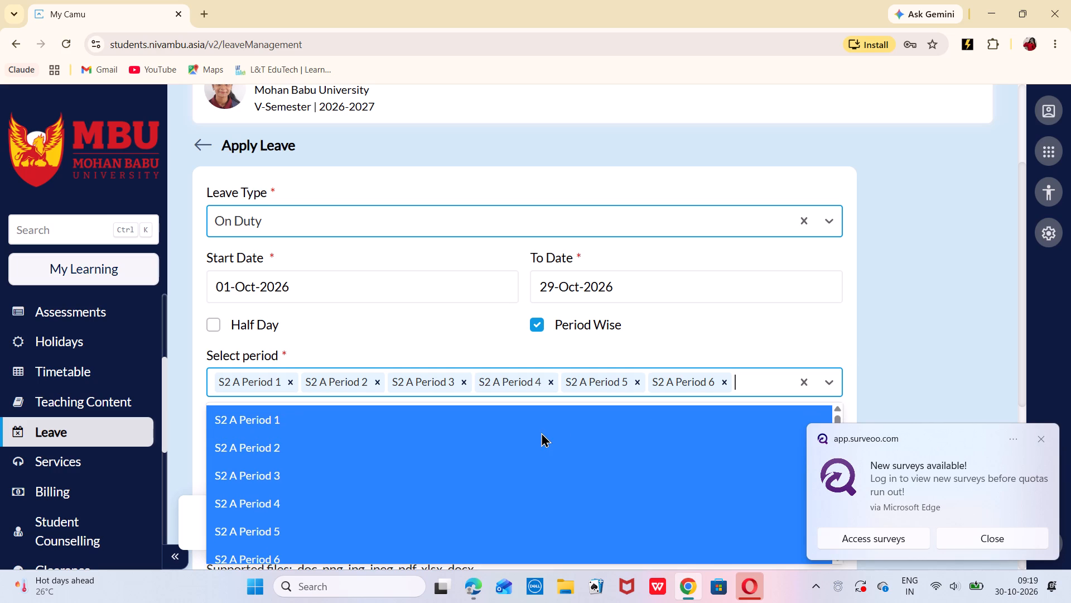
scroll(541, 432, "up", 1)
scroll(541, 432, "down", 4)
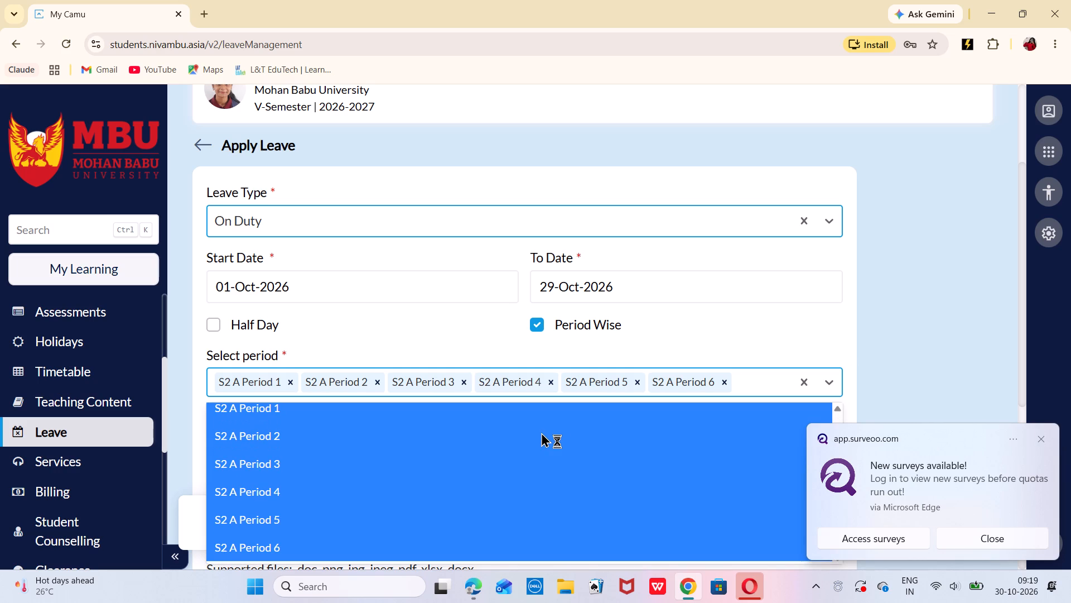
scroll(541, 432, "up", 3)
scroll(455, 322, "down", 2)
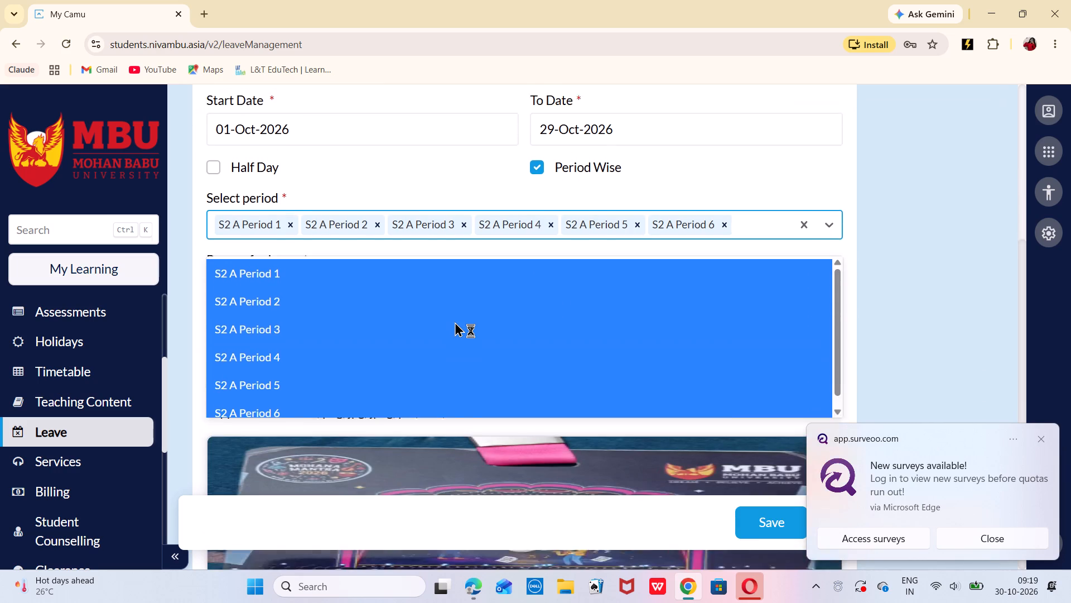
scroll(455, 322, "down", 1)
scroll(455, 322, "up", 4)
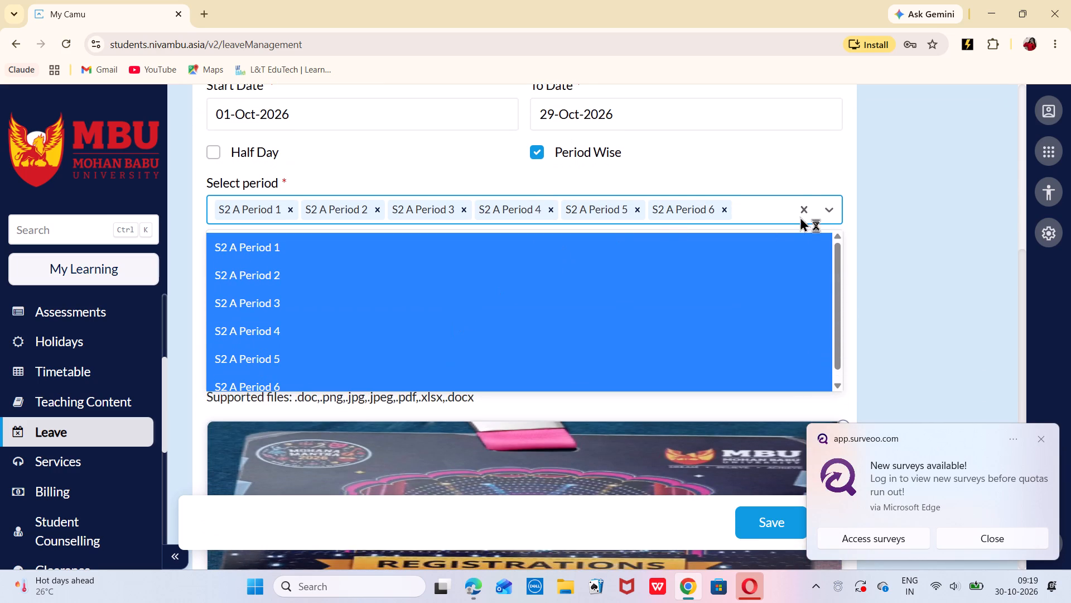
left_click(804, 205)
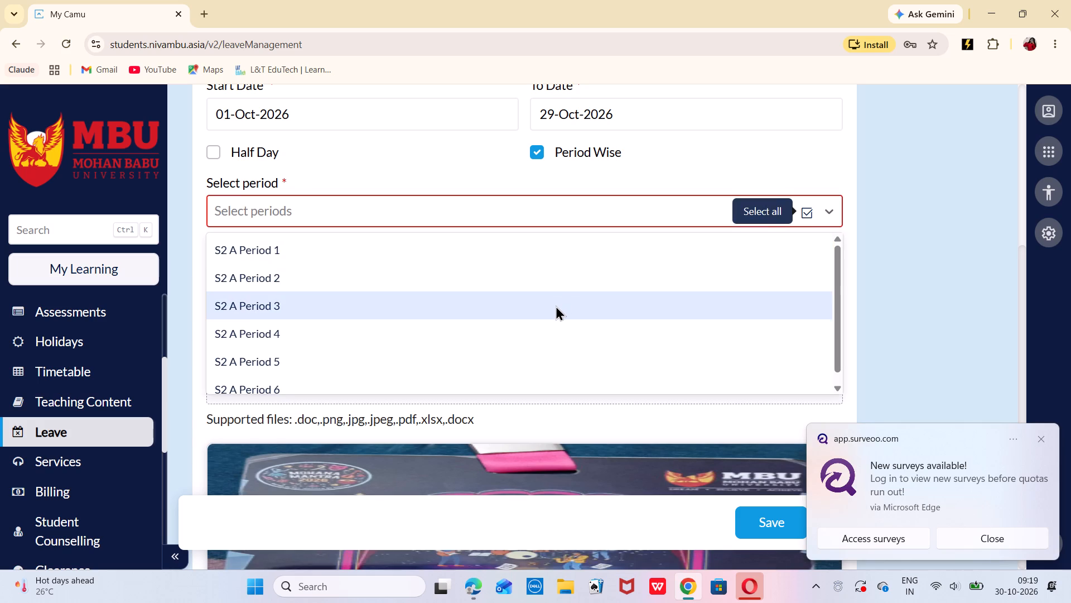
scroll(556, 305, "down", 2)
scroll(556, 305, "up", 3)
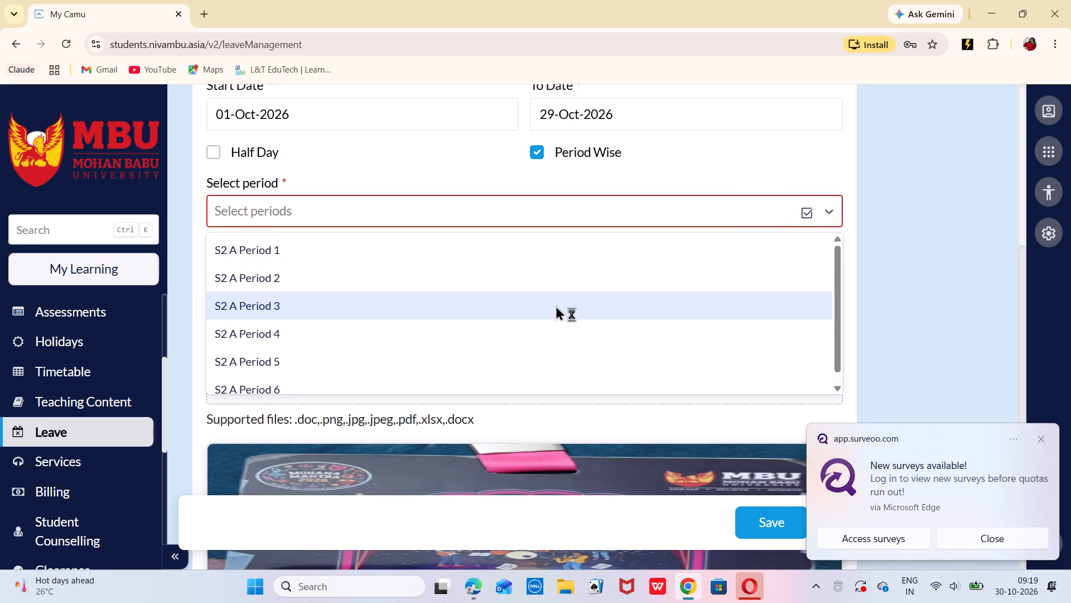
scroll(556, 305, "up", 1)
scroll(878, 285, "up", 1)
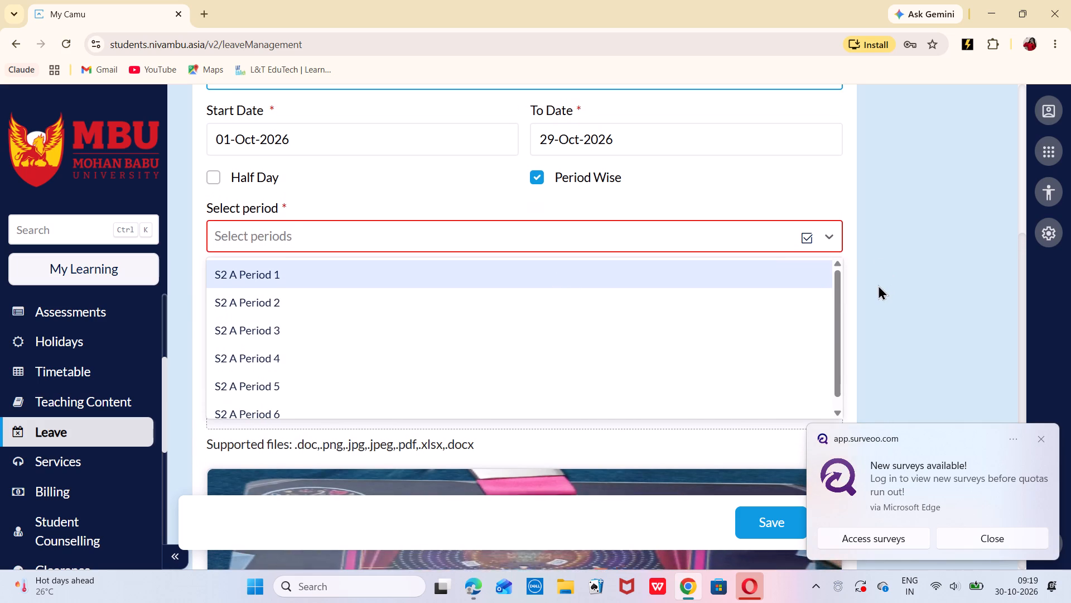
scroll(878, 285, "up", 4)
scroll(878, 285, "down", 3)
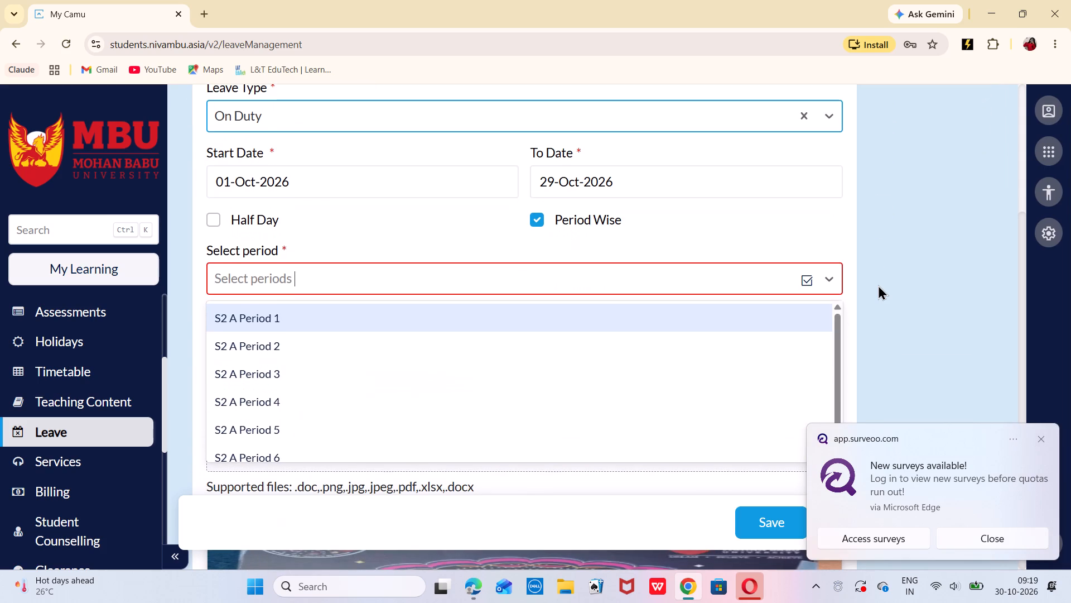
left_click(653, 314)
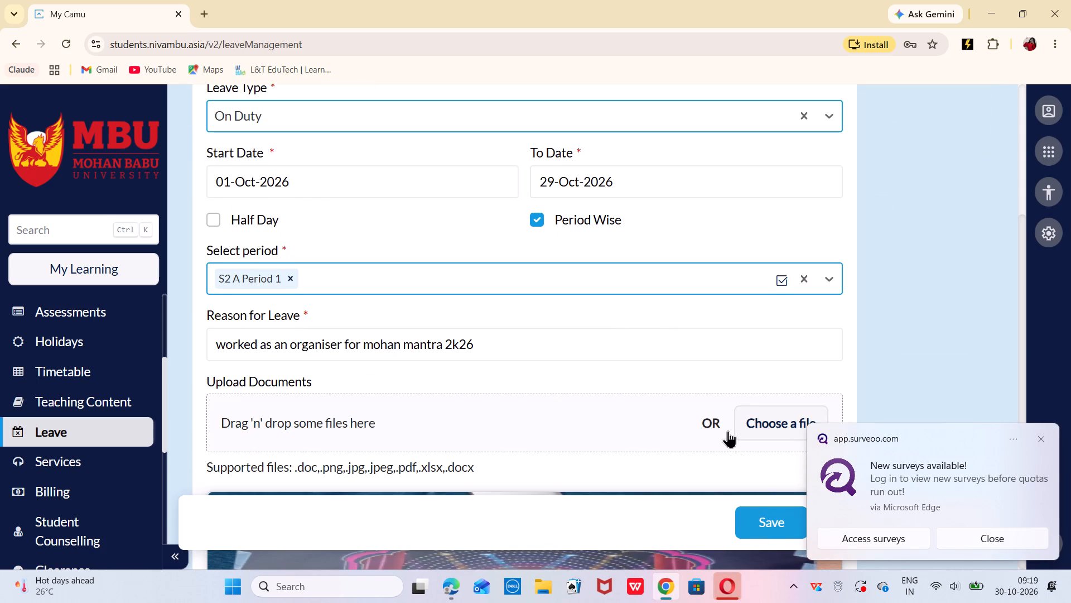
Submit the leave application for S2 A Period 1 and dismiss the survey notification.
scroll(717, 410, "down", 3)
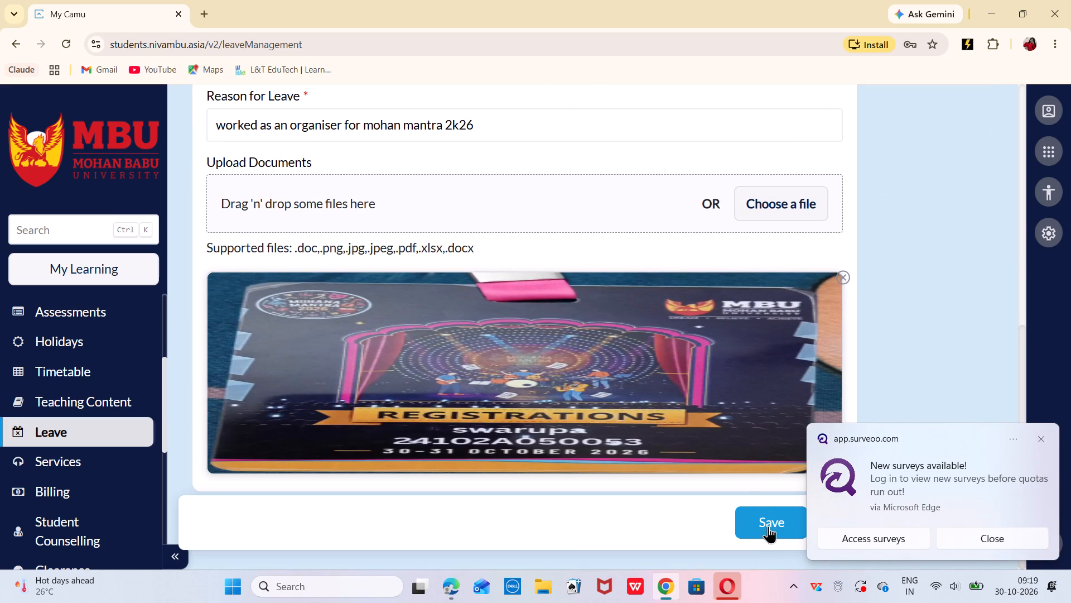
left_click(765, 524)
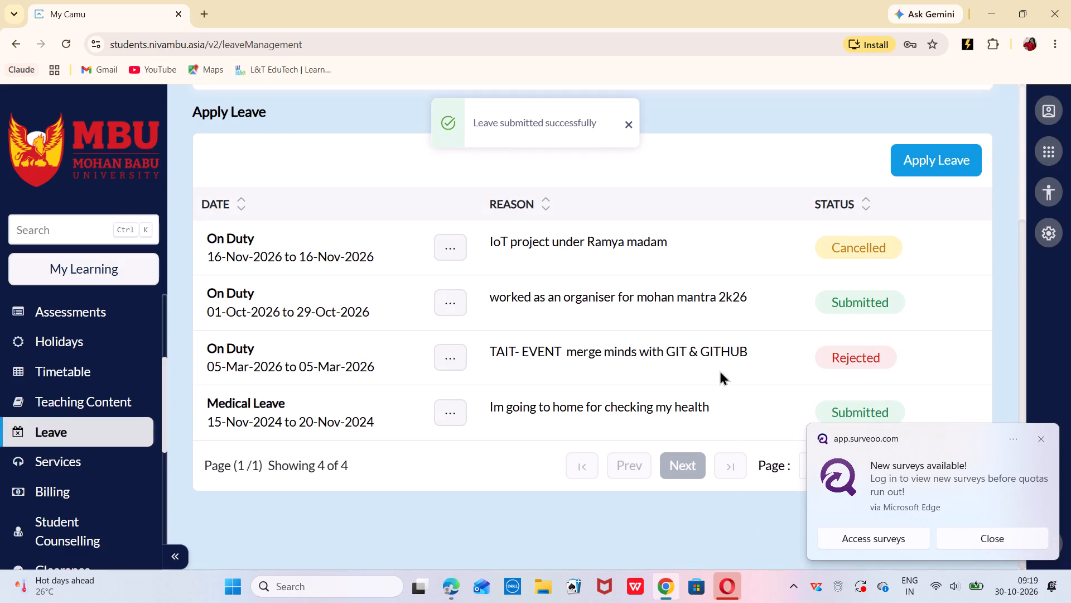
scroll(720, 370, "down", 2)
left_click(1042, 439)
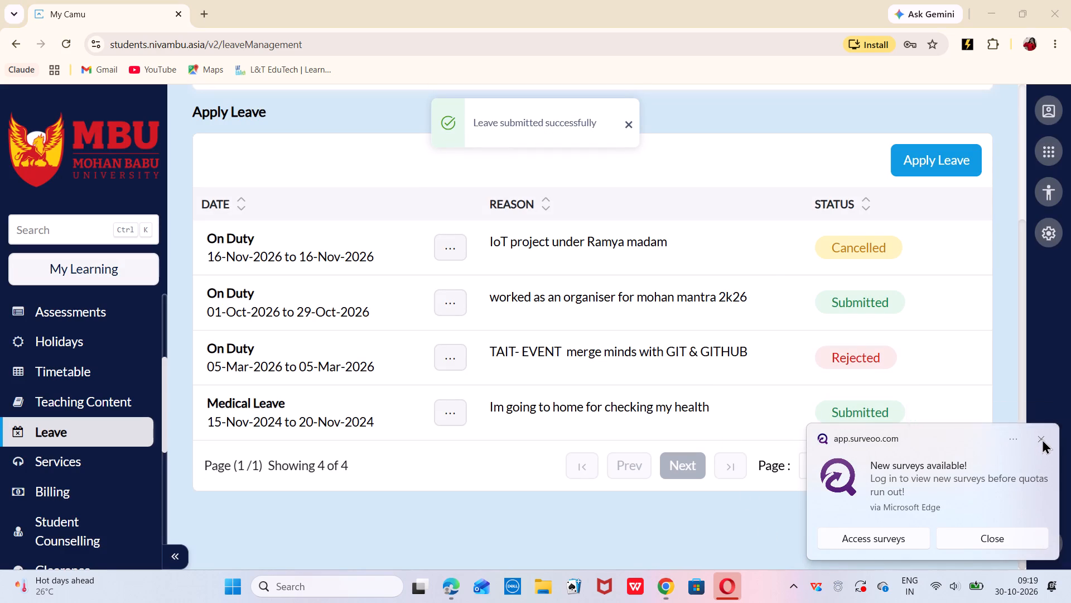
Start another leave application of type On Duty, running from 01-Oct-2026 to 29-Oct-2026.
left_click(906, 159)
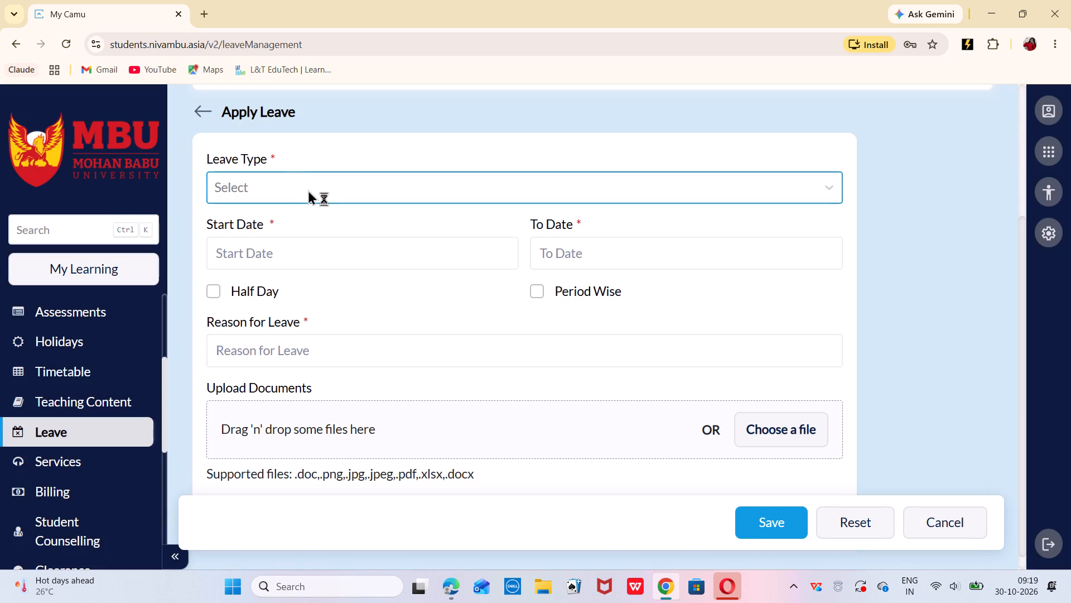
left_click(308, 190)
left_click(283, 250)
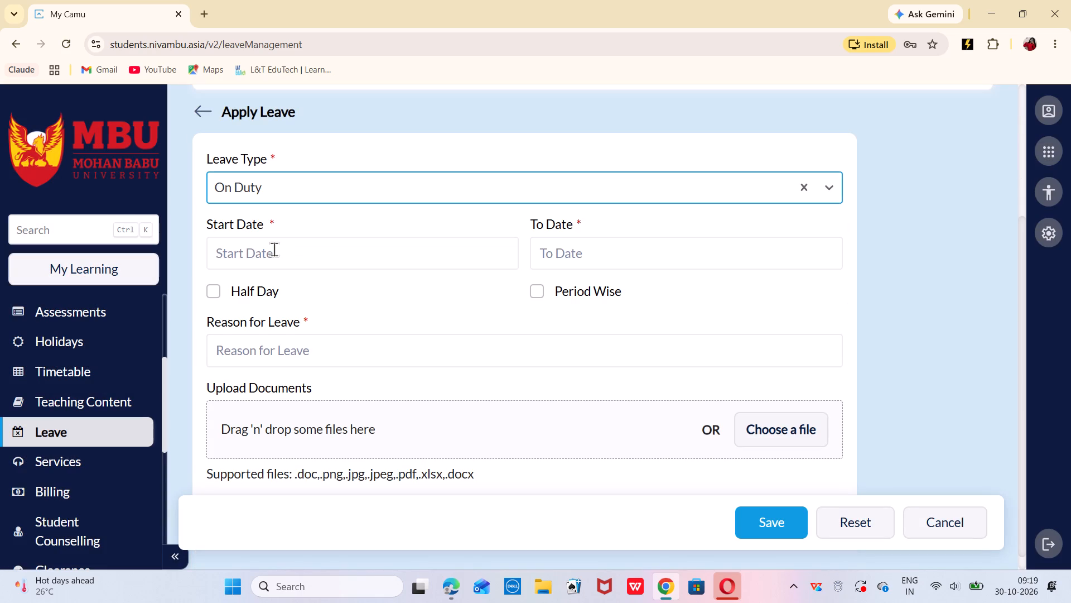
left_click(274, 249)
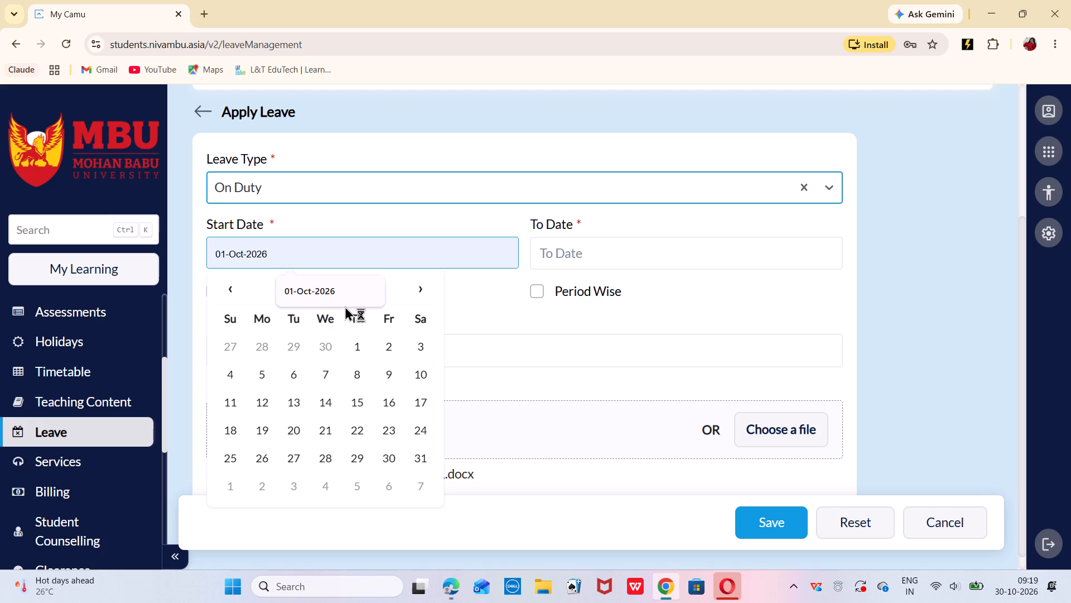
left_click(356, 339)
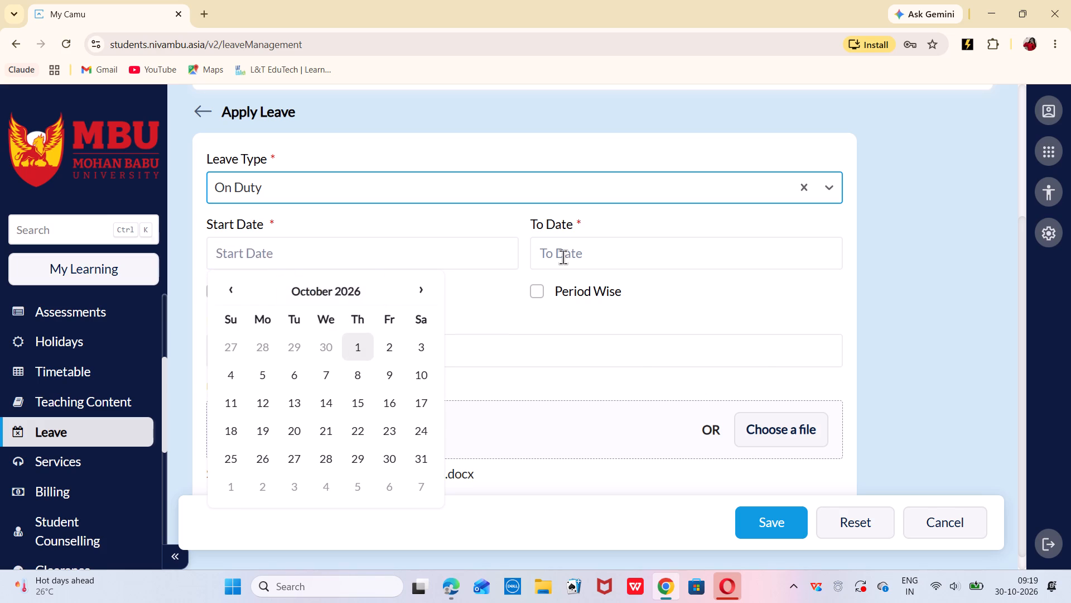
left_click(563, 257)
left_click(681, 458)
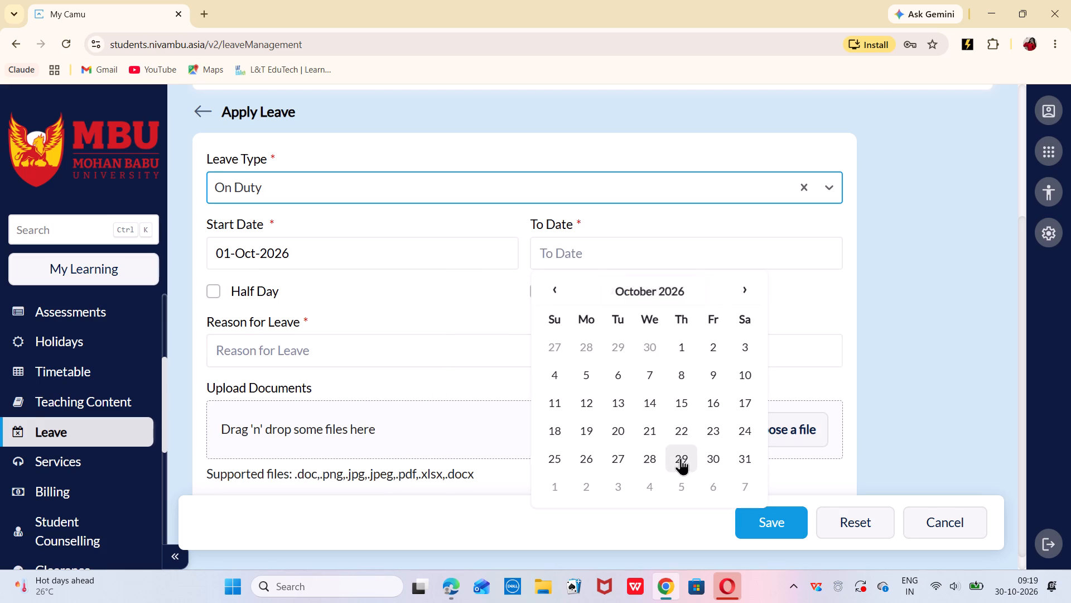
Make the new leave application period-wise and select S2 A Period 2.
left_click(541, 288)
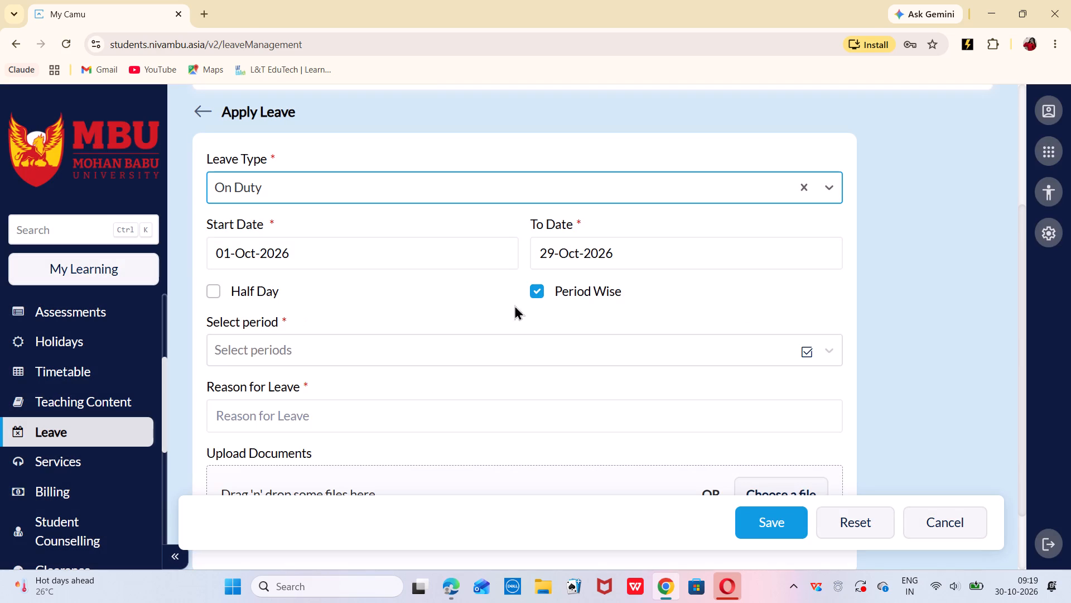
left_click(476, 340)
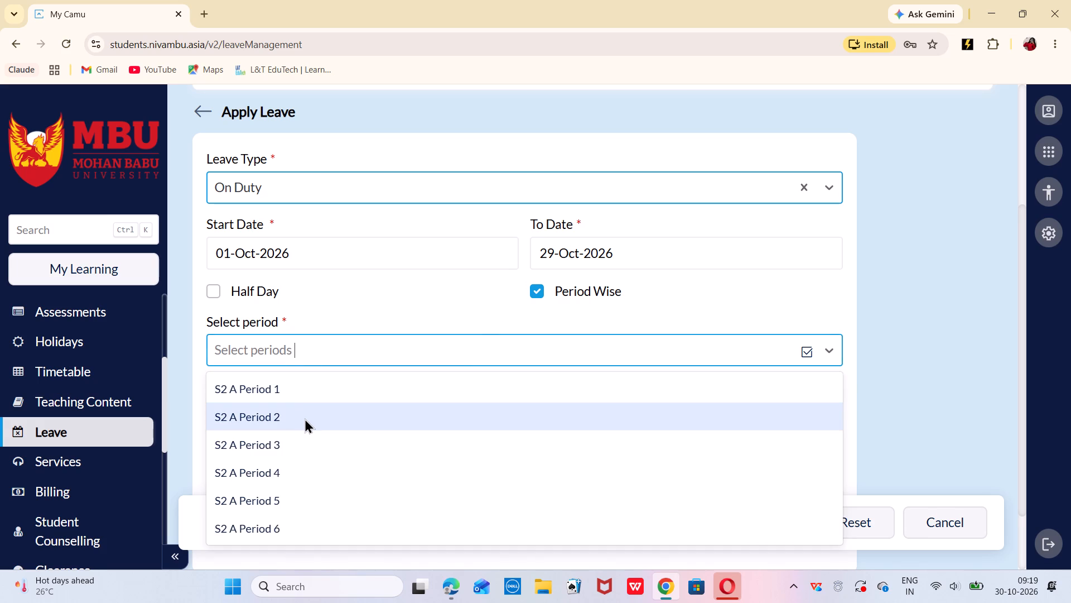
left_click(305, 418)
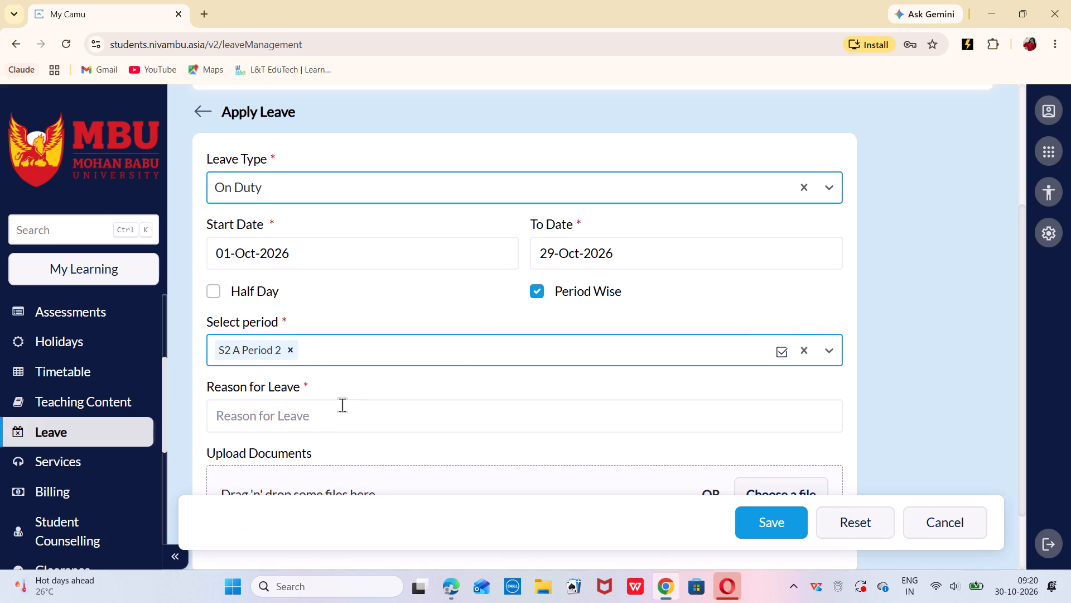
Enter "worked as an organiser for mohan mantra 2k26" as the reason for leave.
left_click(344, 405)
left_click(350, 451)
Attach the "mohan mantra" image from Downloads as the supporting document.
scroll(350, 451, "down", 1)
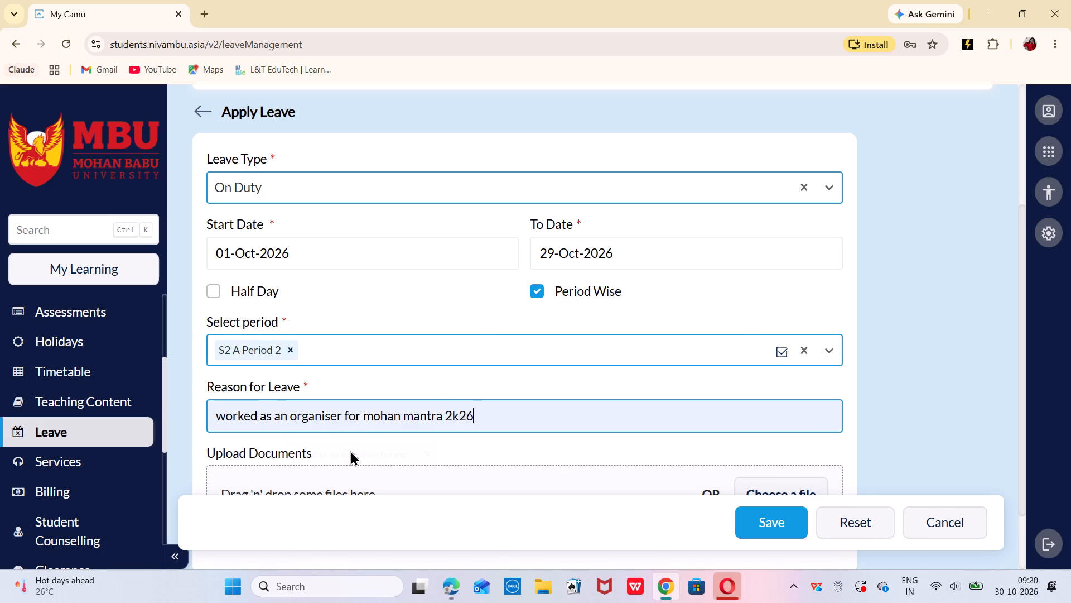
scroll(350, 451, "down", 1)
scroll(451, 410, "down", 3)
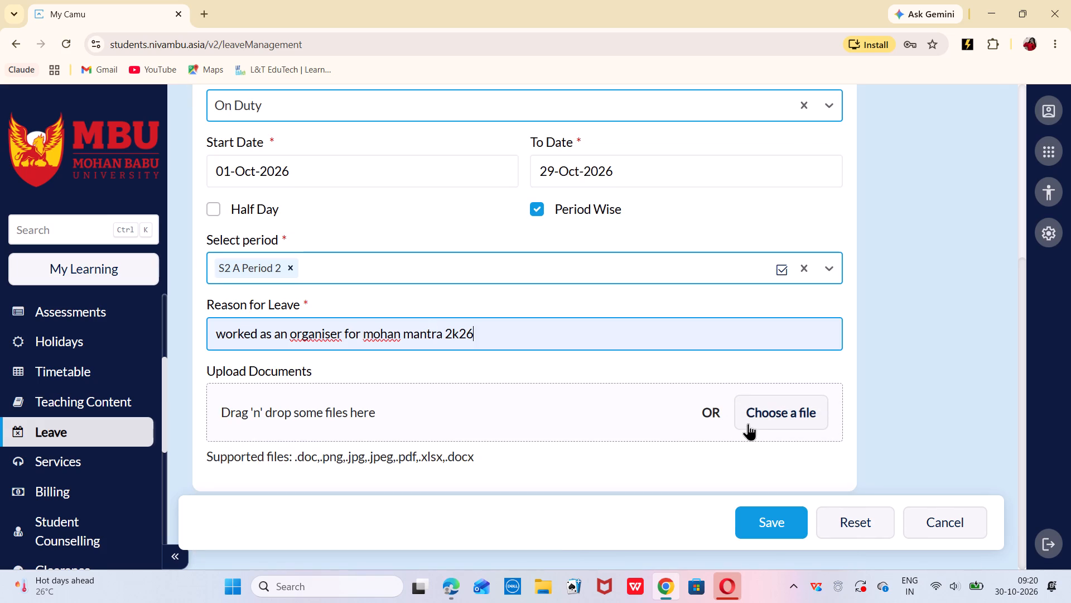
left_click(748, 423)
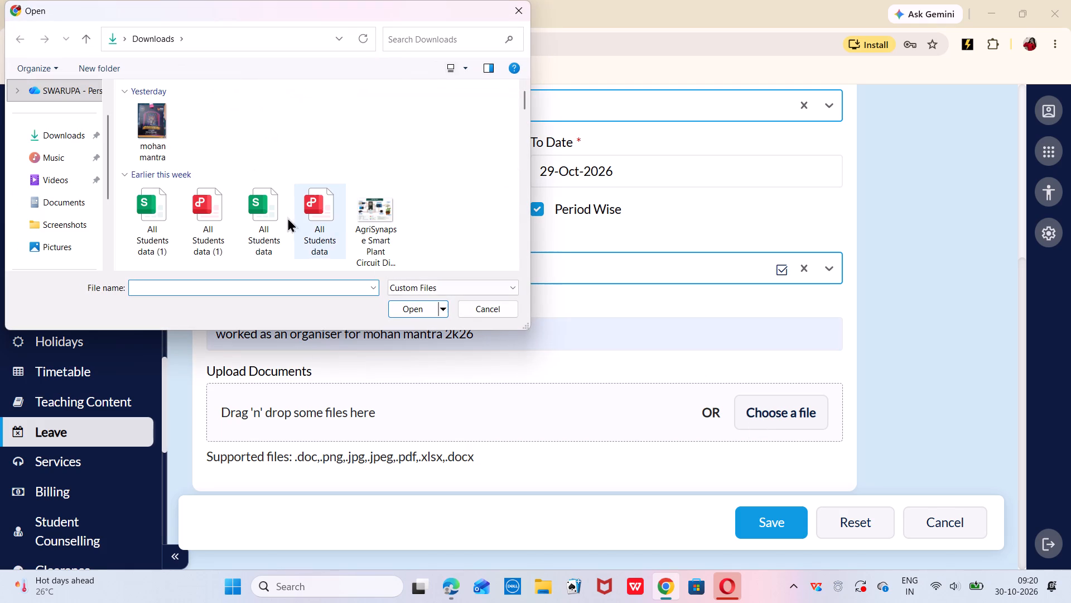
left_click(162, 145)
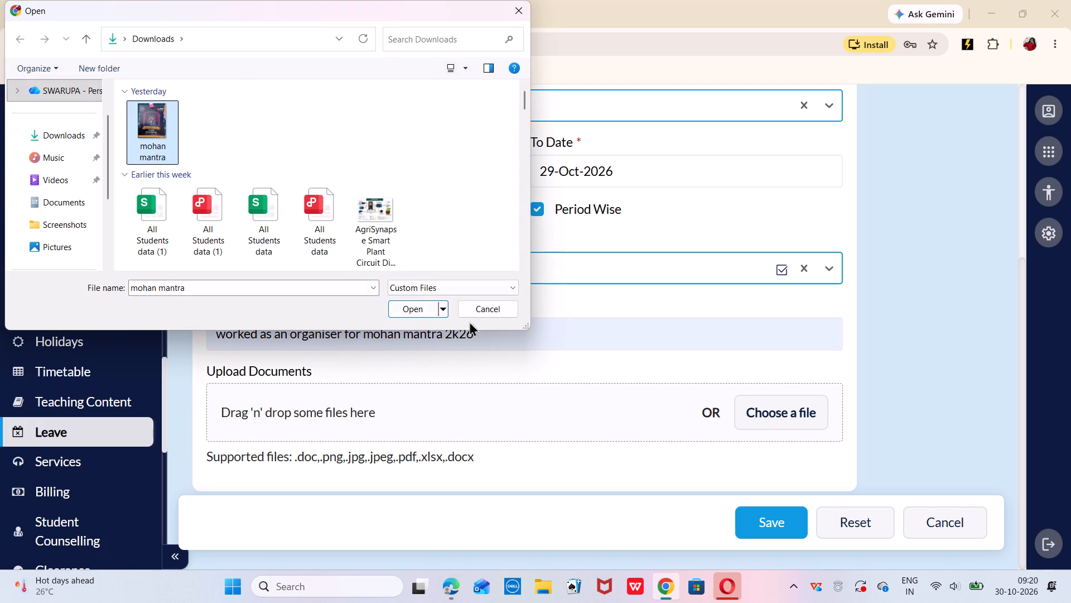
double_click(151, 126)
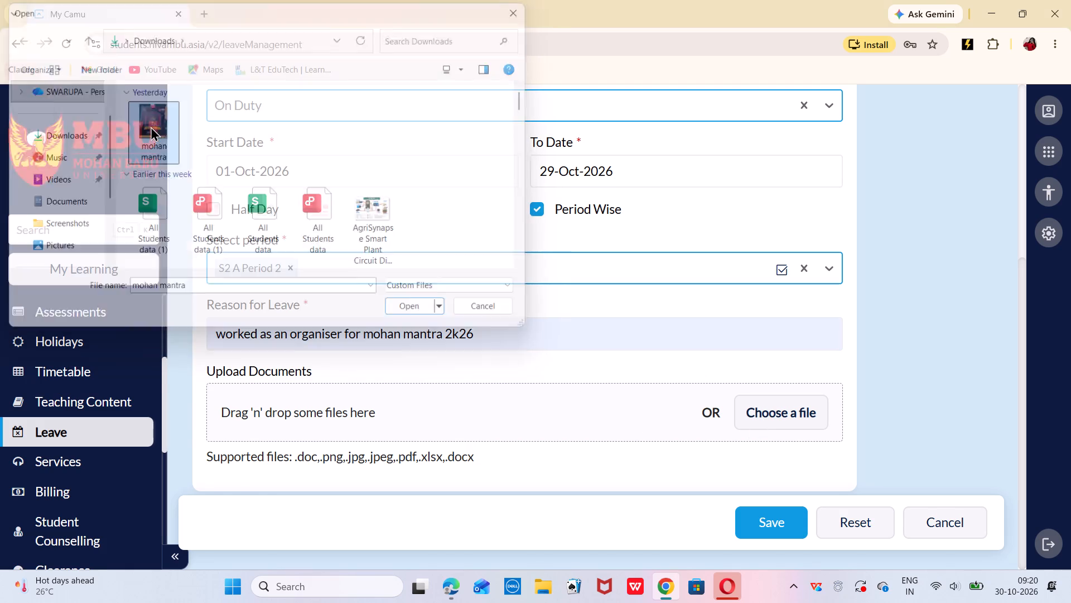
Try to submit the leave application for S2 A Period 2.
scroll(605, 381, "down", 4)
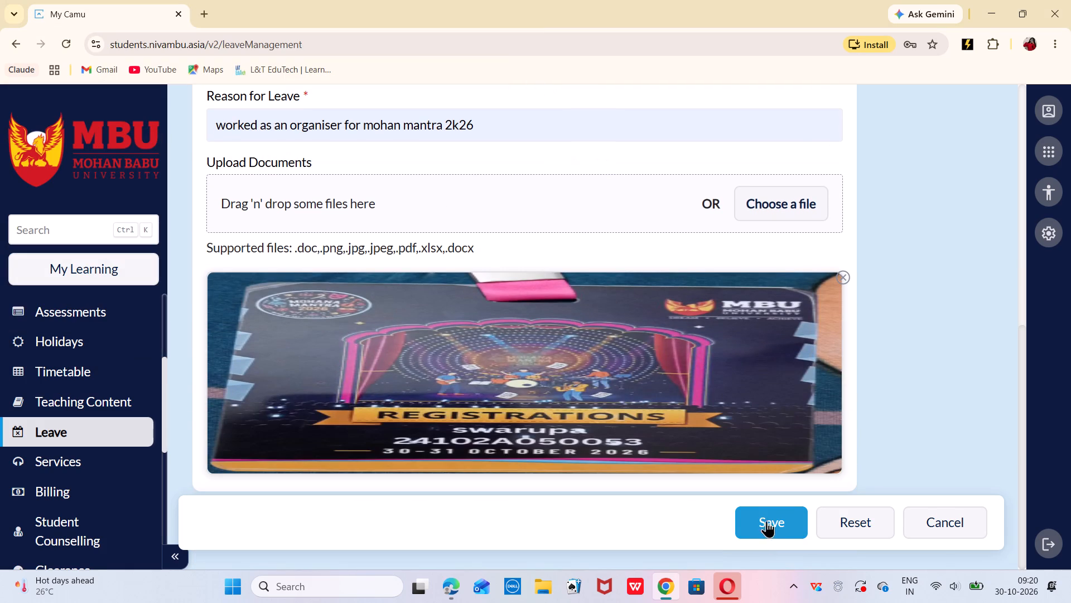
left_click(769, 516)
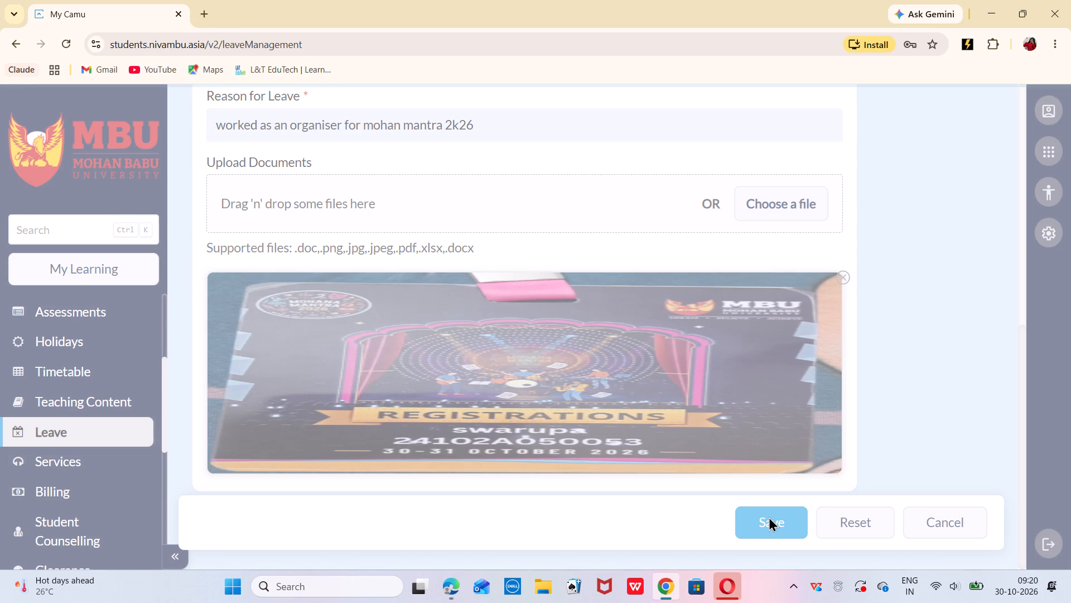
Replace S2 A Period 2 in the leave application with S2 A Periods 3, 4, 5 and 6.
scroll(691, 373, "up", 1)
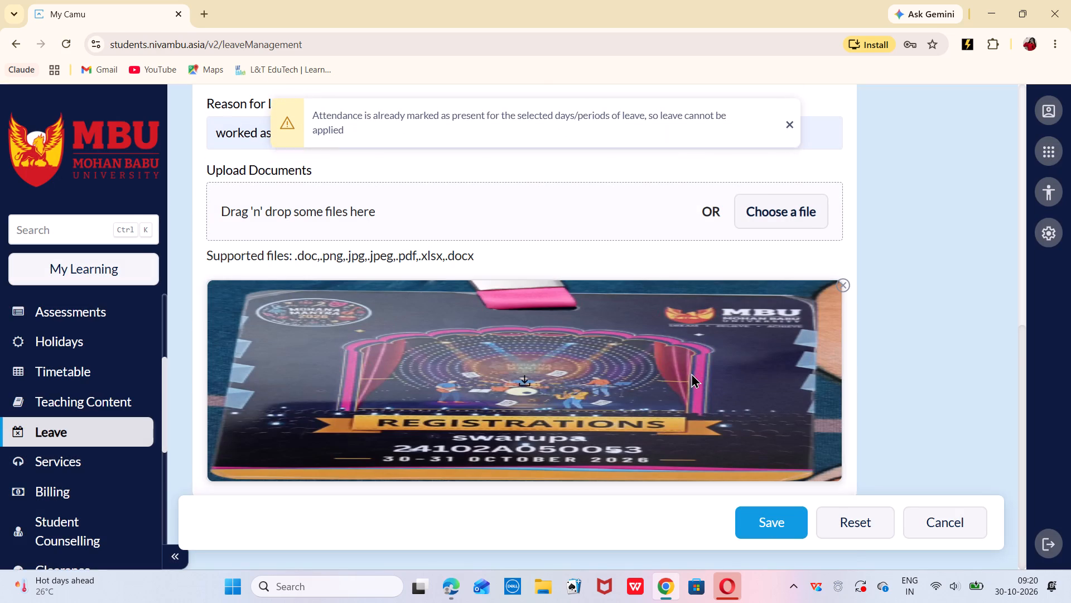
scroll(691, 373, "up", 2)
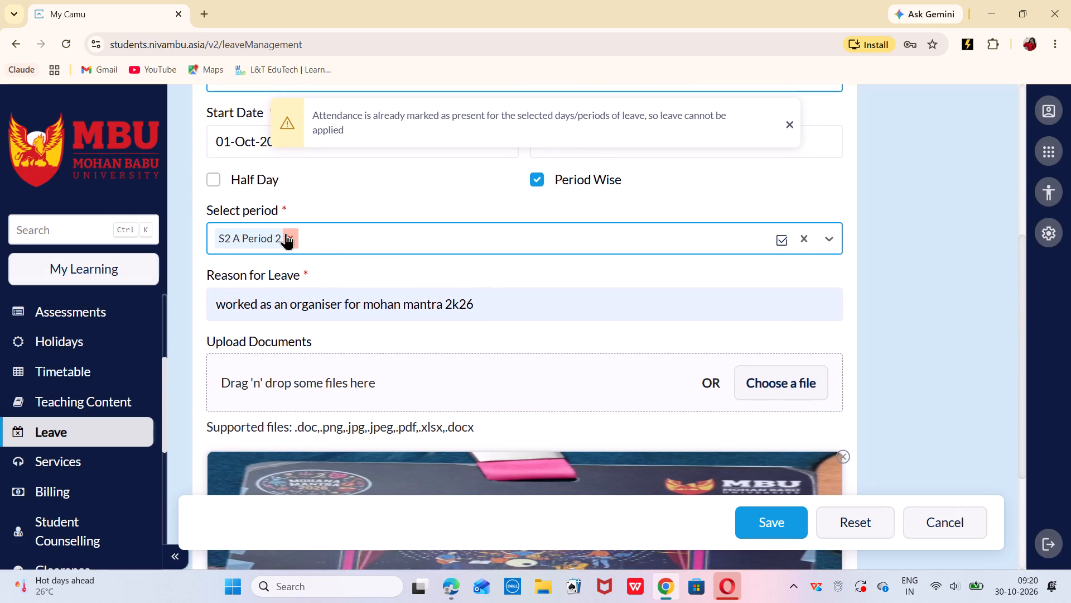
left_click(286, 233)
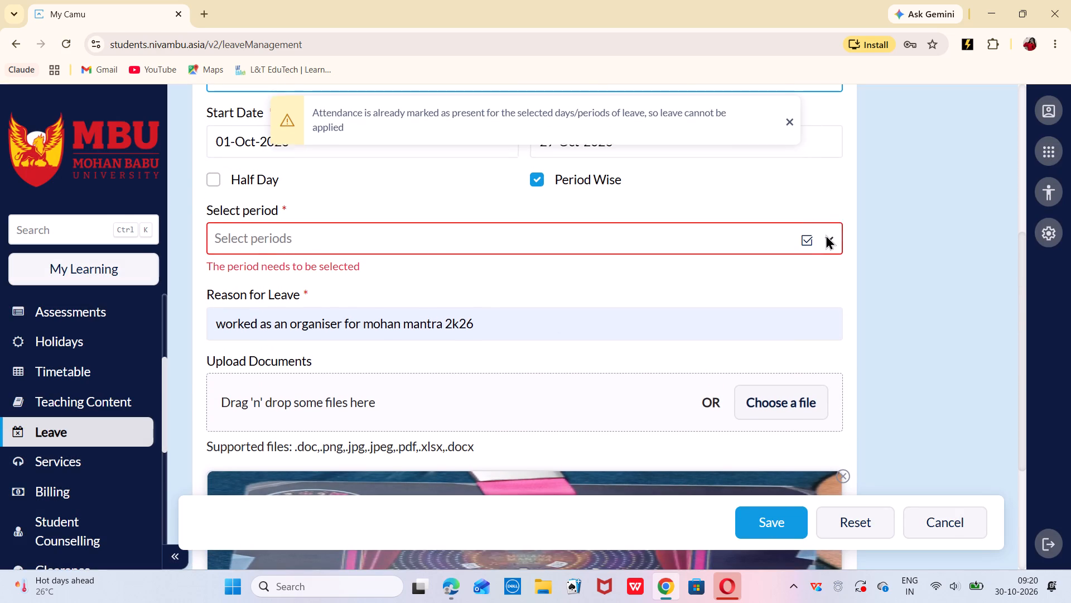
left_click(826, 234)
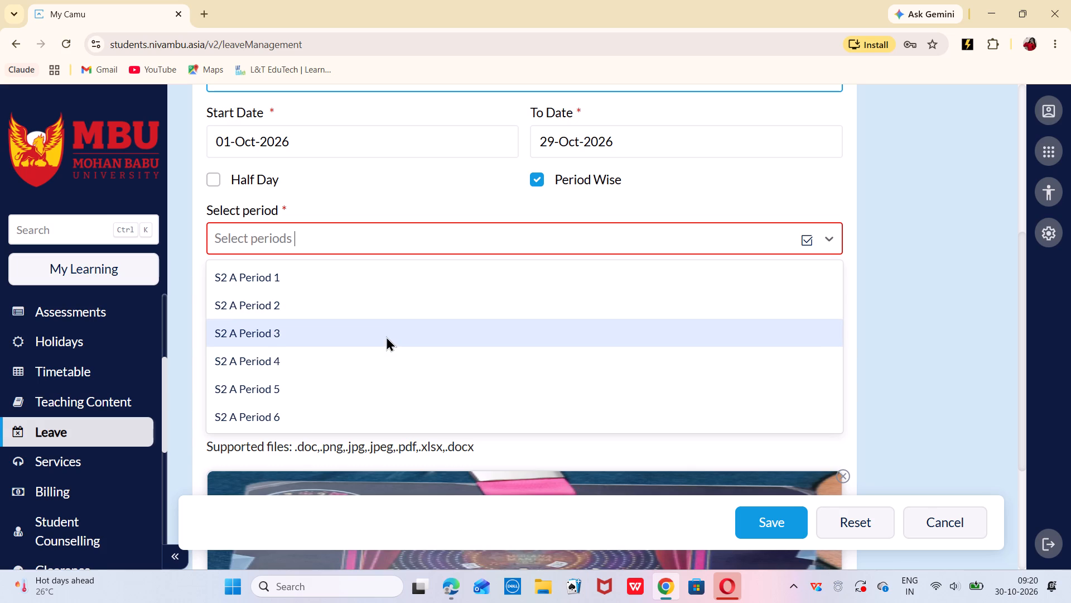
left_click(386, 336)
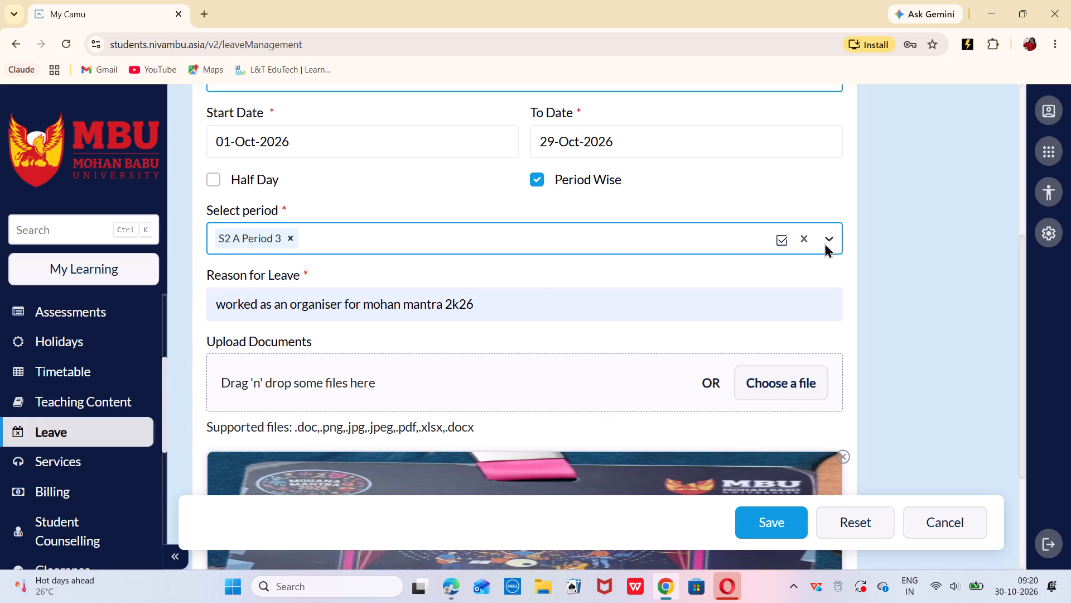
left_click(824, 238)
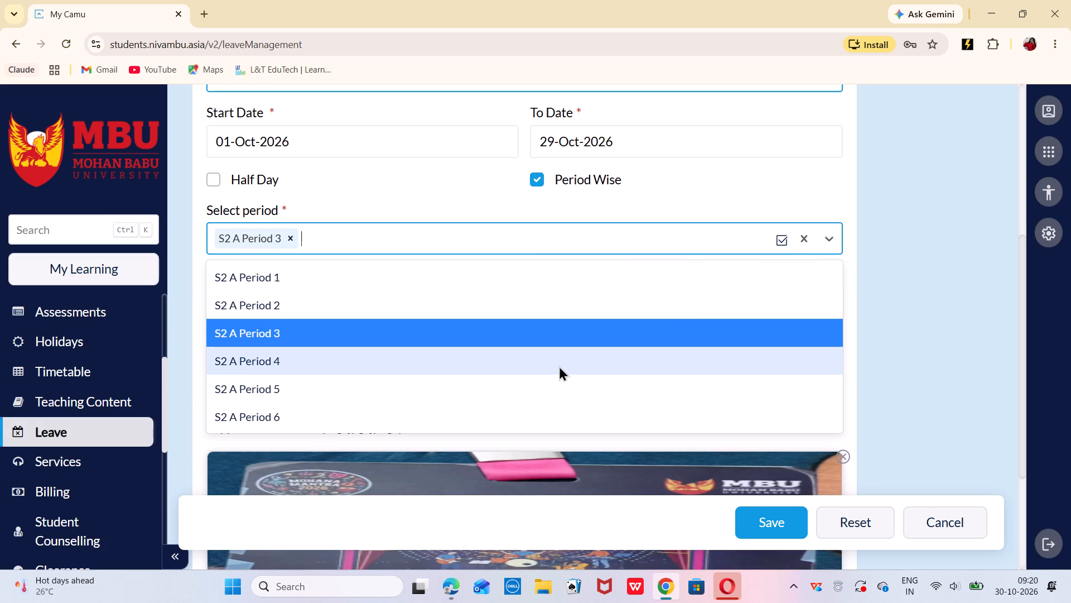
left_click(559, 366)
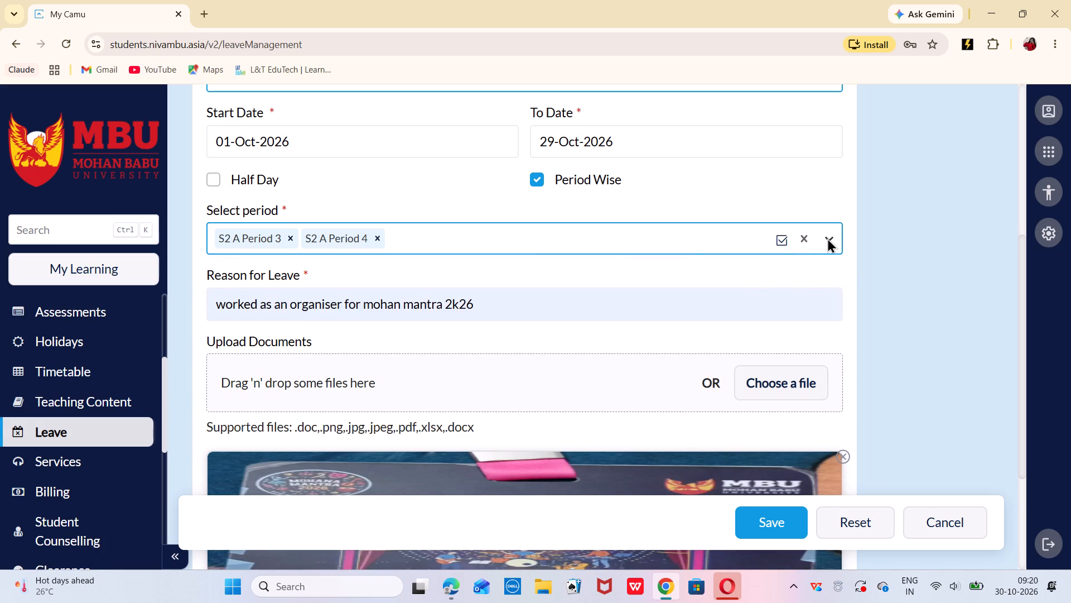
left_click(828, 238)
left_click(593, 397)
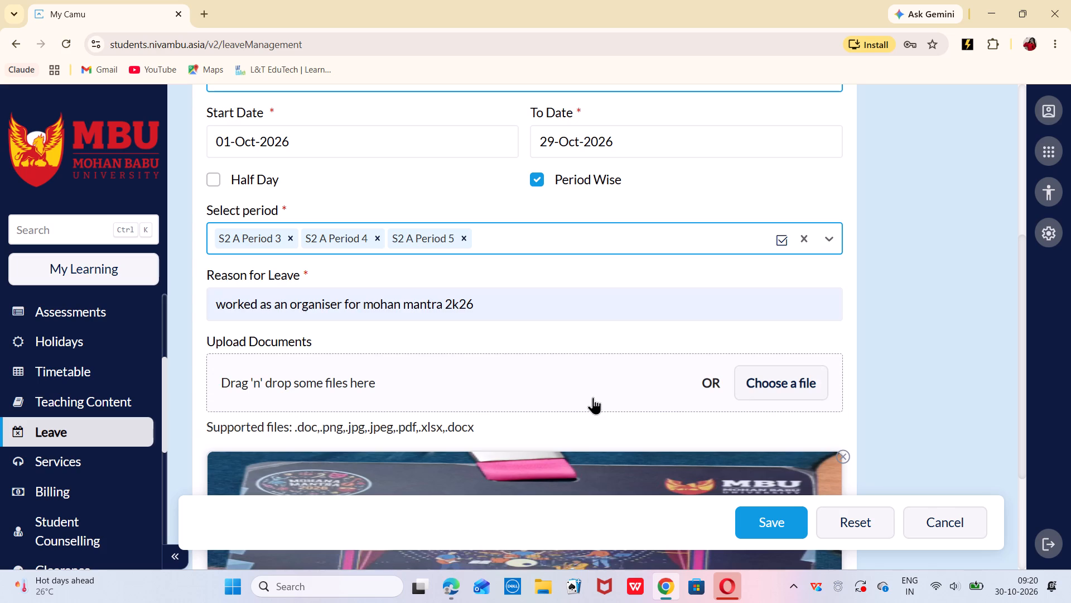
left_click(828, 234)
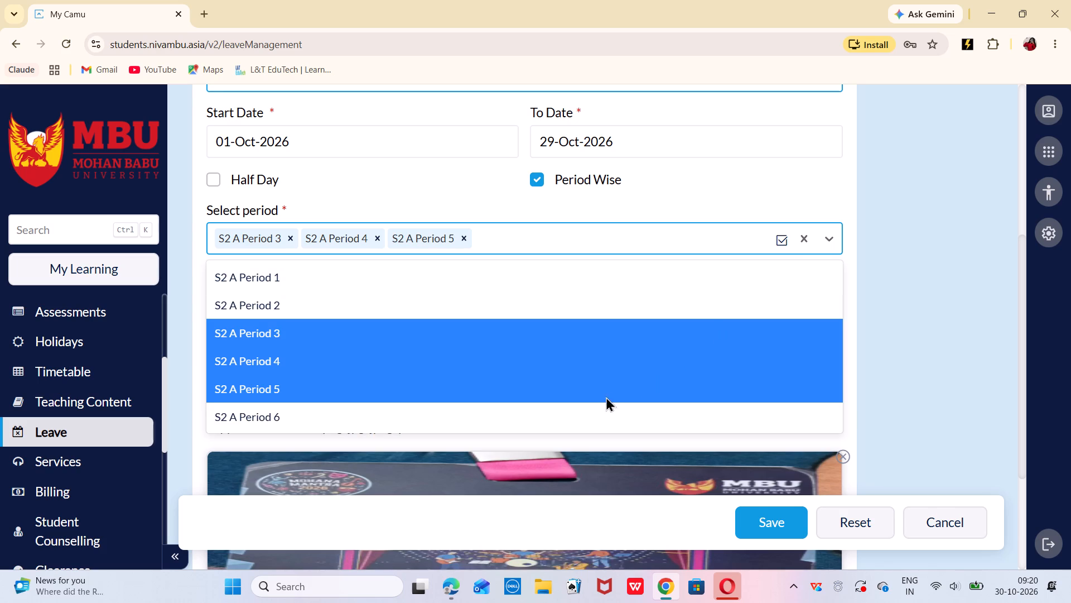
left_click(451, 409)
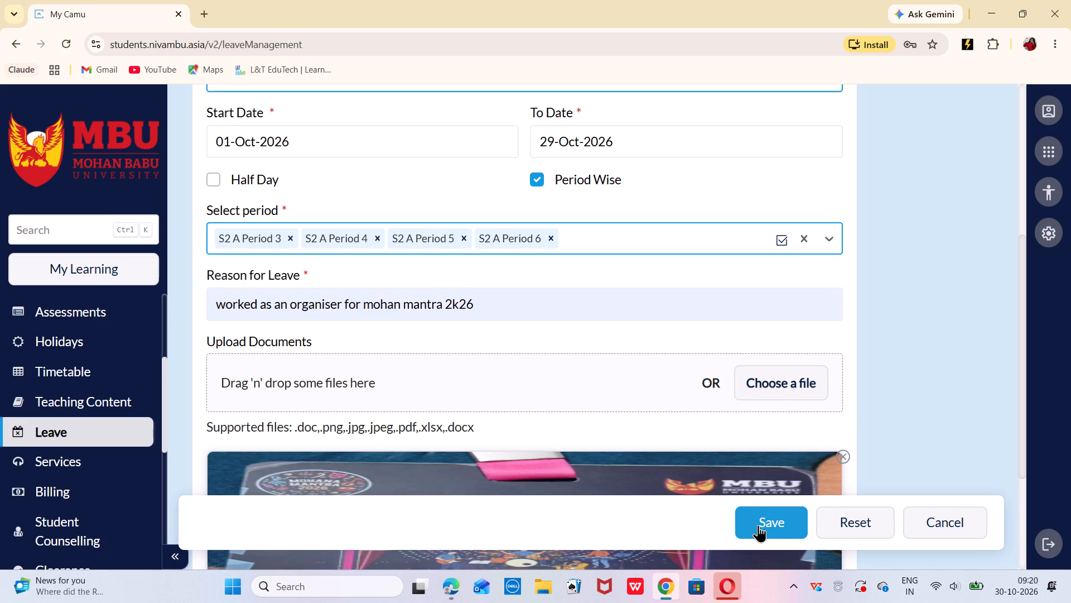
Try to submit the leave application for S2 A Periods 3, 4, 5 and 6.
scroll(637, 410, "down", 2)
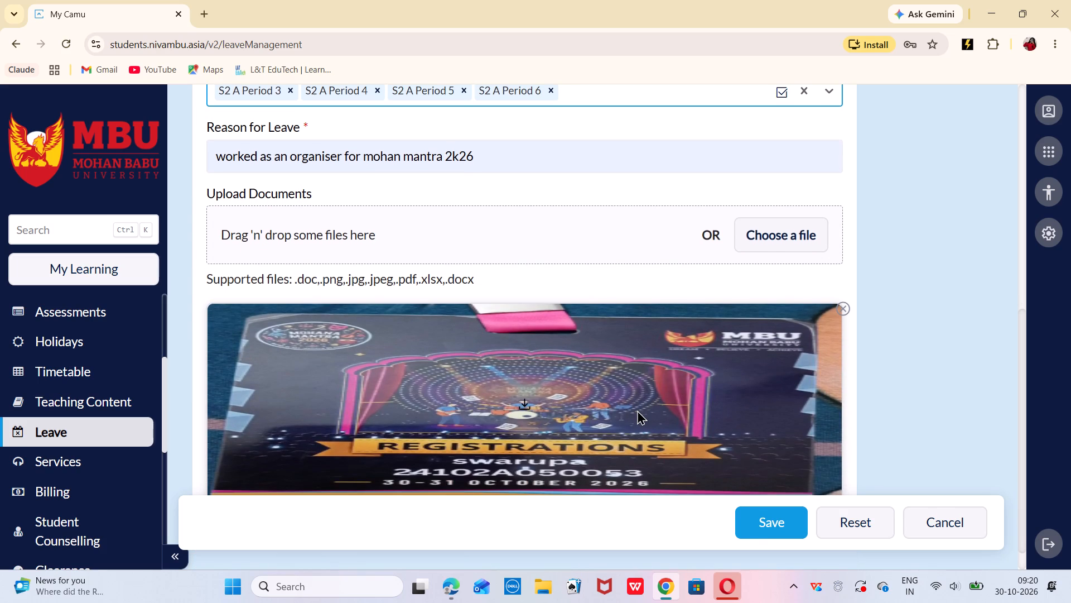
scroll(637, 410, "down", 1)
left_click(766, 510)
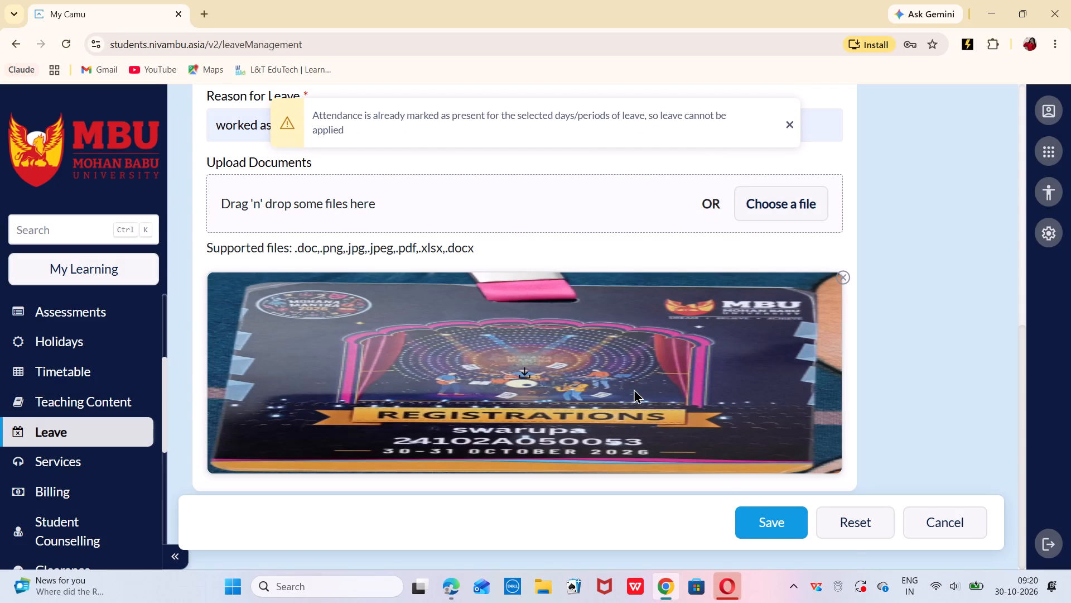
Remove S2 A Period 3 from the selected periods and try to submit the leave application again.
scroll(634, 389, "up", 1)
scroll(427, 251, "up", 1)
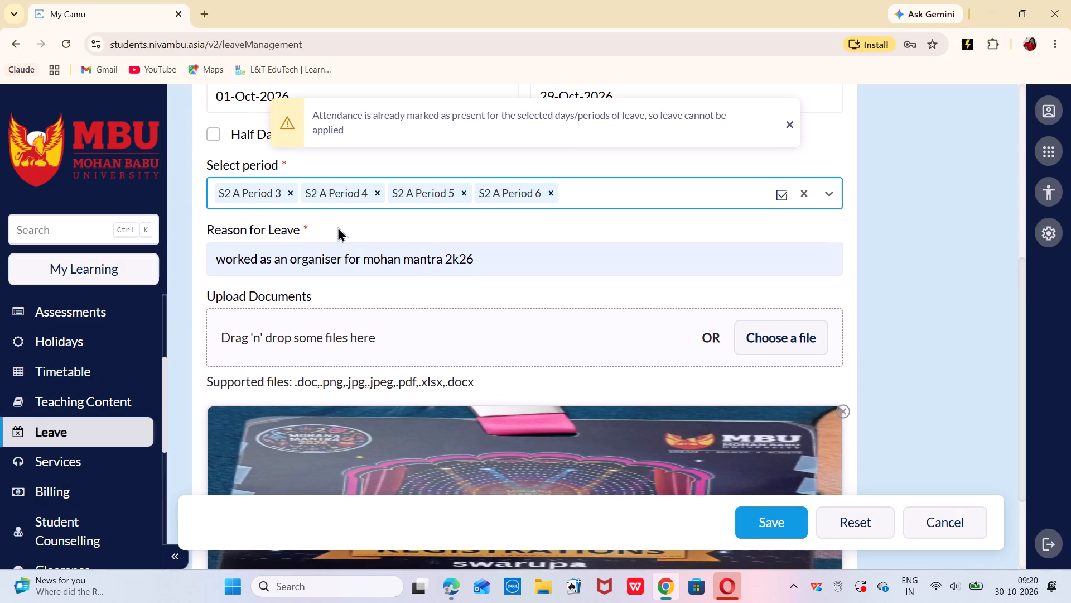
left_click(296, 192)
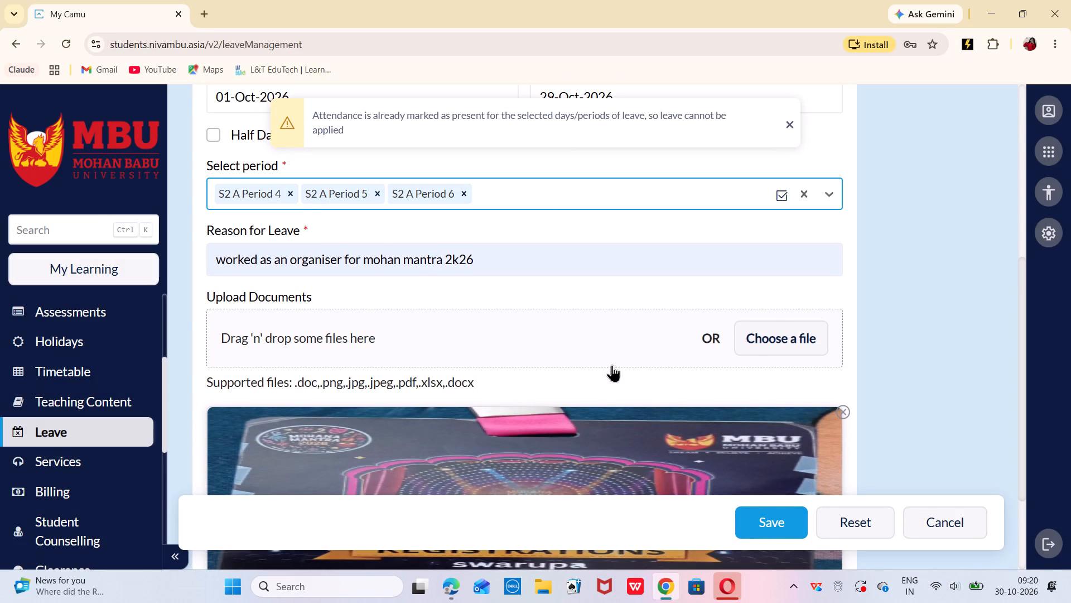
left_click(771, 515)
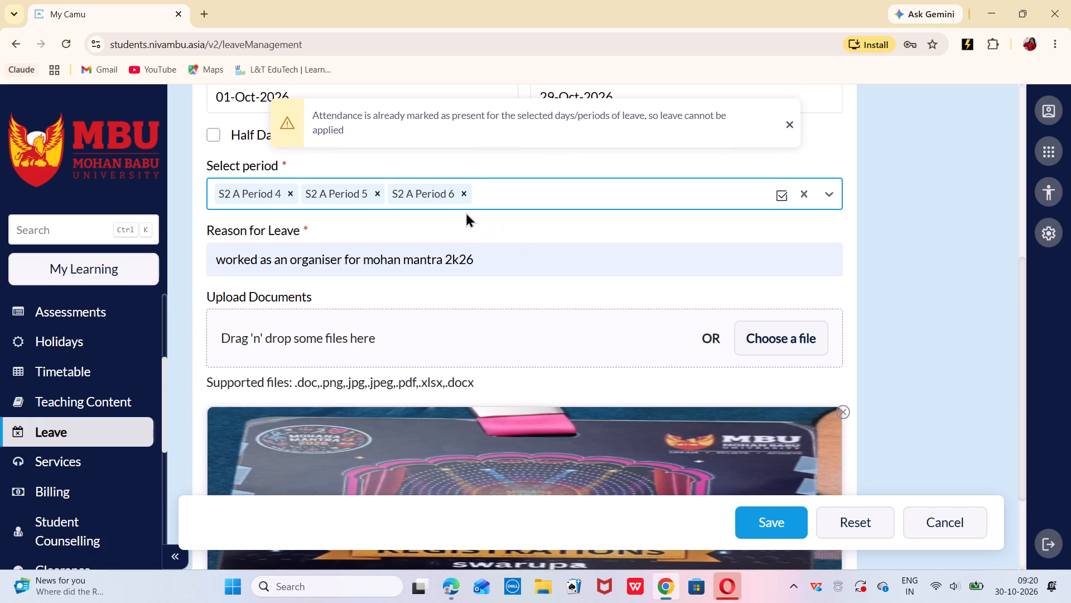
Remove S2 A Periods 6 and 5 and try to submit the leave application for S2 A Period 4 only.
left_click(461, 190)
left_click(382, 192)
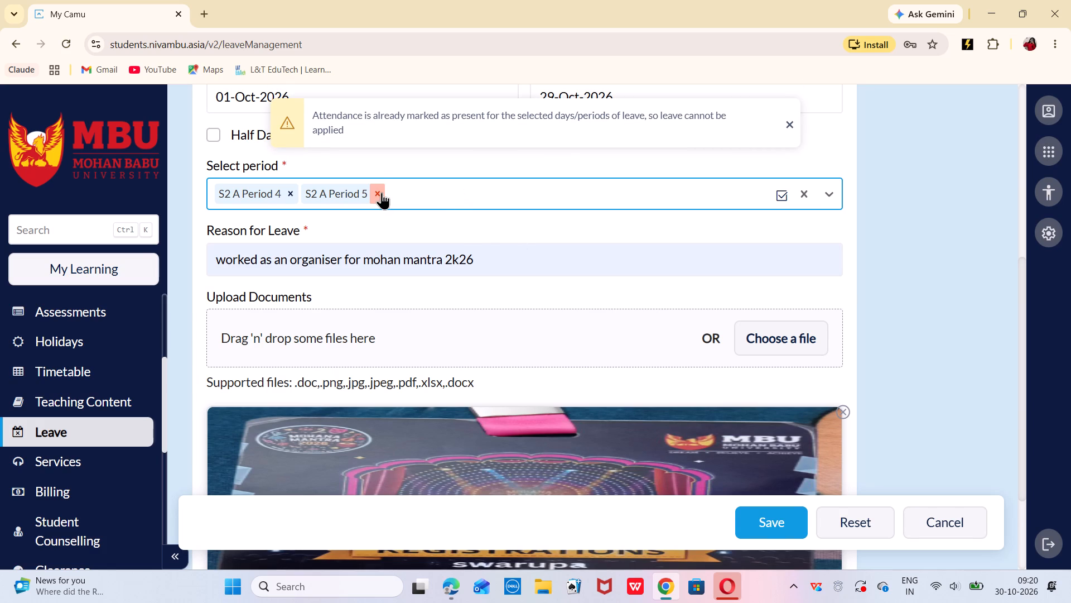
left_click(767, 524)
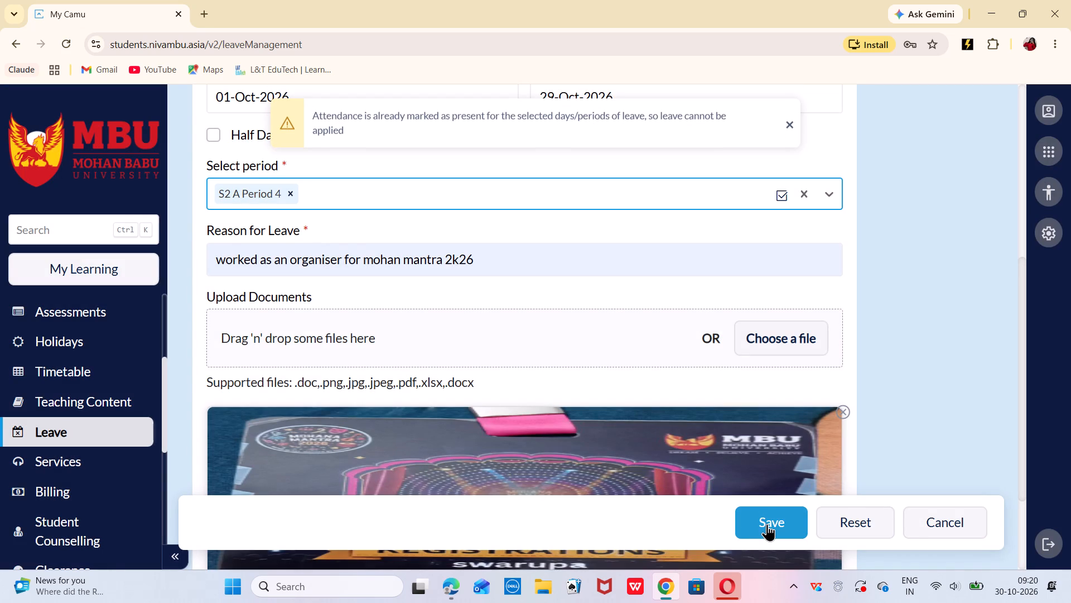
Clear S2 A Period 4 from the selection and set the leave's start date to 16-Oct-2026.
left_click(292, 195)
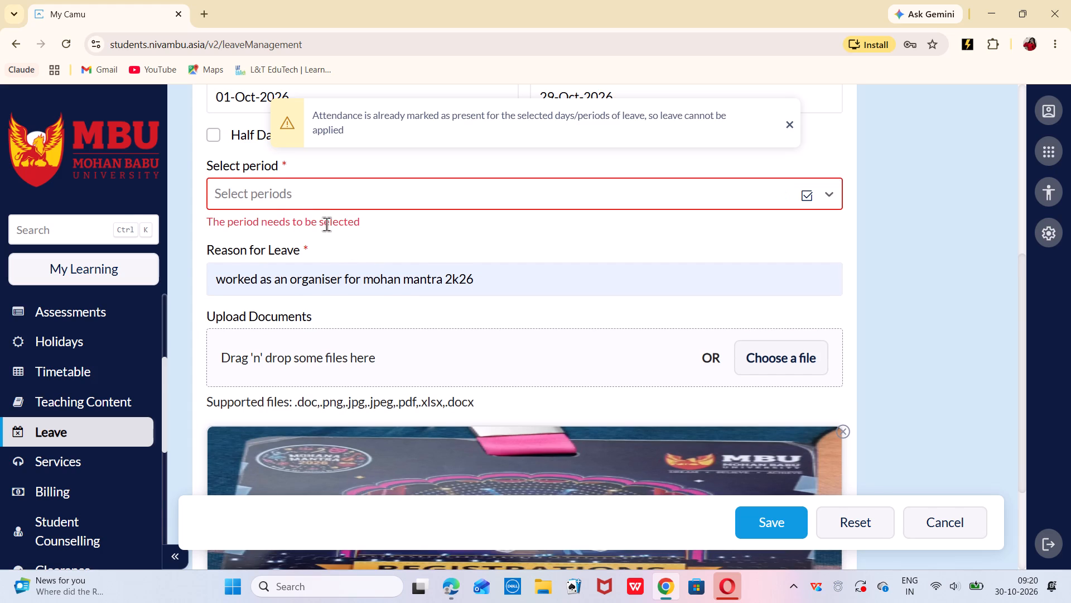
scroll(402, 303, "up", 2)
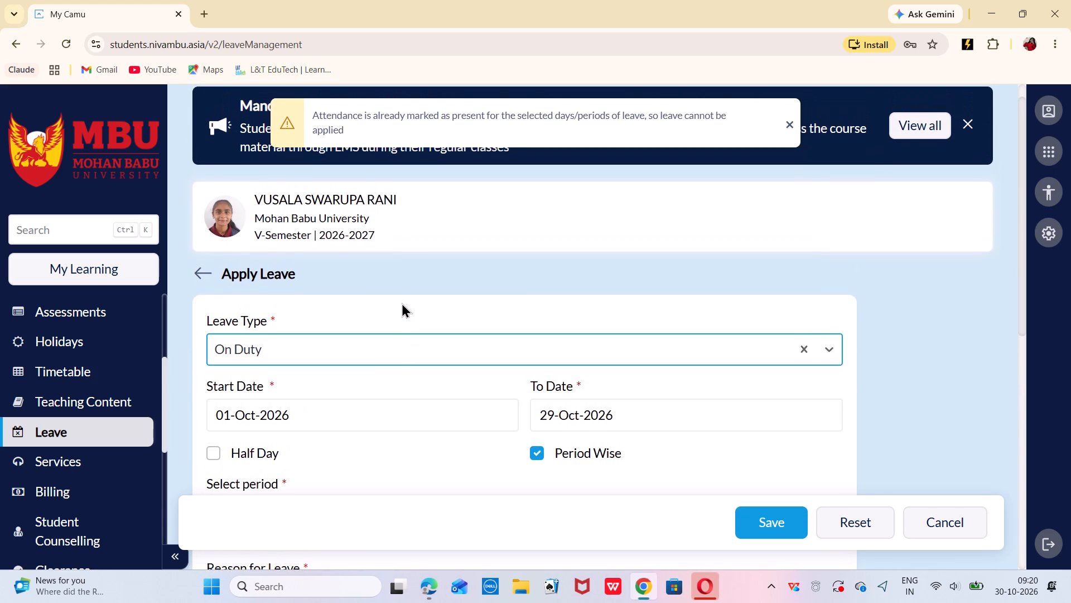
scroll(402, 303, "down", 1)
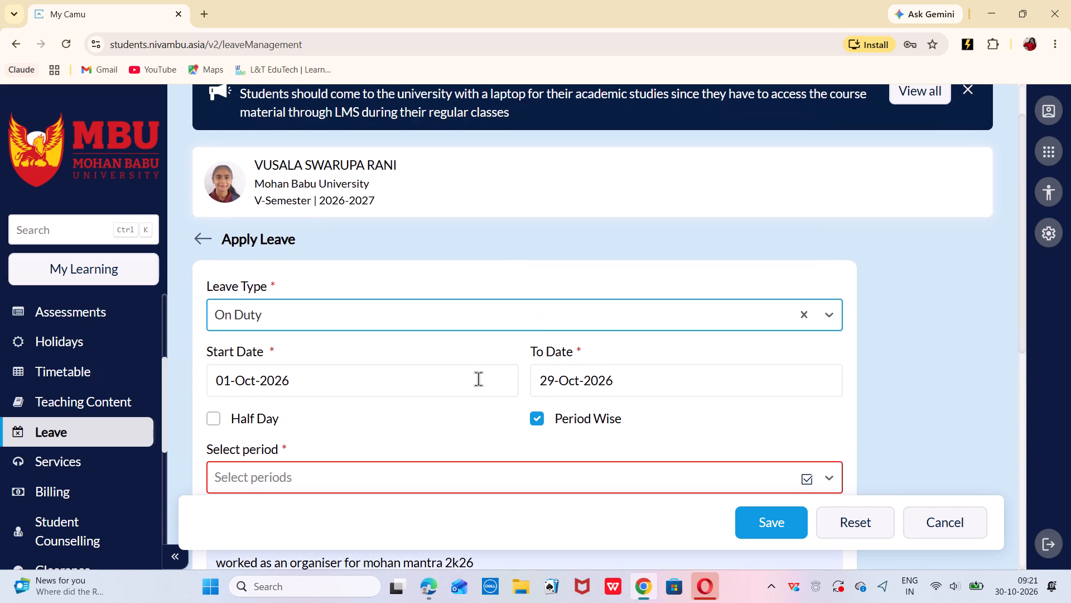
left_click(472, 380)
scroll(377, 422, "down", 1)
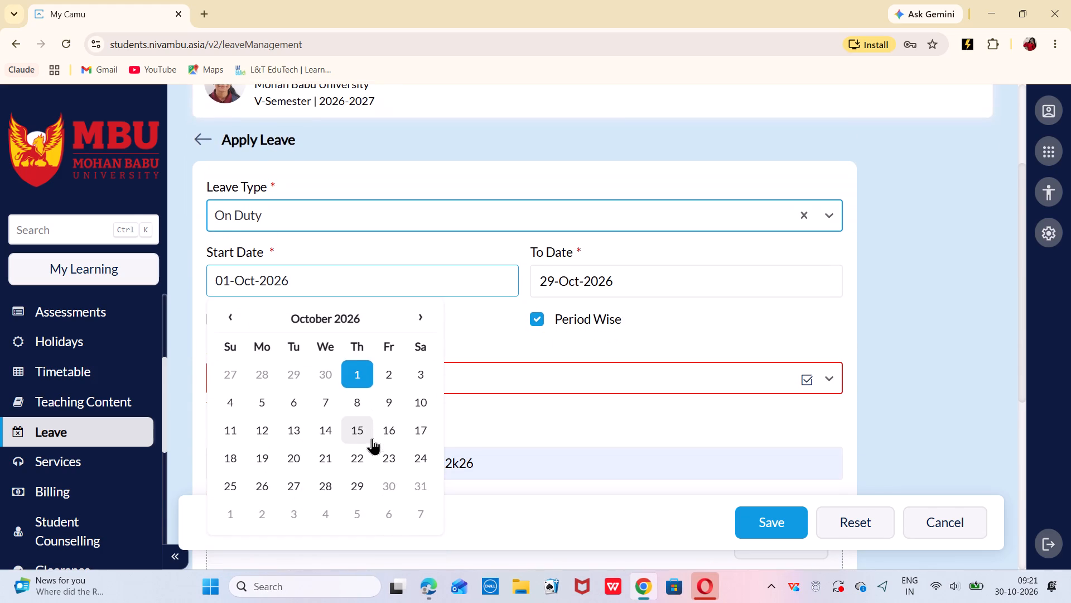
left_click(384, 427)
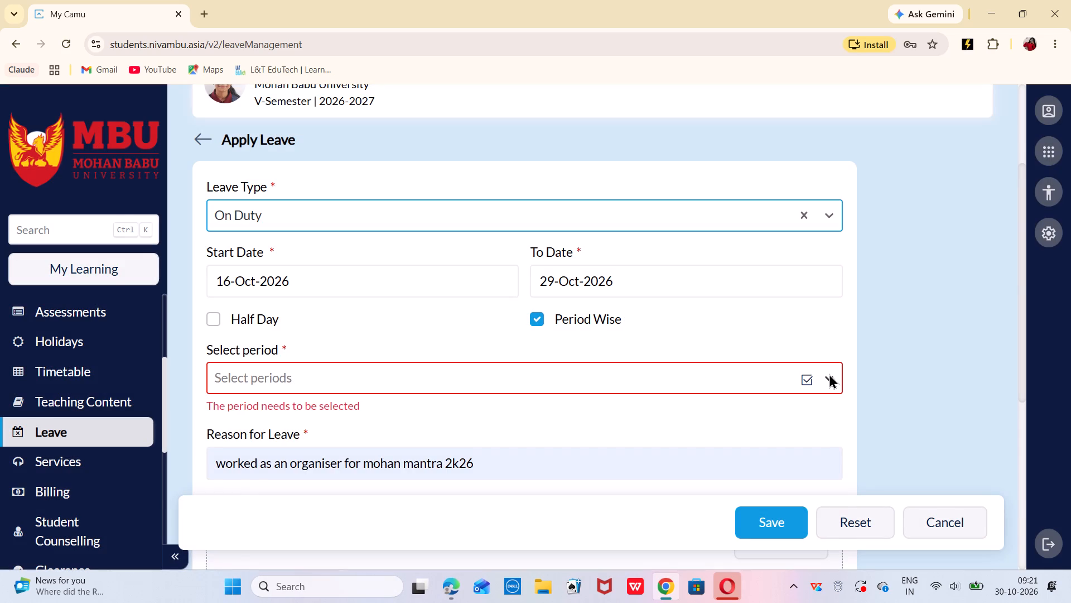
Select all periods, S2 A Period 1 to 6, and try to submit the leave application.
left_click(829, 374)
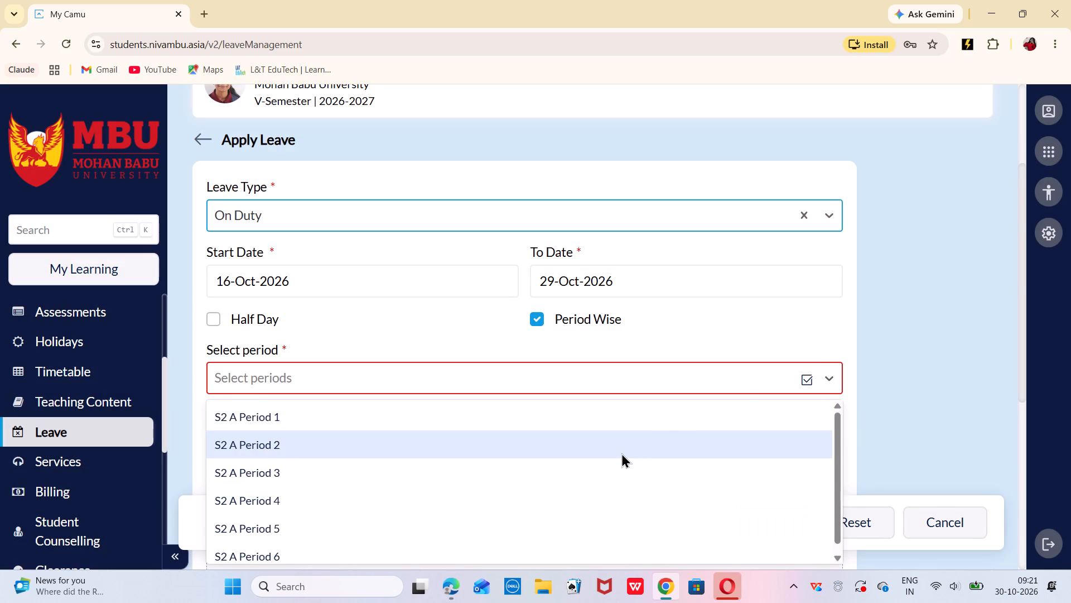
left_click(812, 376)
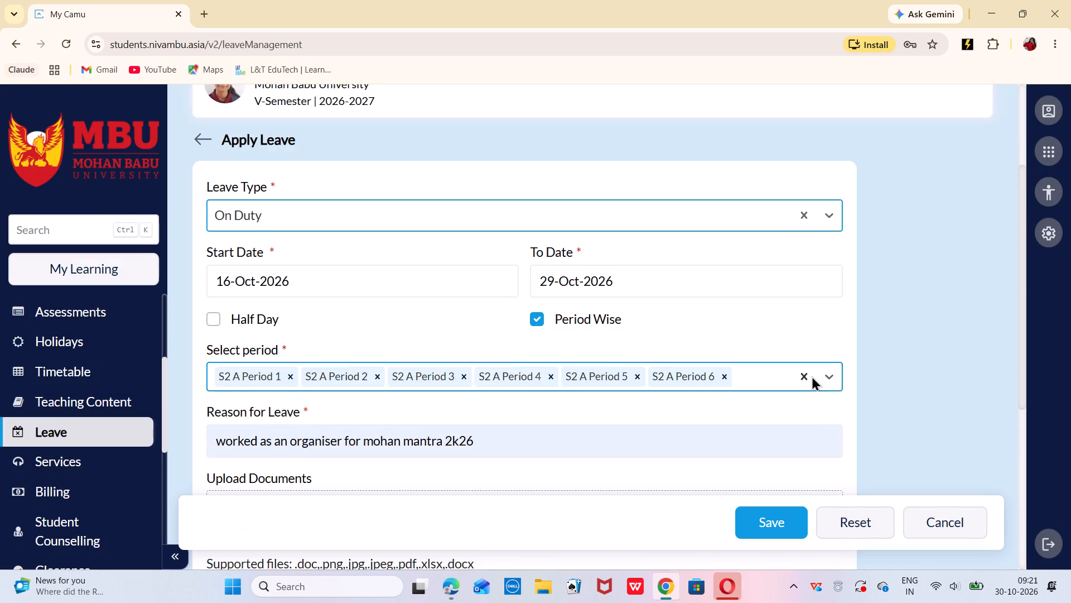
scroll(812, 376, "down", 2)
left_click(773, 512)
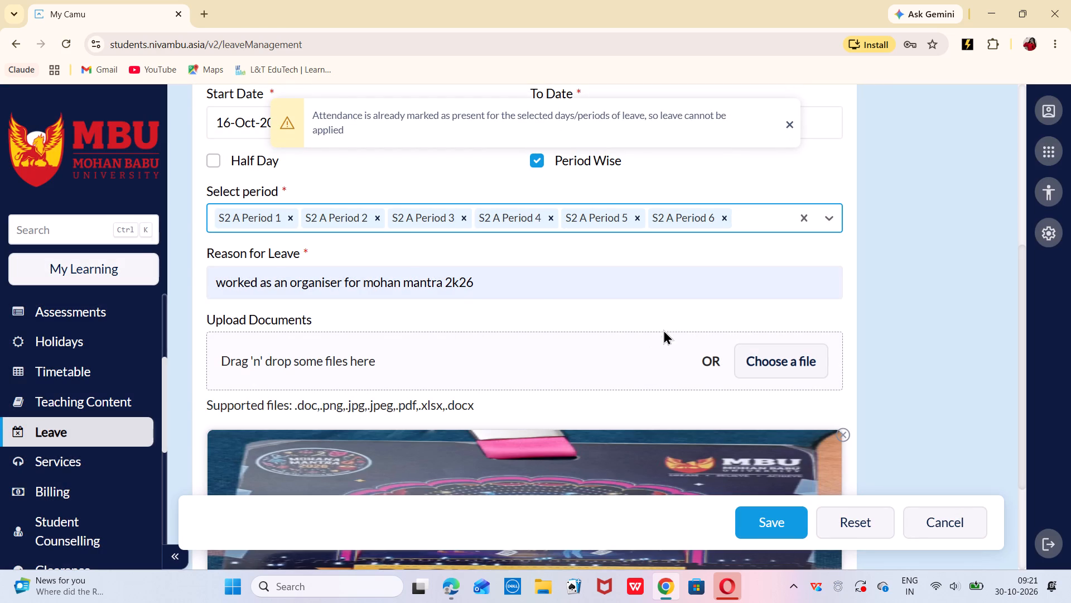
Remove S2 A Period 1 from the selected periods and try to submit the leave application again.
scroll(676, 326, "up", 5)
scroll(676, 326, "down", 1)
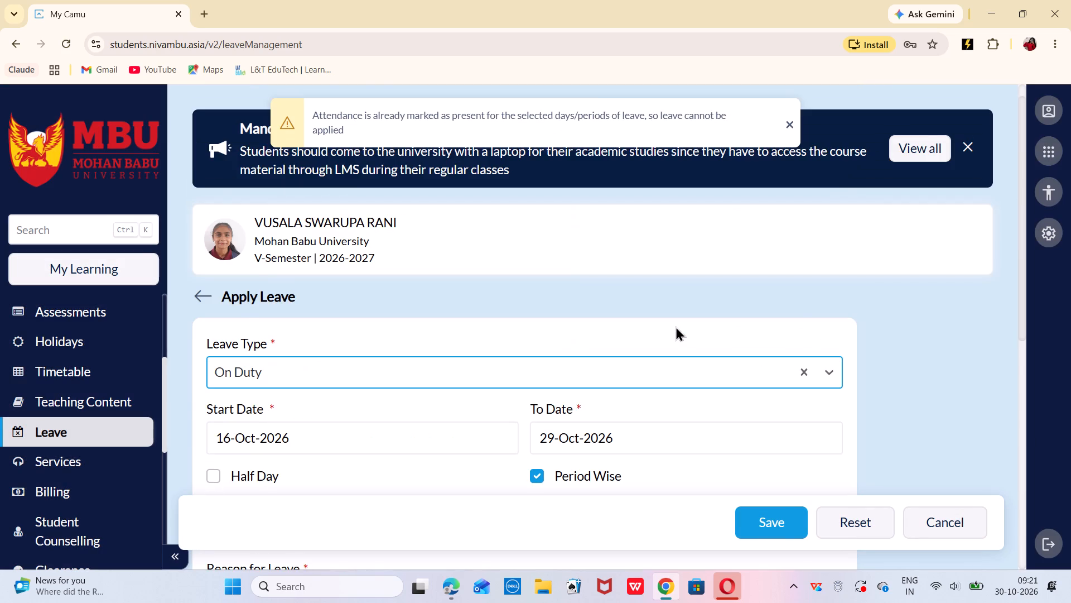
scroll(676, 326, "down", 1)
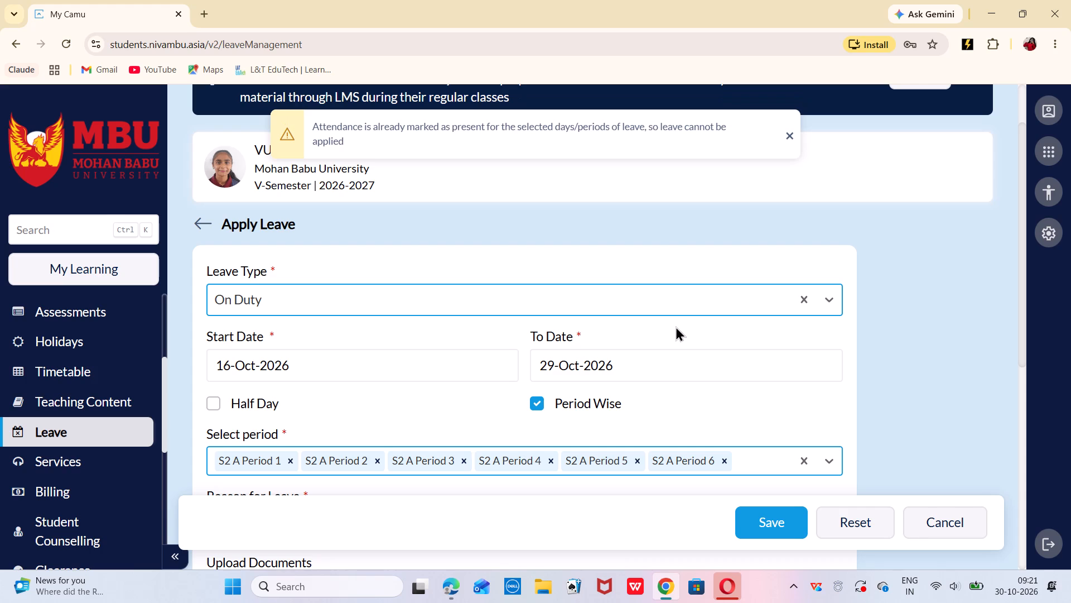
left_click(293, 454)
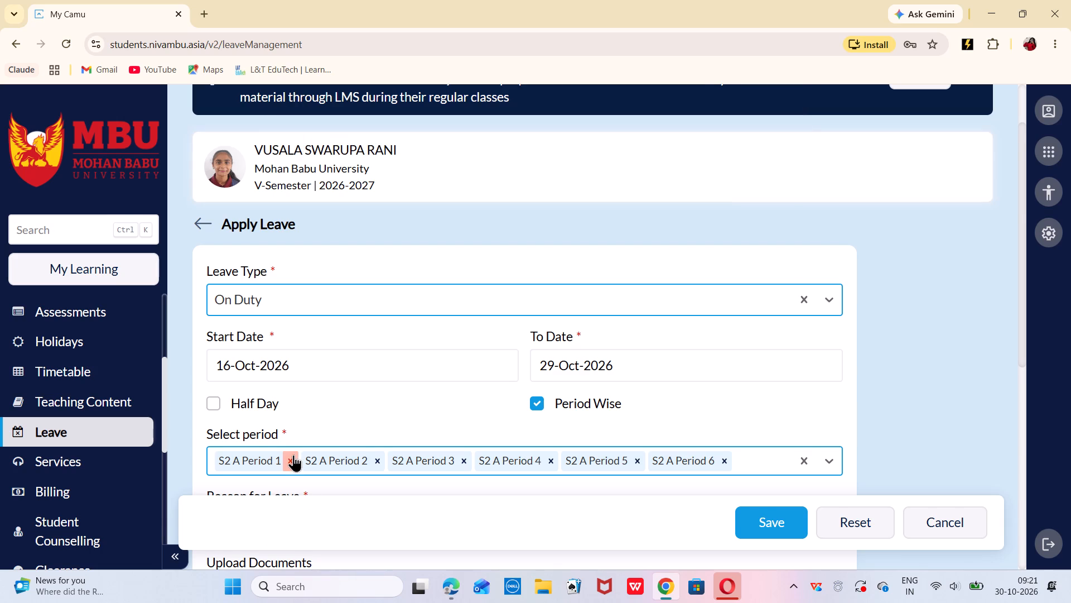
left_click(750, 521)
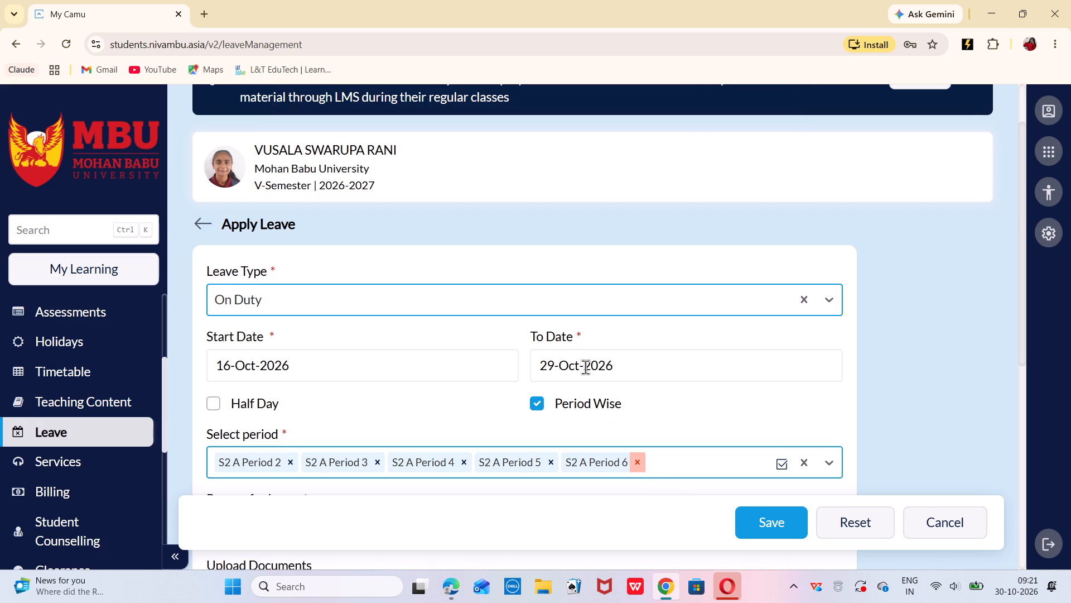
Remove S2 A Periods 6, 5, 4, 3 and 2 so that the leave application has no period selected.
scroll(585, 367, "down", 2)
left_click(633, 339)
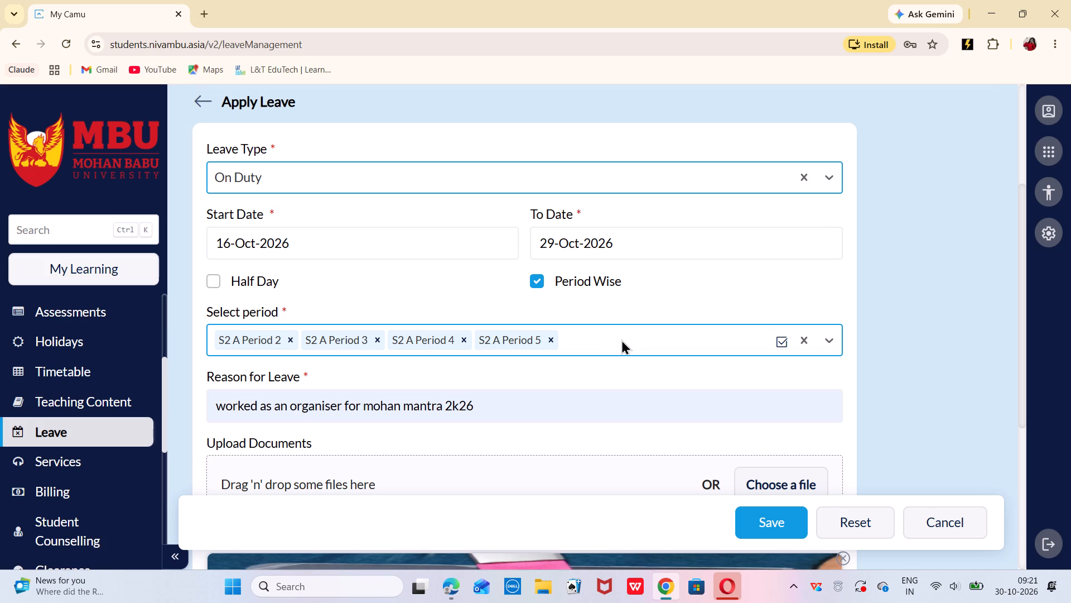
left_click(556, 339)
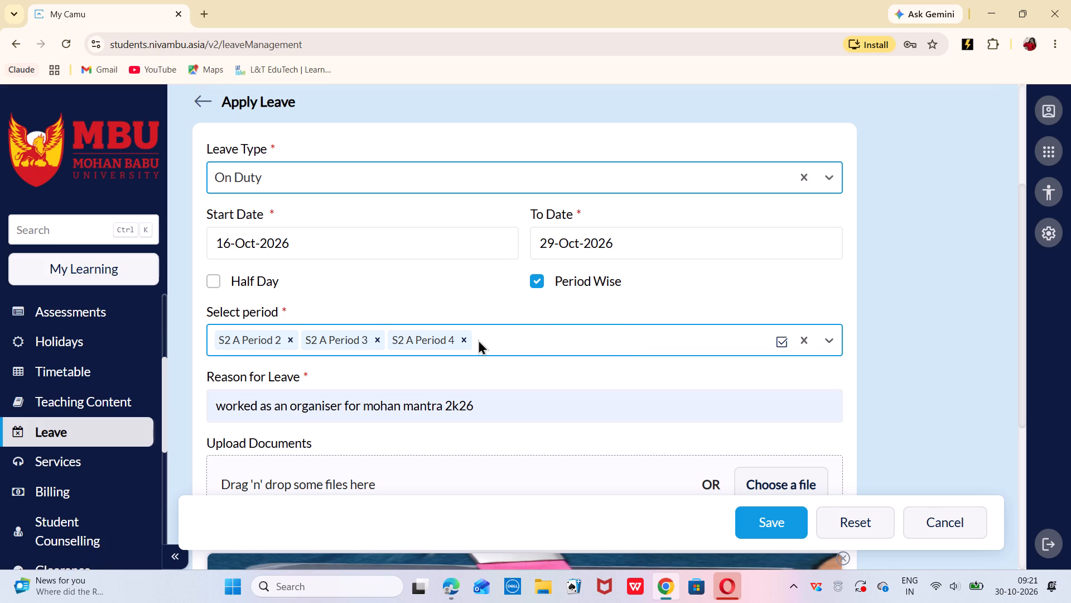
left_click(466, 337)
left_click(377, 342)
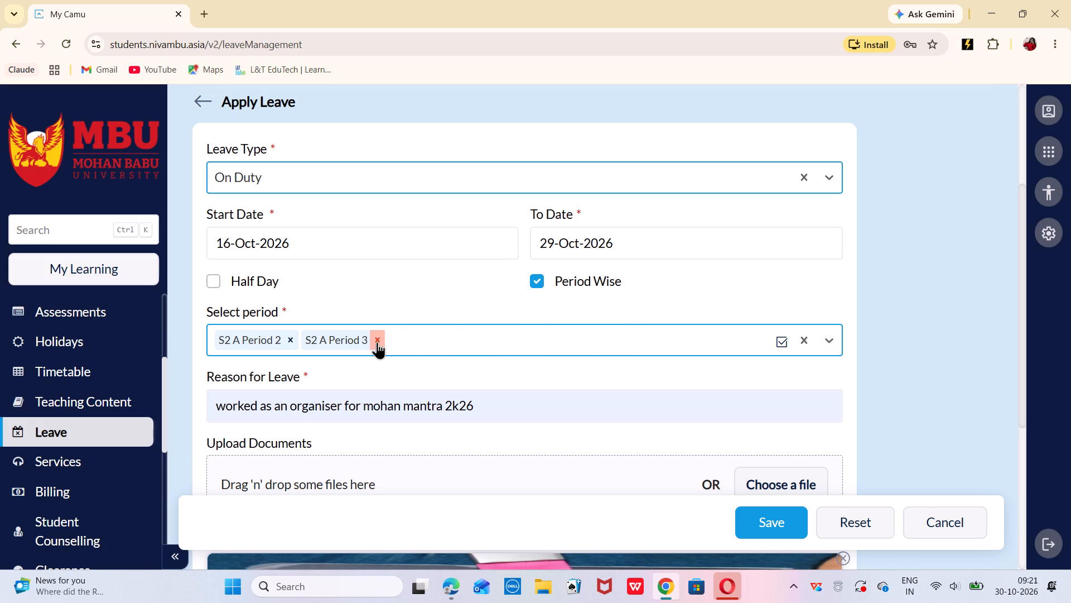
left_click(289, 341)
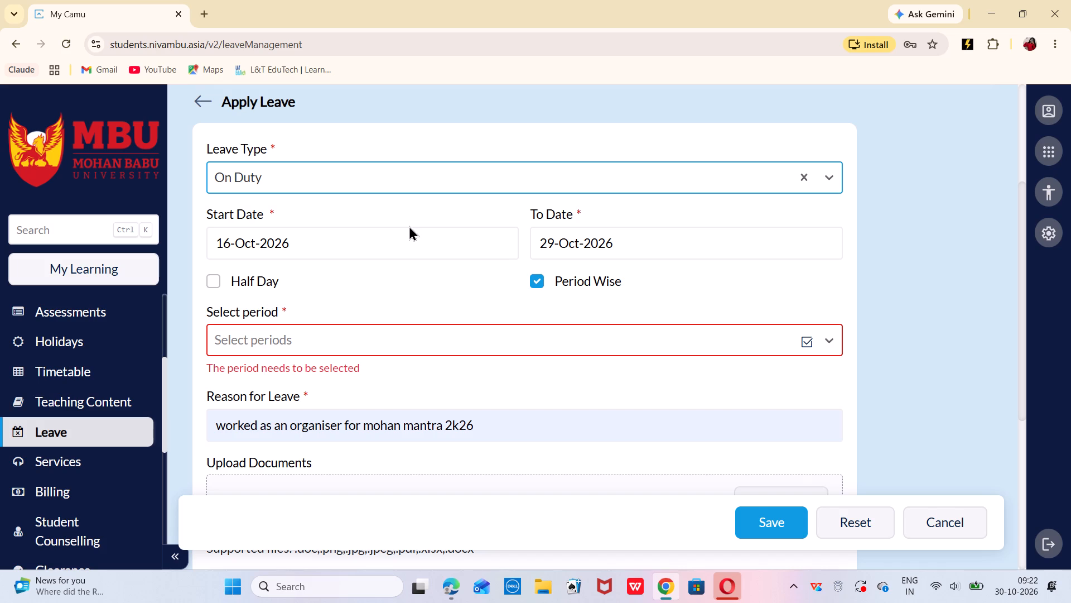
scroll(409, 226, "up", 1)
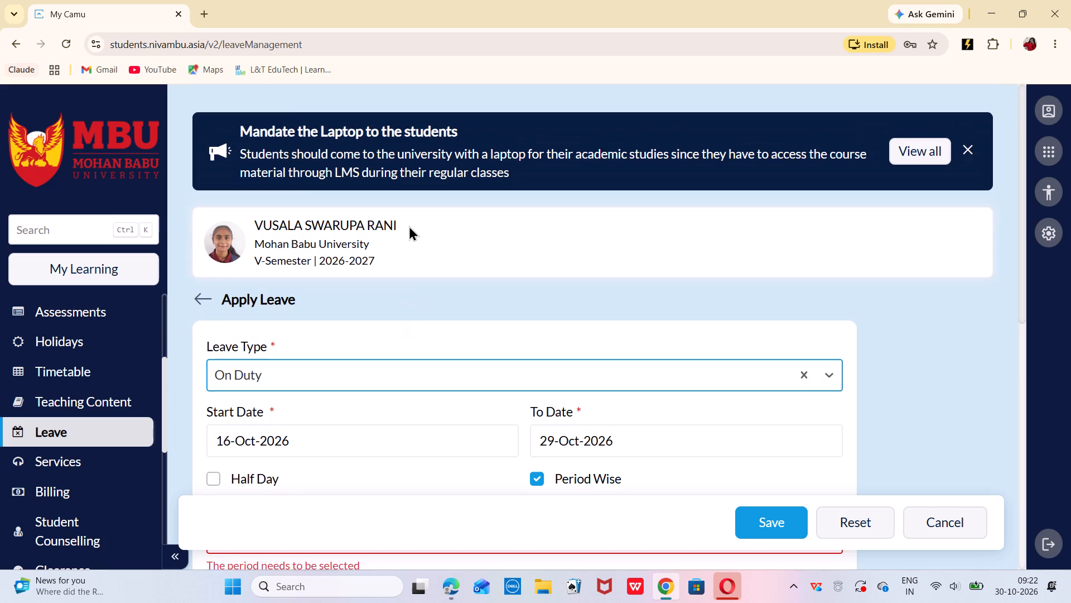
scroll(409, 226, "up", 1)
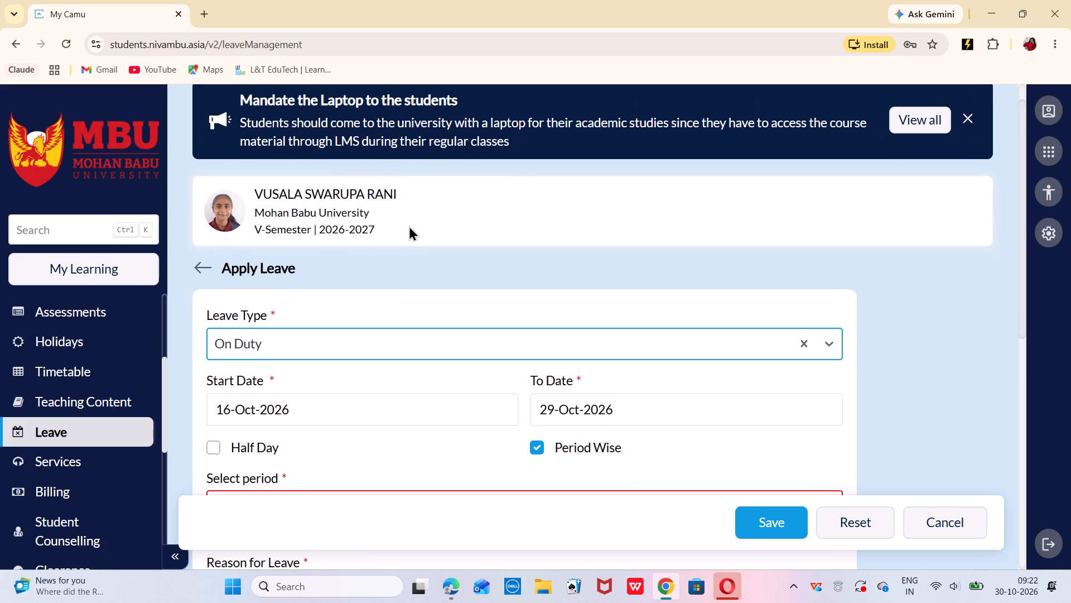
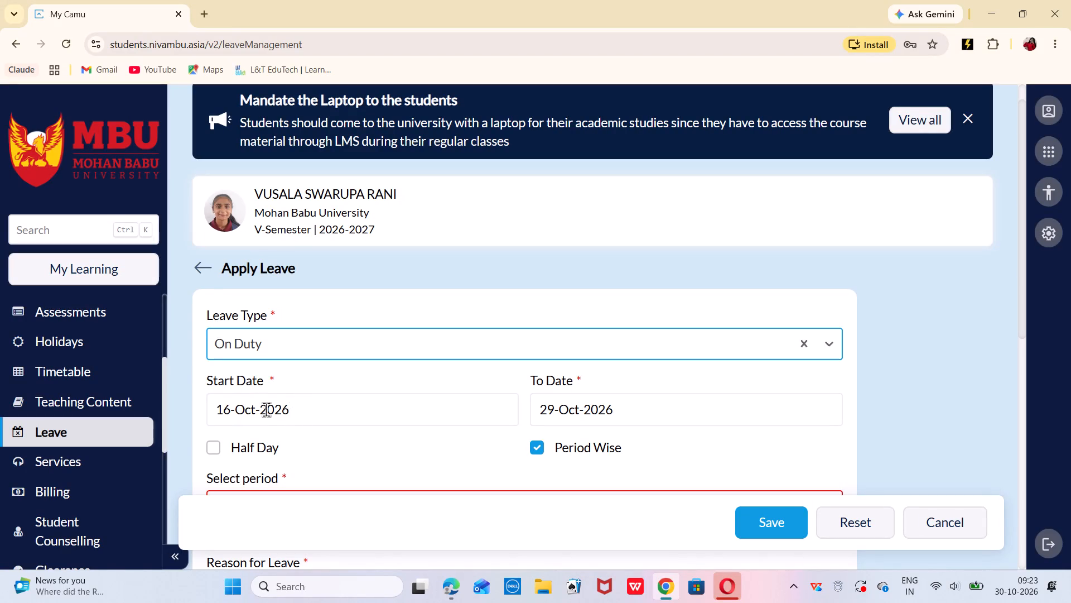
Set the leave's start date to 01-Oct-2026.
left_click(239, 408)
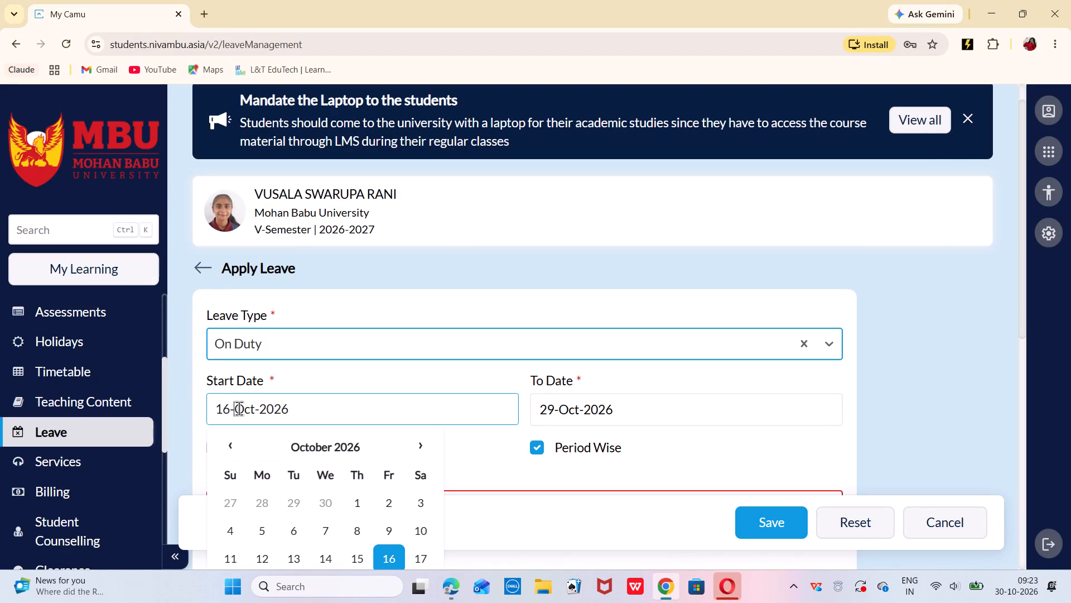
left_click(231, 410)
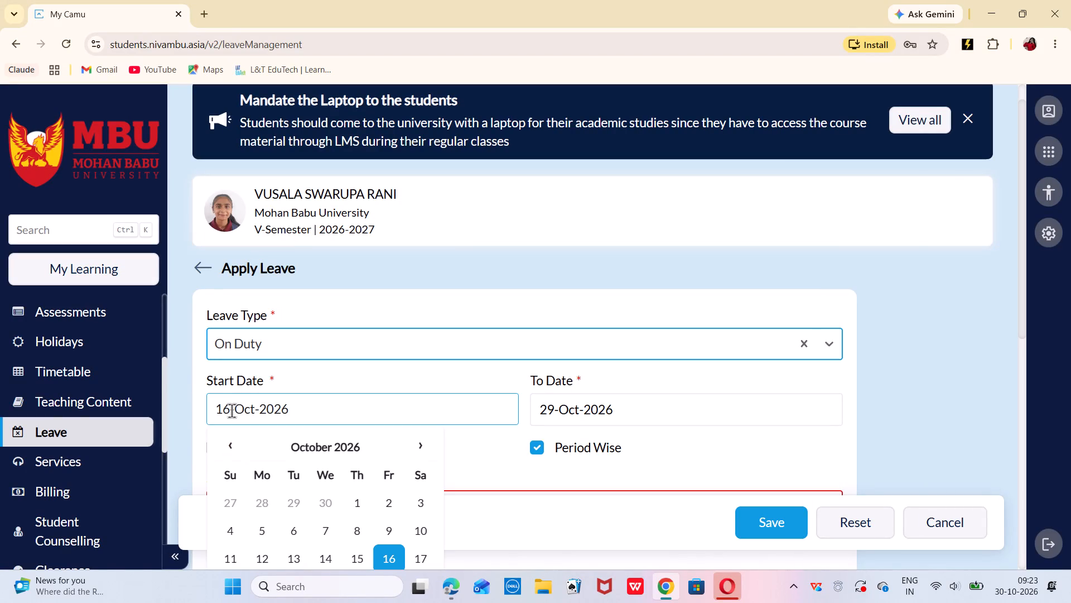
left_click(362, 506)
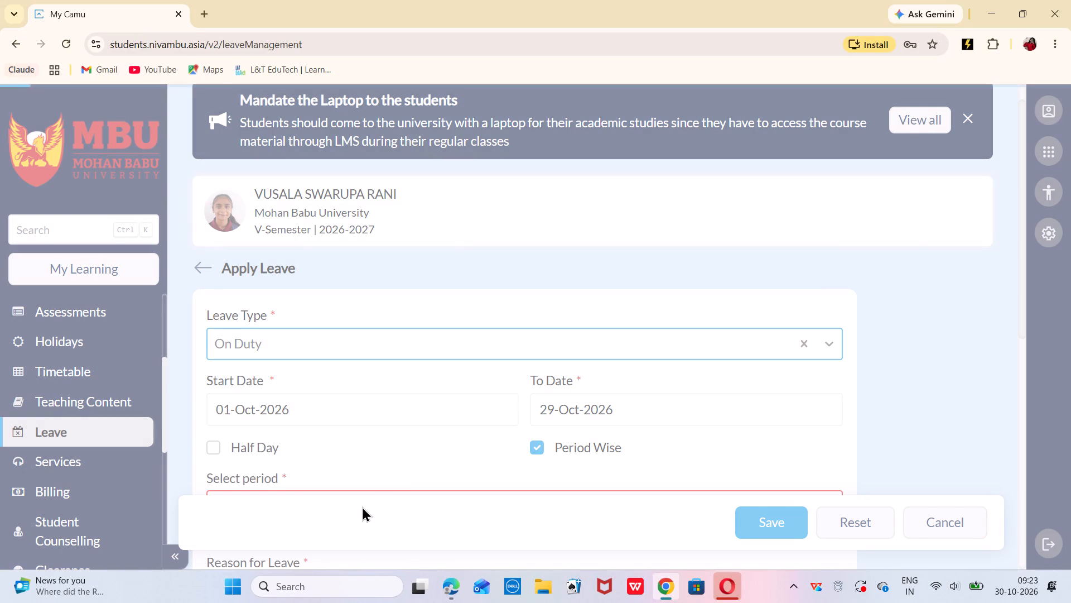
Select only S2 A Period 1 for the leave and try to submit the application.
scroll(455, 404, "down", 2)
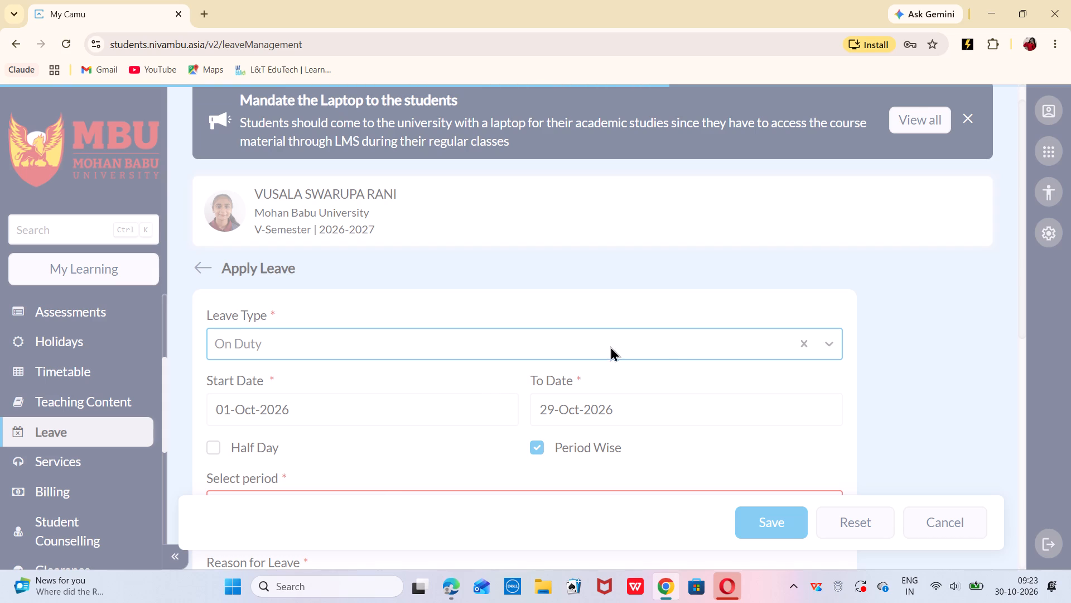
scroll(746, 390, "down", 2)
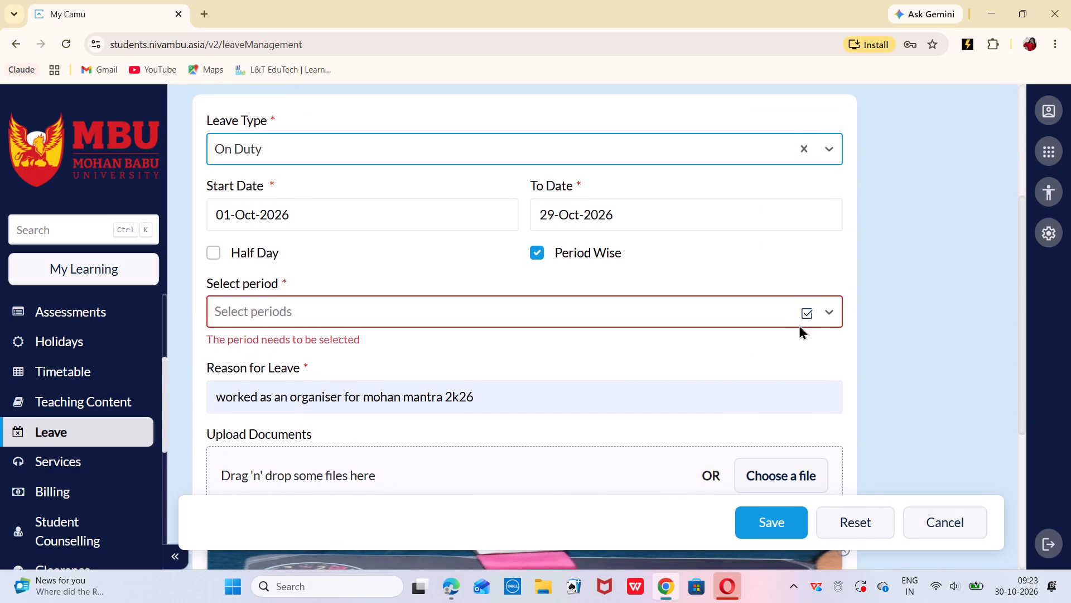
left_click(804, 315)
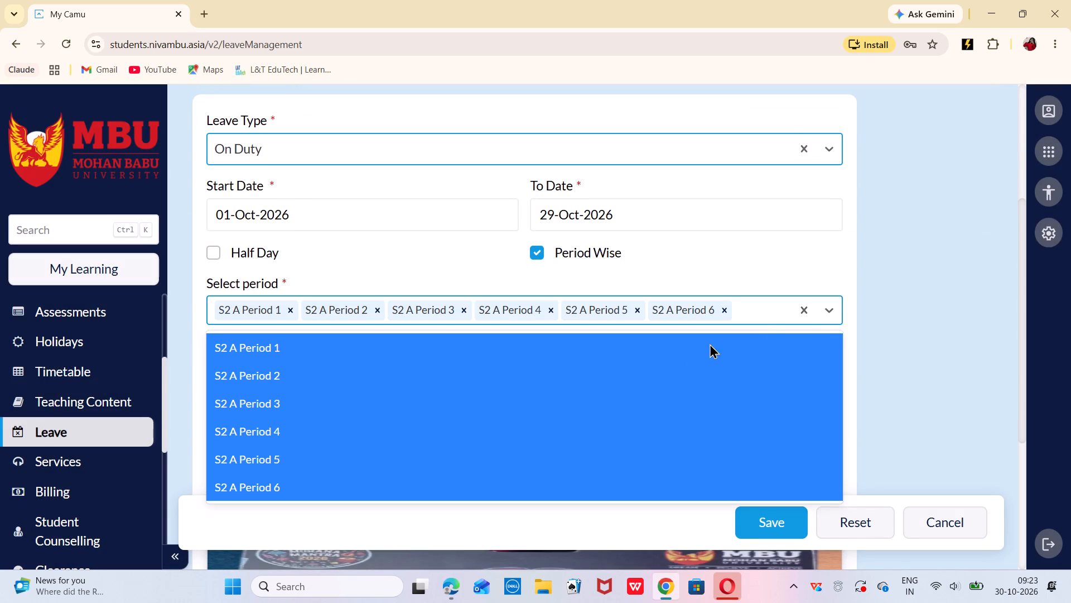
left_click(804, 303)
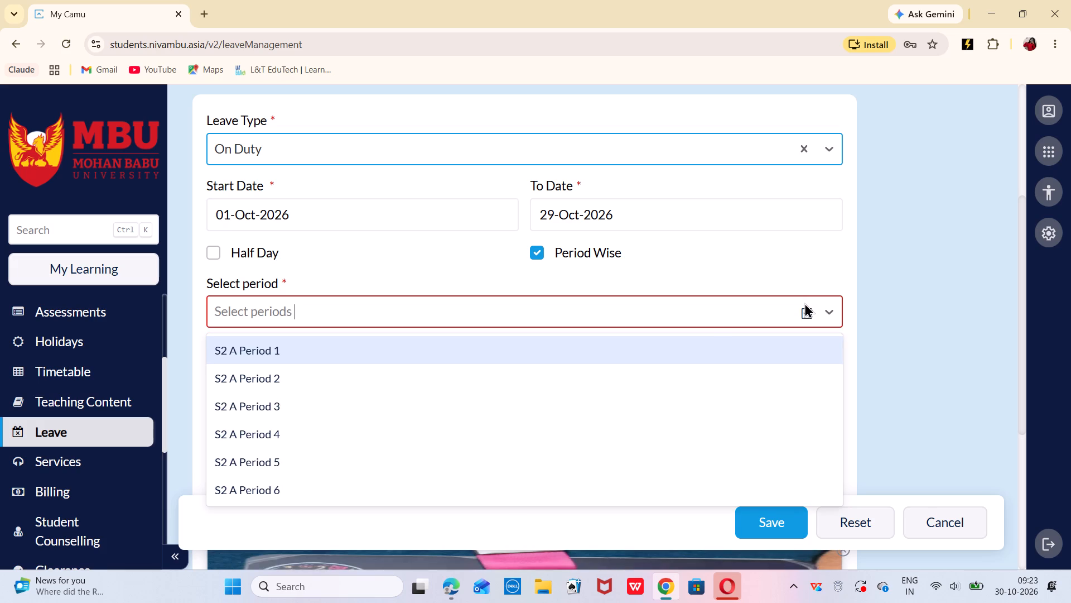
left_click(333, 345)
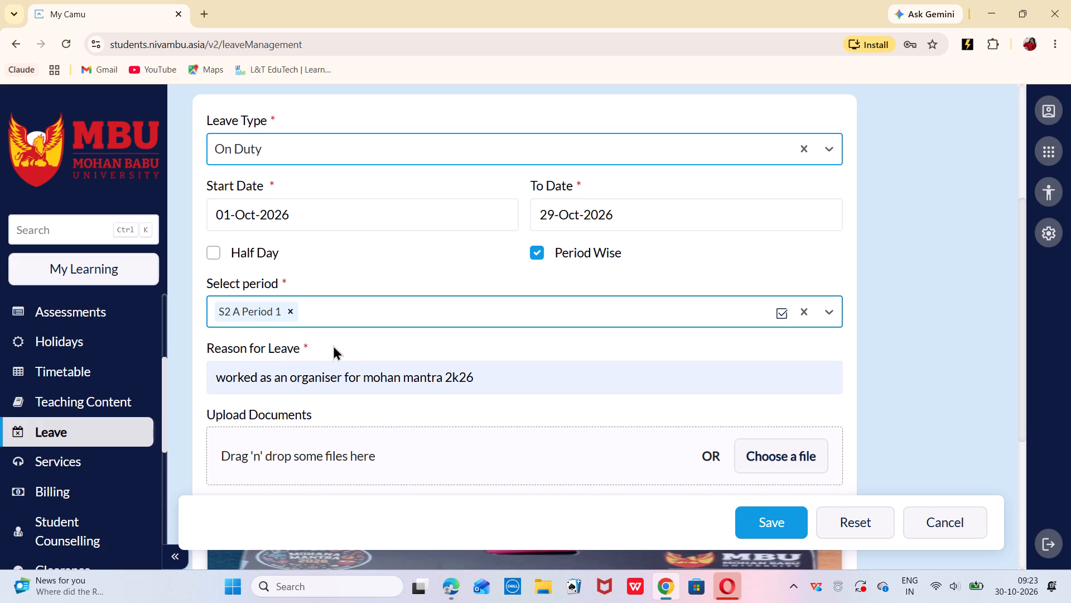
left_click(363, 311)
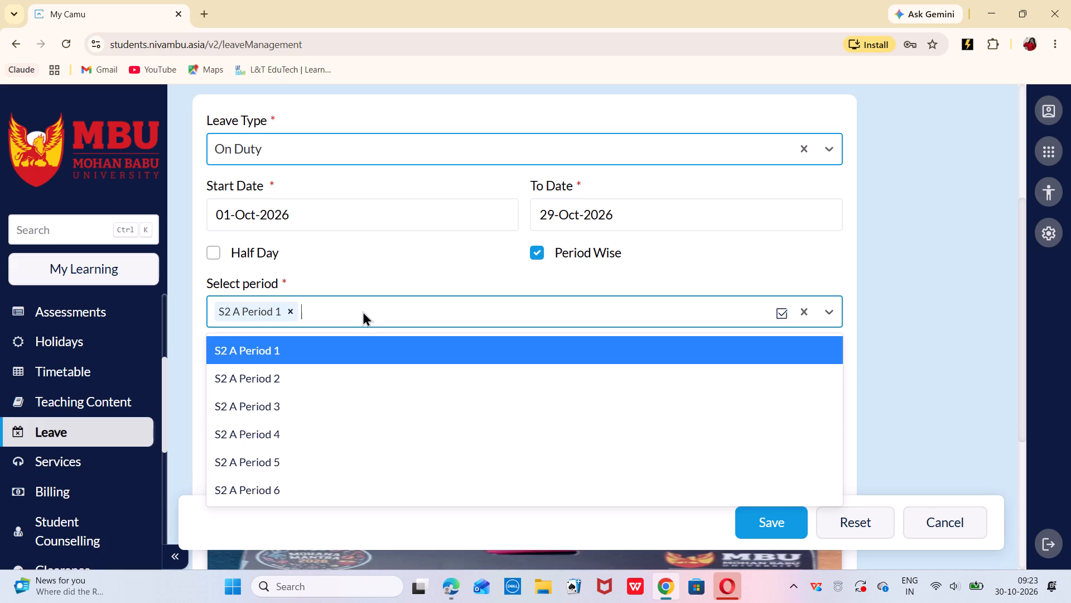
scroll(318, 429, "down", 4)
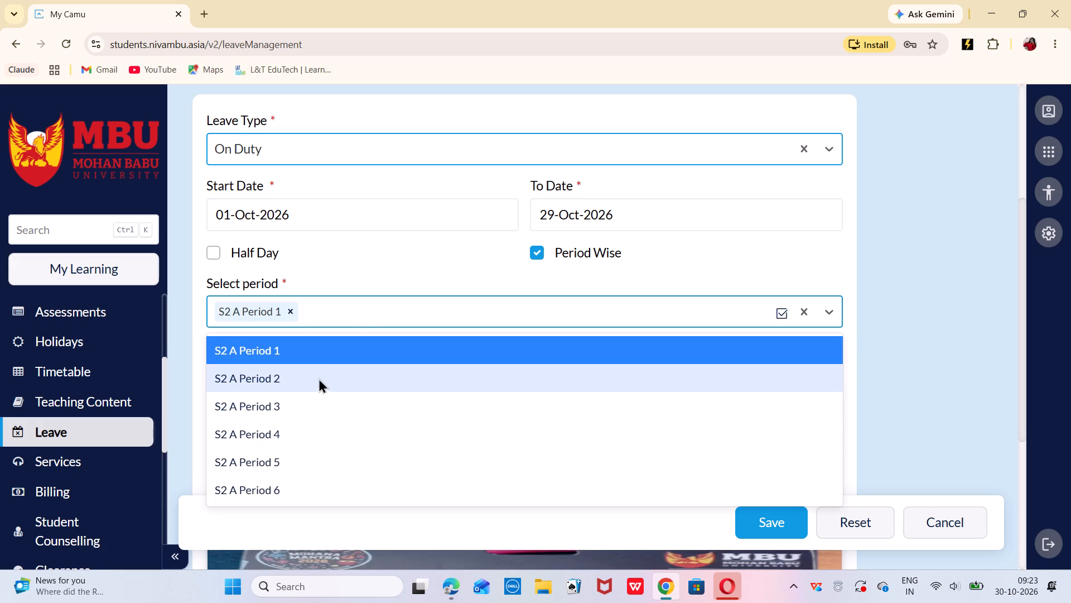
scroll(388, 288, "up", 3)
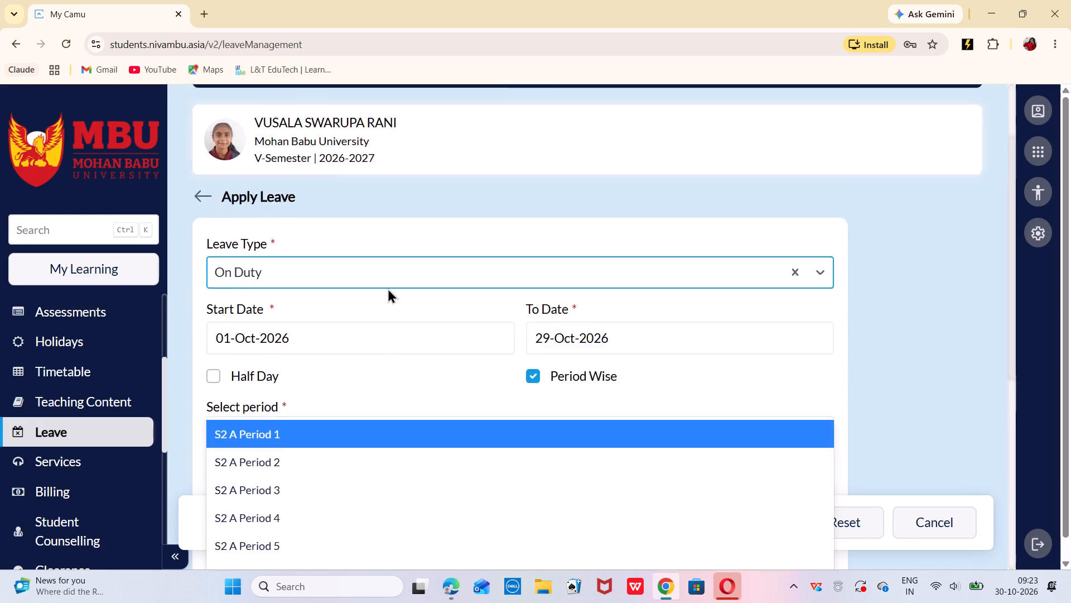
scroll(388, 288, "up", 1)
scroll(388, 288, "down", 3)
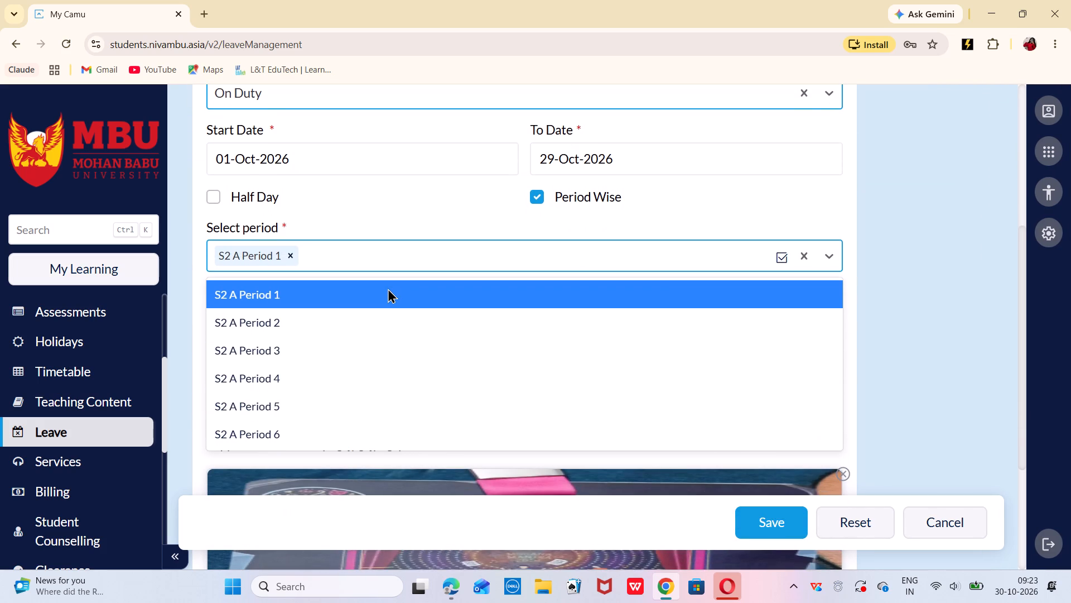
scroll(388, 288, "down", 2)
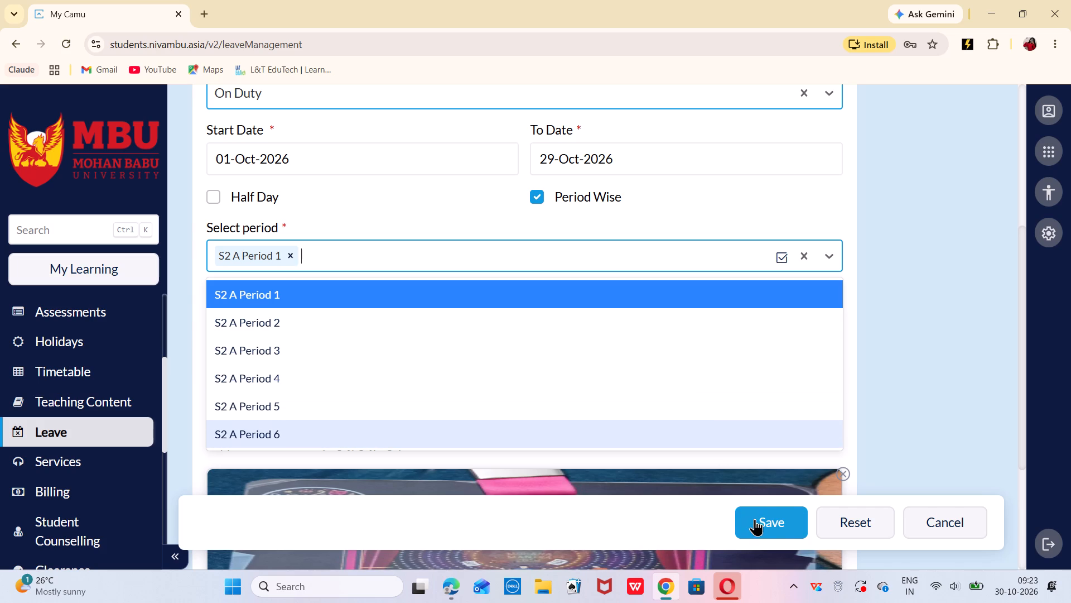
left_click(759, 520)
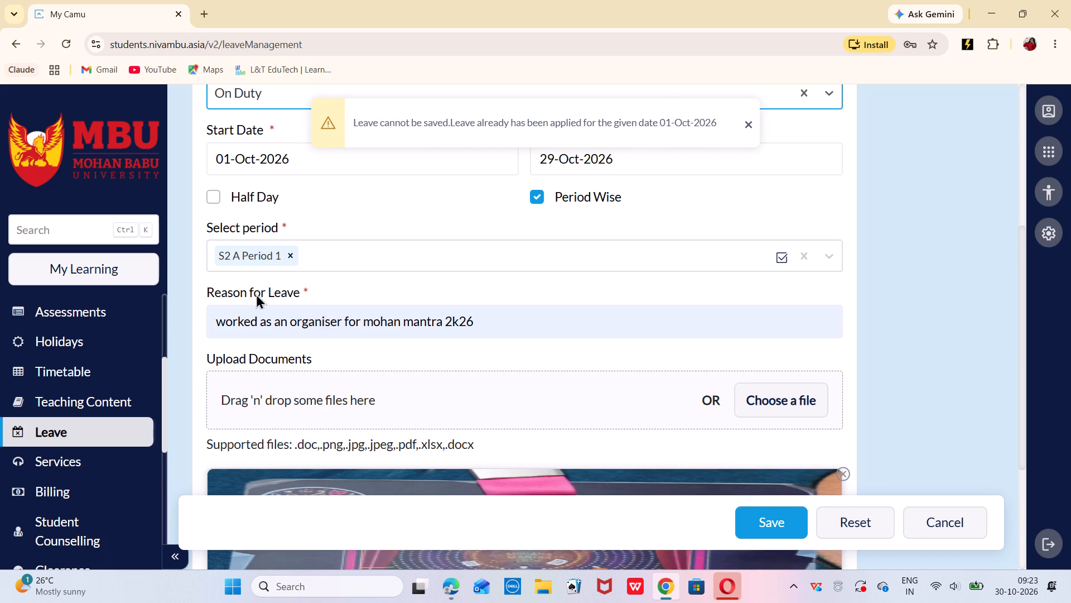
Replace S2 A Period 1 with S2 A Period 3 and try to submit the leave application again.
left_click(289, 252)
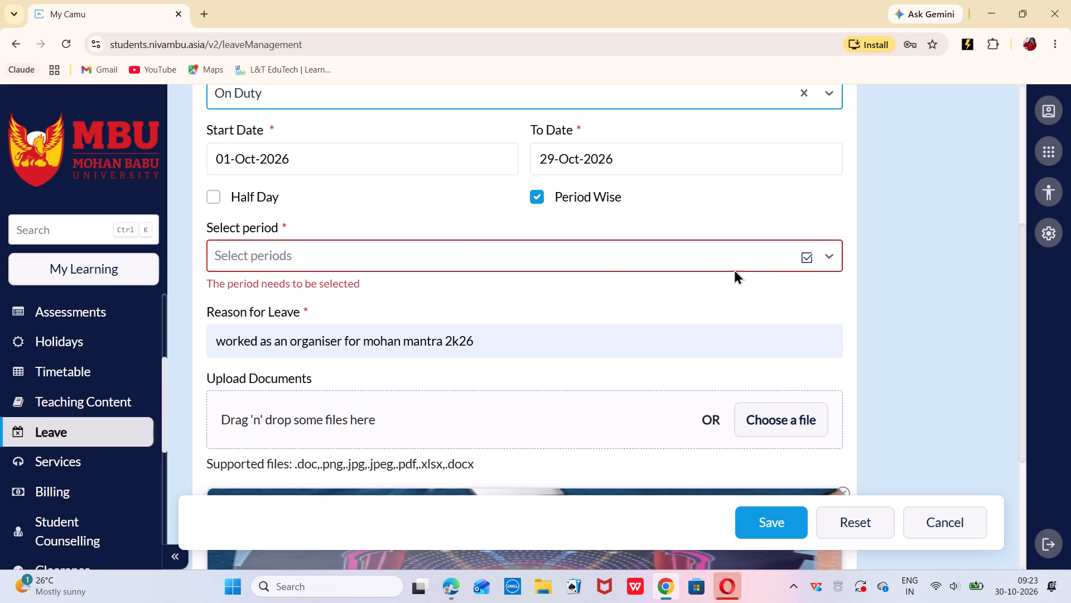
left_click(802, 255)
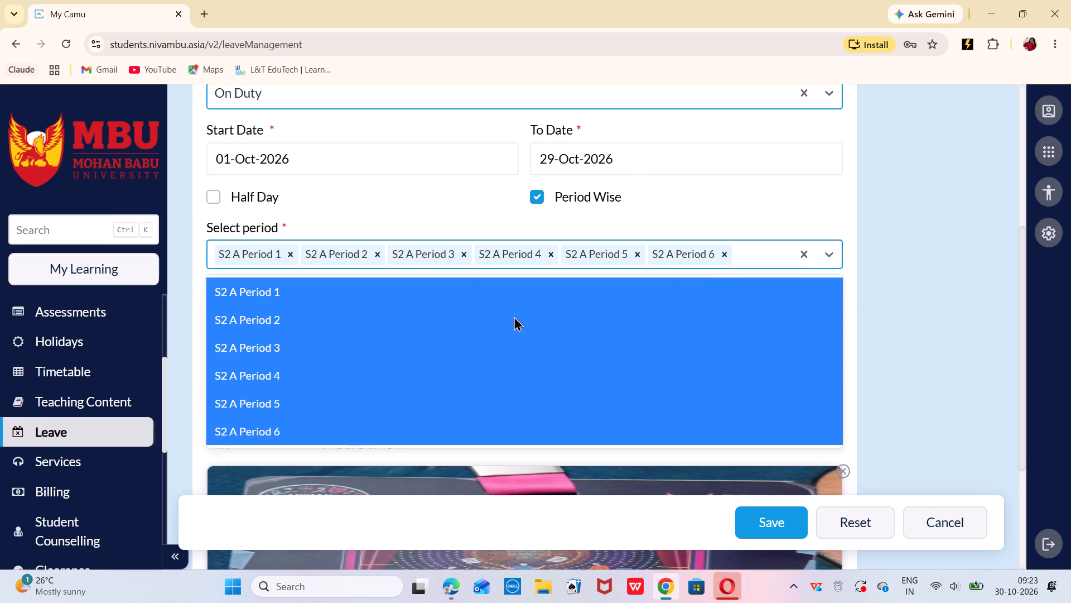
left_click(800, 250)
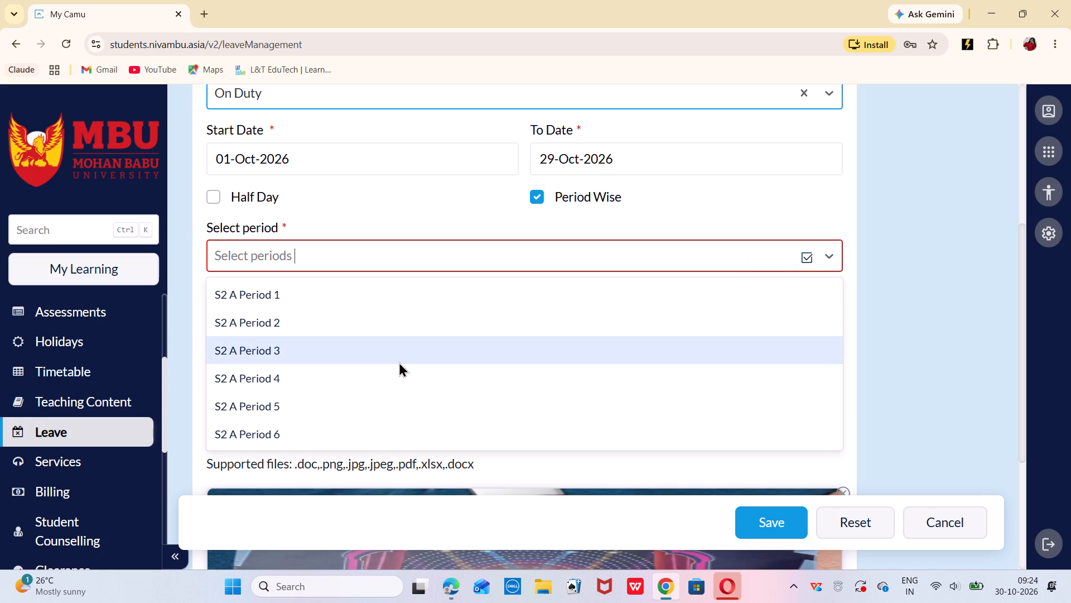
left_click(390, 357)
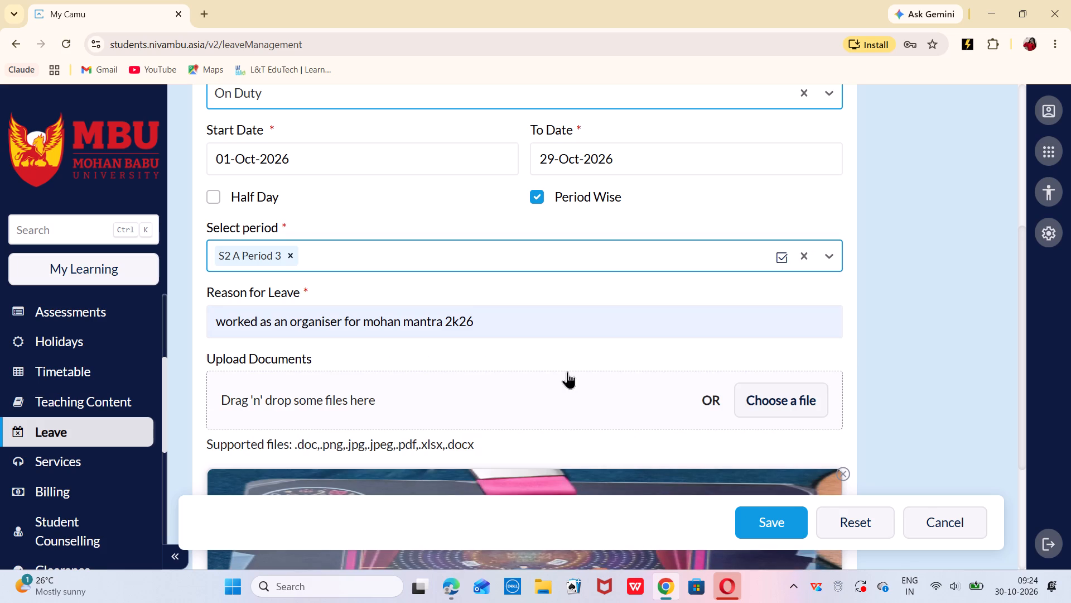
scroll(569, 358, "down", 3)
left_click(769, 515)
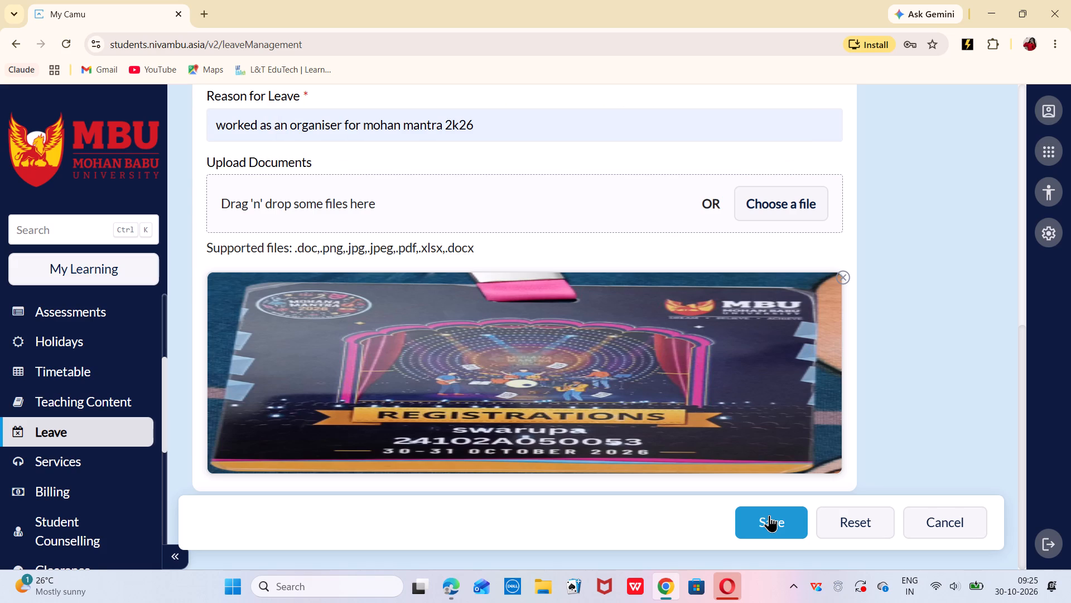
Replace S2 A Period 3 with S2 A Period 5 and try to submit the leave application again.
scroll(558, 234, "down", 4)
scroll(558, 234, "up", 2)
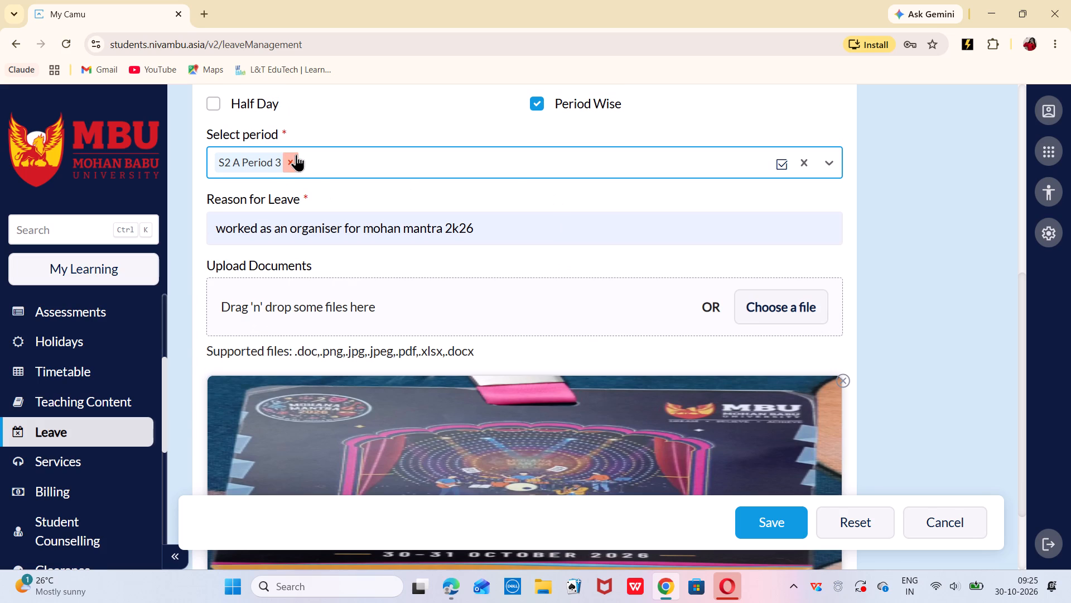
left_click(296, 154)
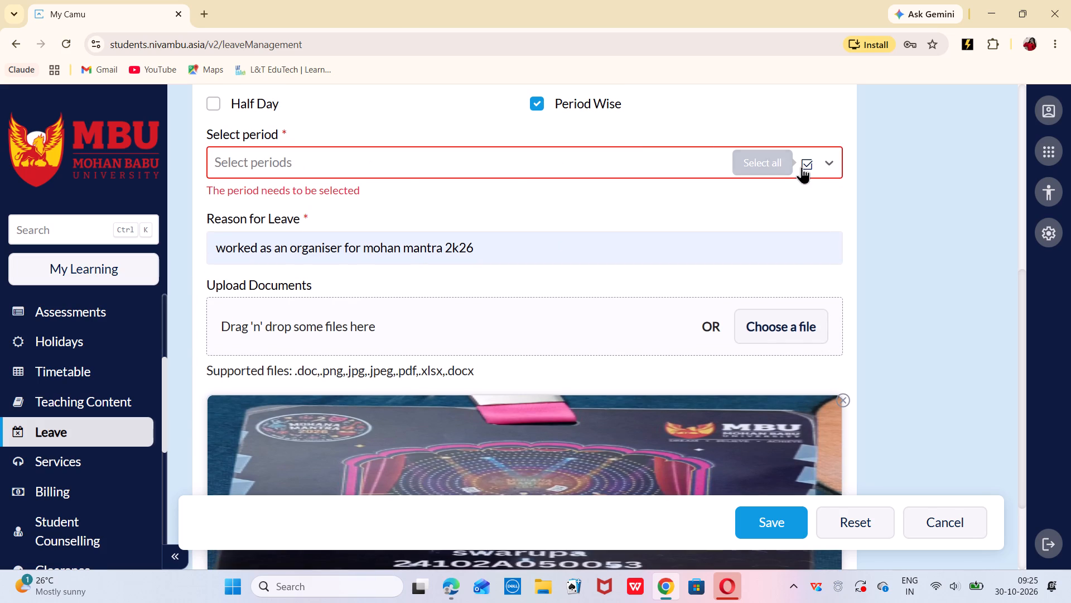
left_click(831, 161)
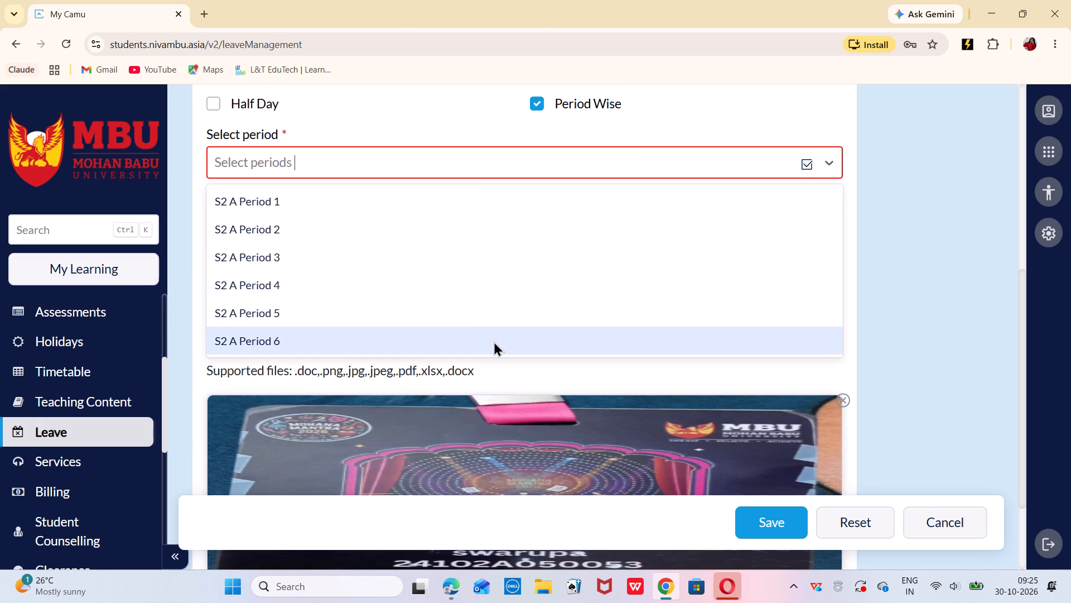
left_click(474, 323)
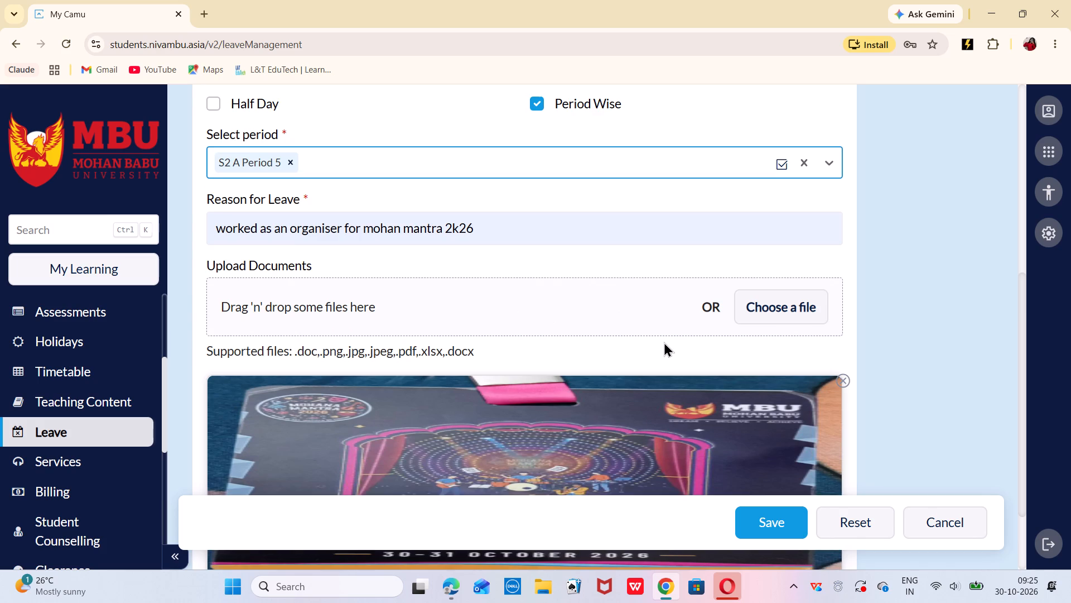
scroll(664, 342, "down", 1)
left_click(761, 518)
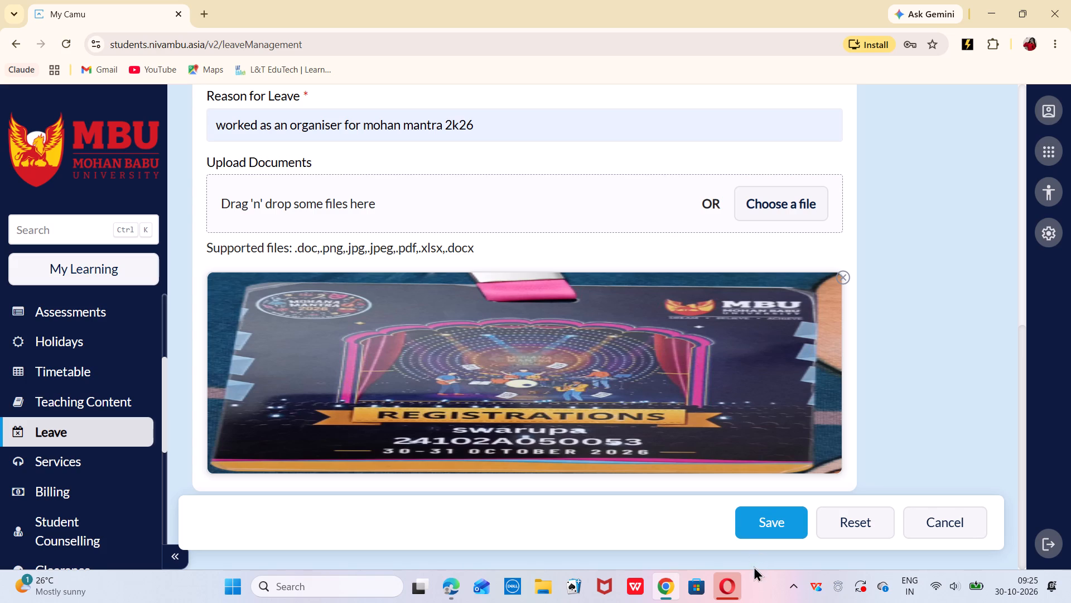
Leave the application form and open the Attendance page to check the subject-wise attendance for the V-Semester.
scroll(73, 327, "up", 1)
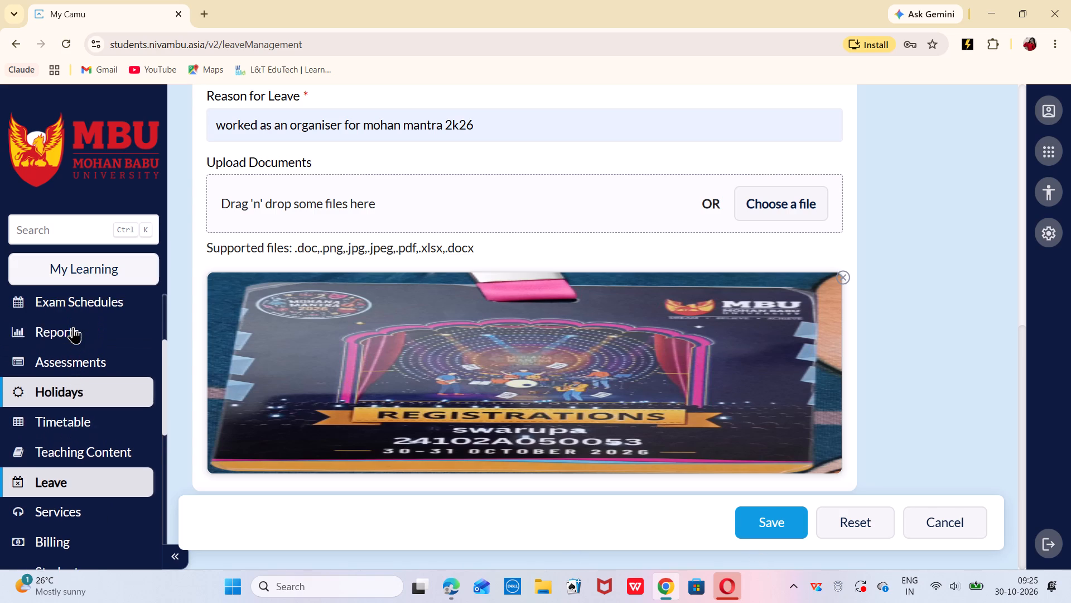
scroll(73, 327, "up", 2)
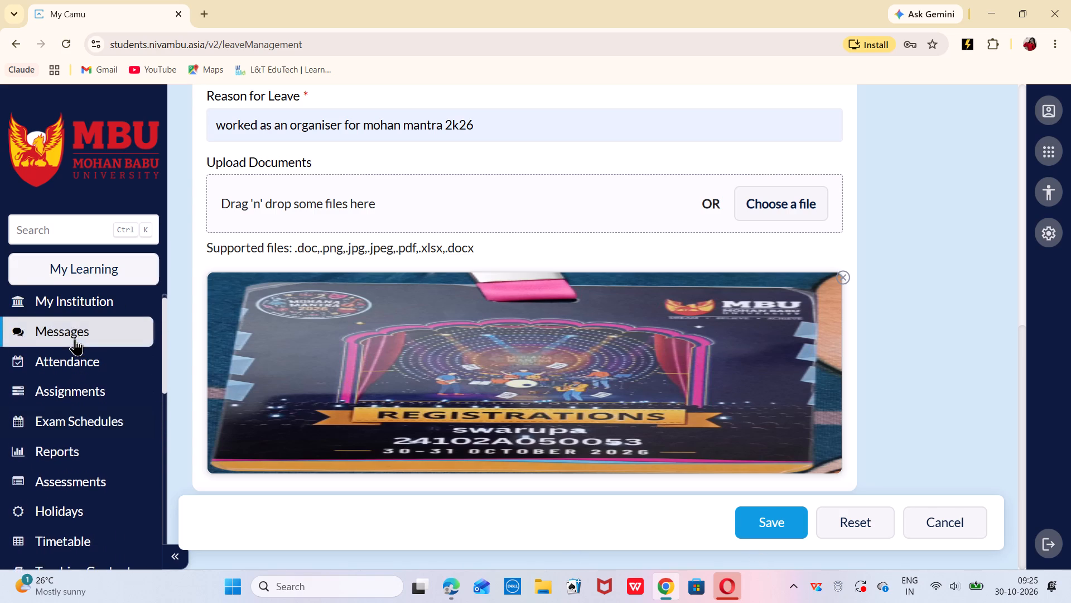
scroll(75, 338, "up", 1)
left_click(73, 365)
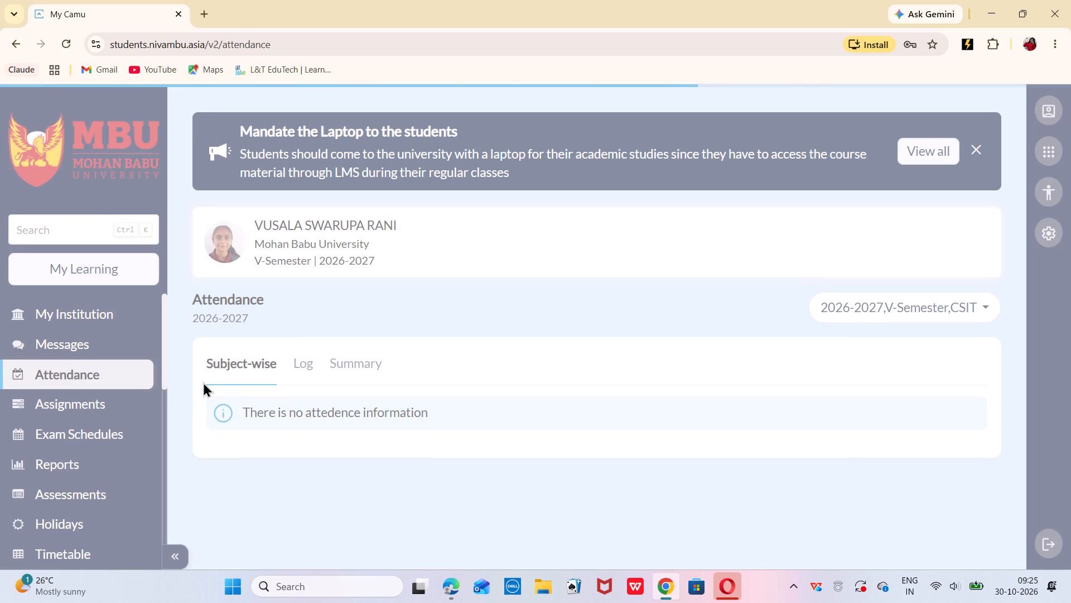
left_click(977, 149)
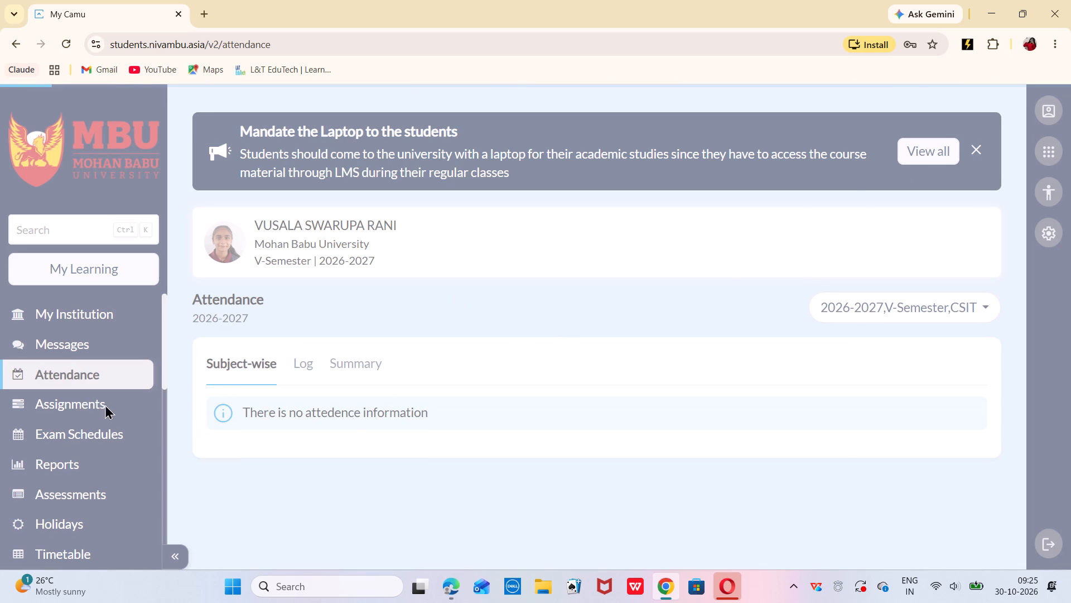
scroll(76, 419, "down", 2)
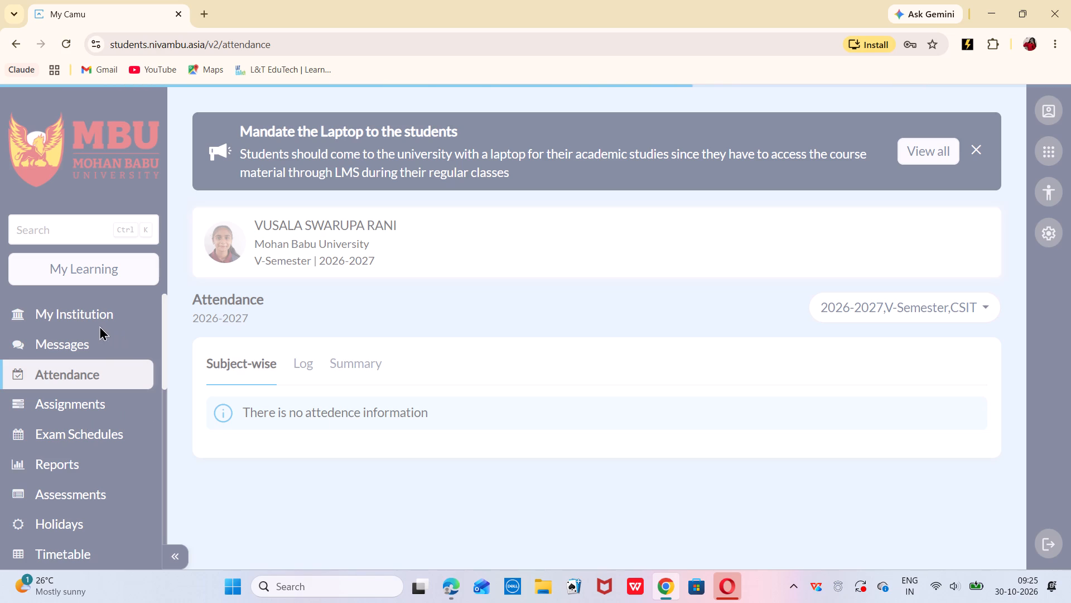
scroll(308, 414, "up", 1)
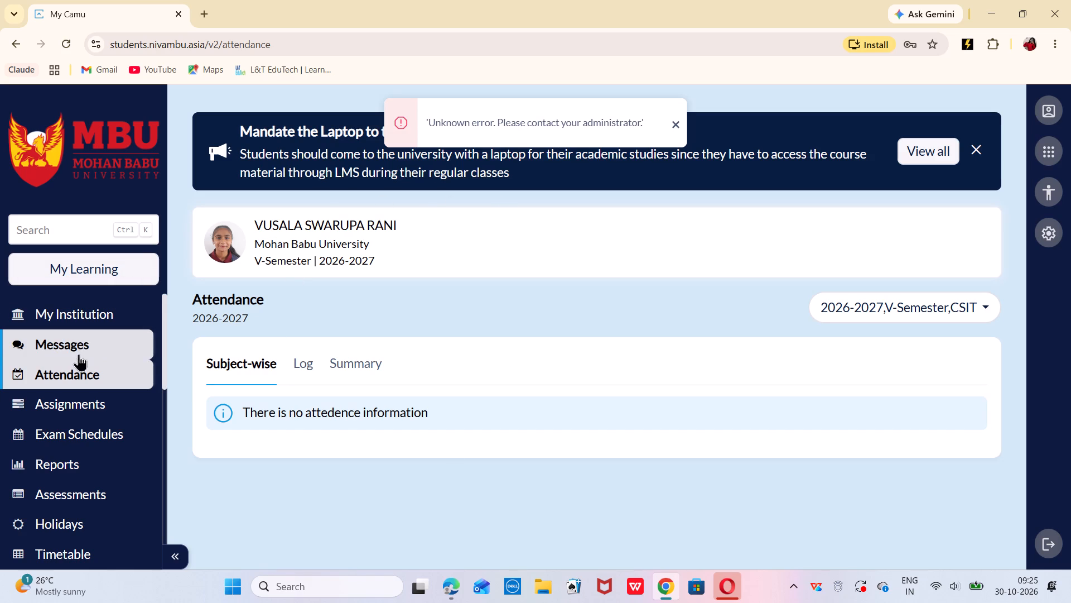
left_click(89, 370)
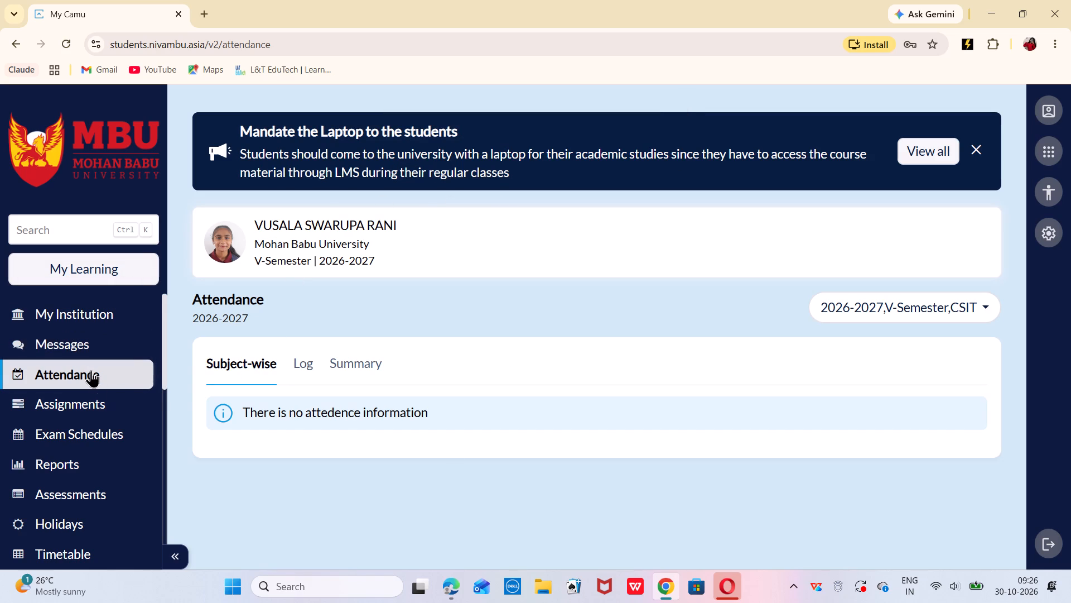
left_click(90, 369)
left_click(77, 382)
Check the network connection, reload the Attendance page and examine the subject-wise attendance chart for the V-Semester.
left_click(943, 589)
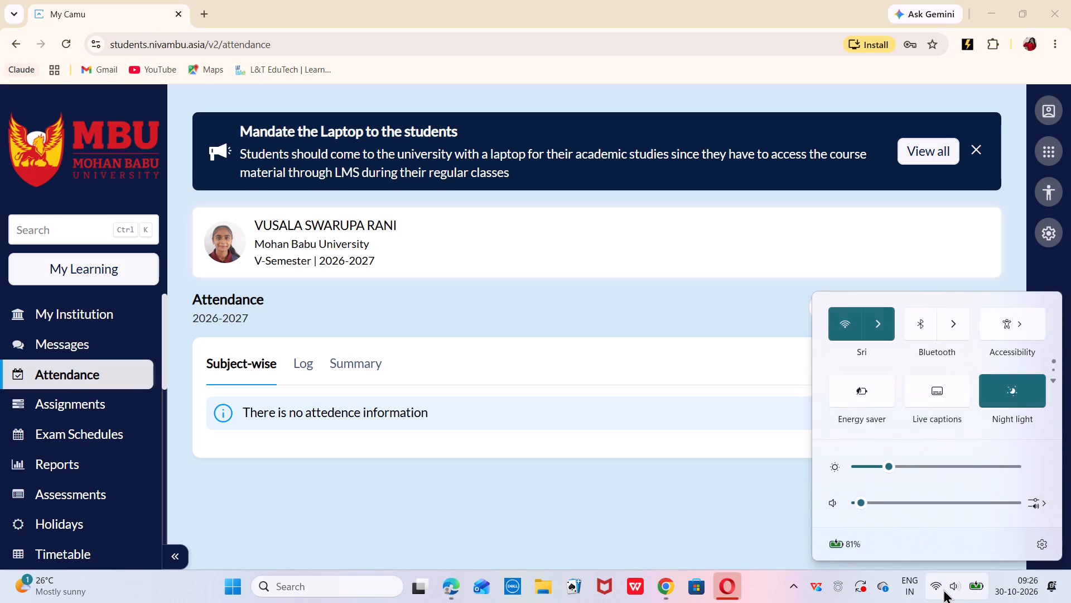
left_click(123, 372)
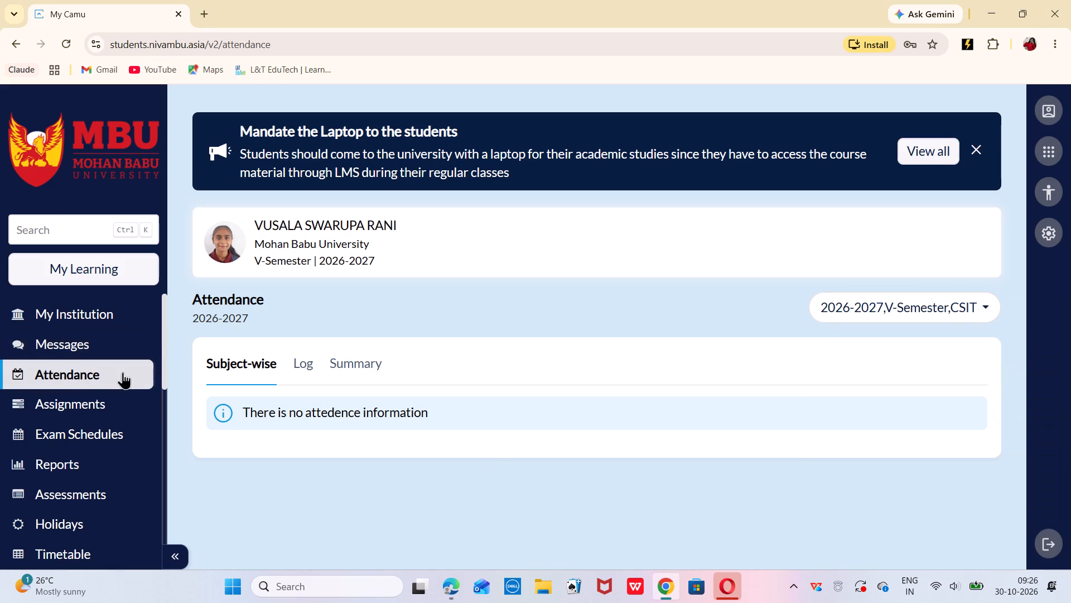
left_click(62, 42)
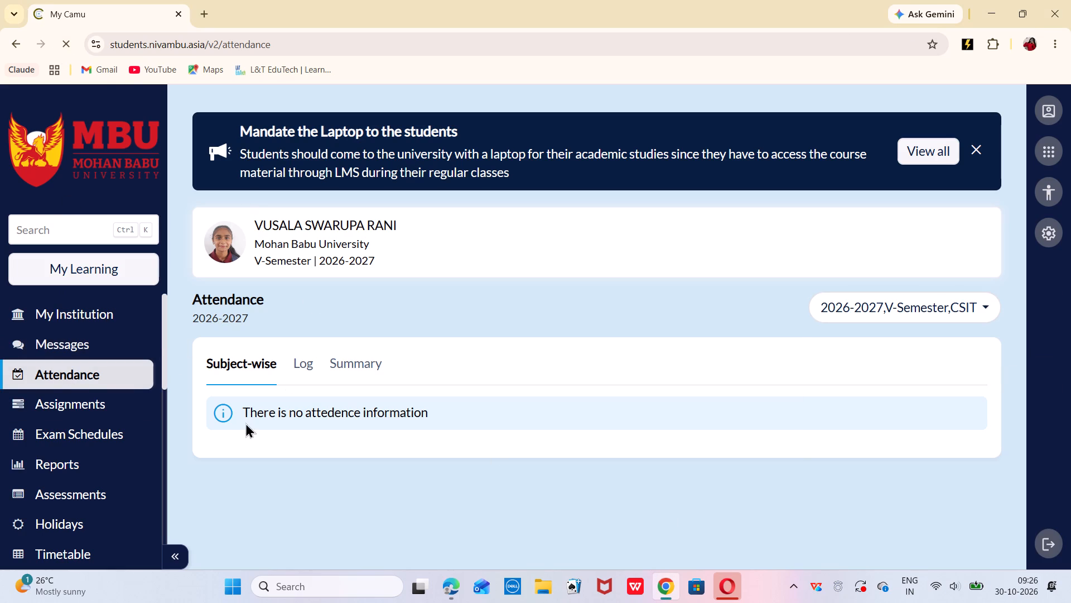
scroll(474, 426, "down", 2)
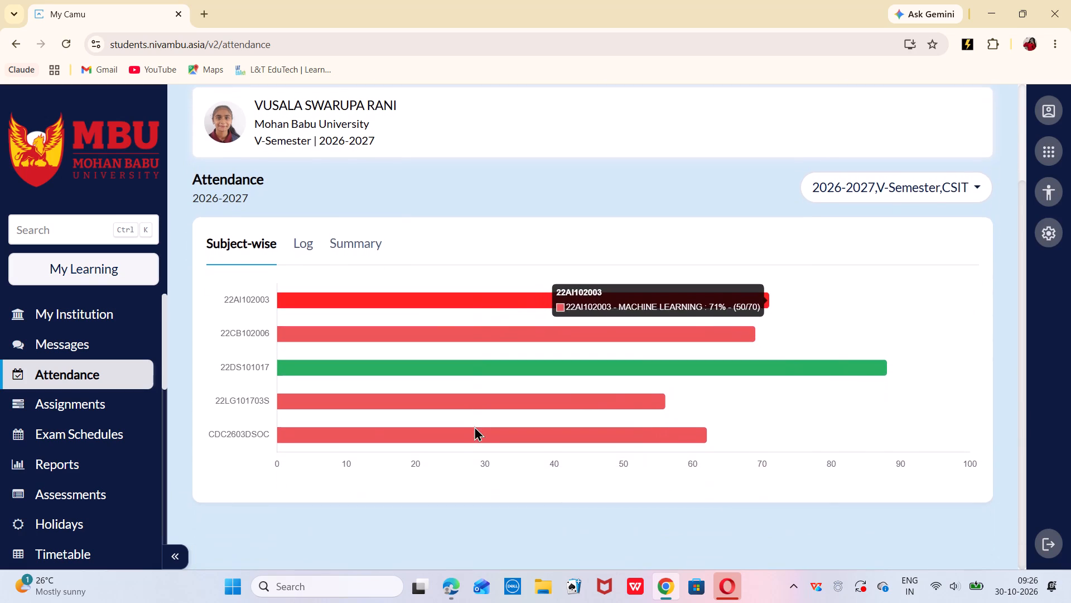
scroll(474, 426, "down", 1)
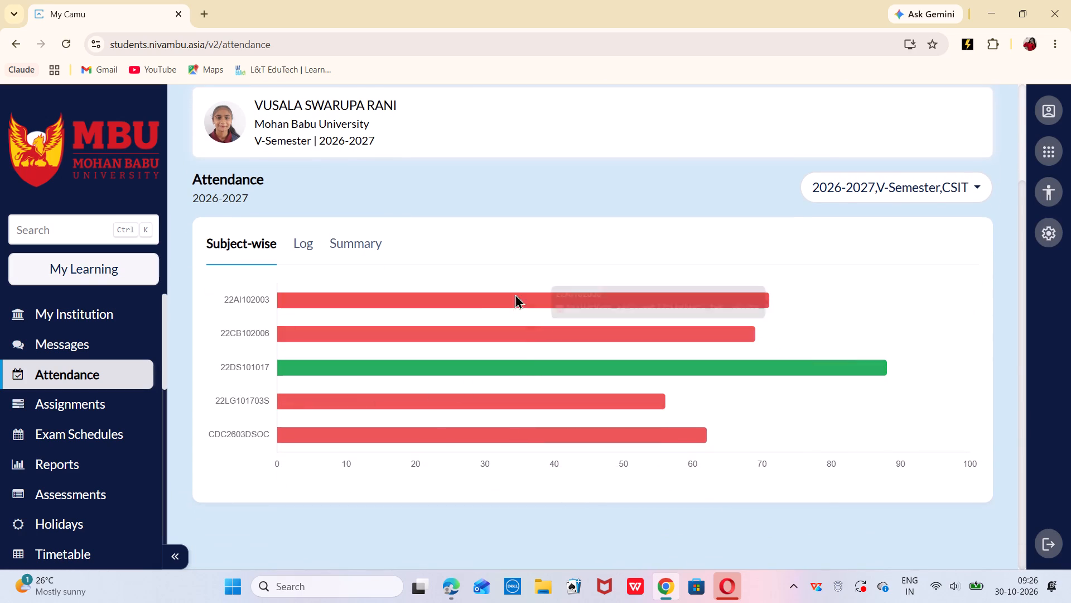
View the attendance summary and open the log of Machine Learning absences.
left_click(358, 243)
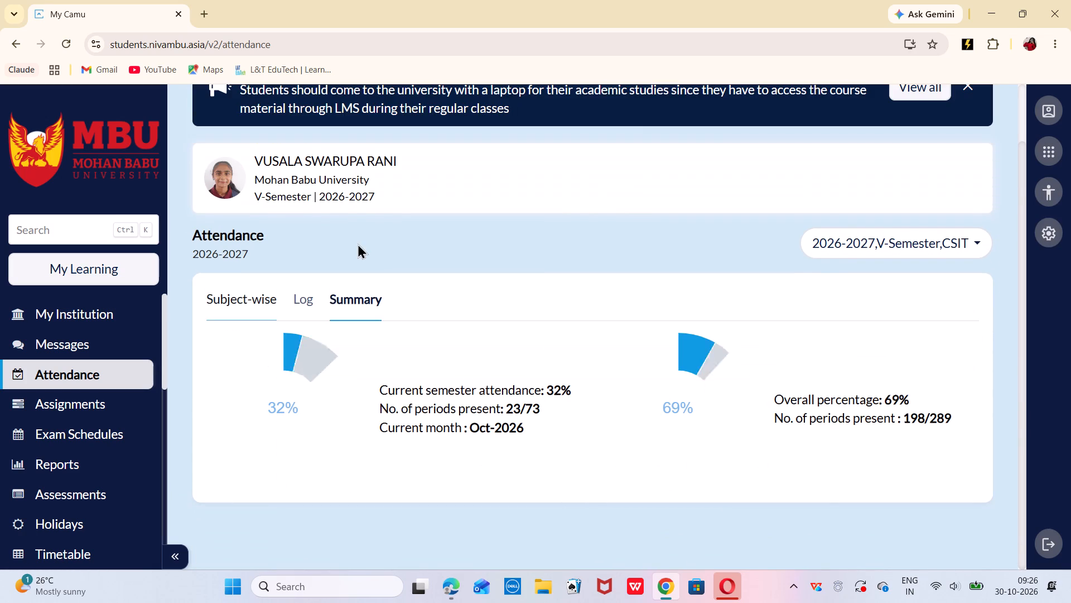
left_click(298, 300)
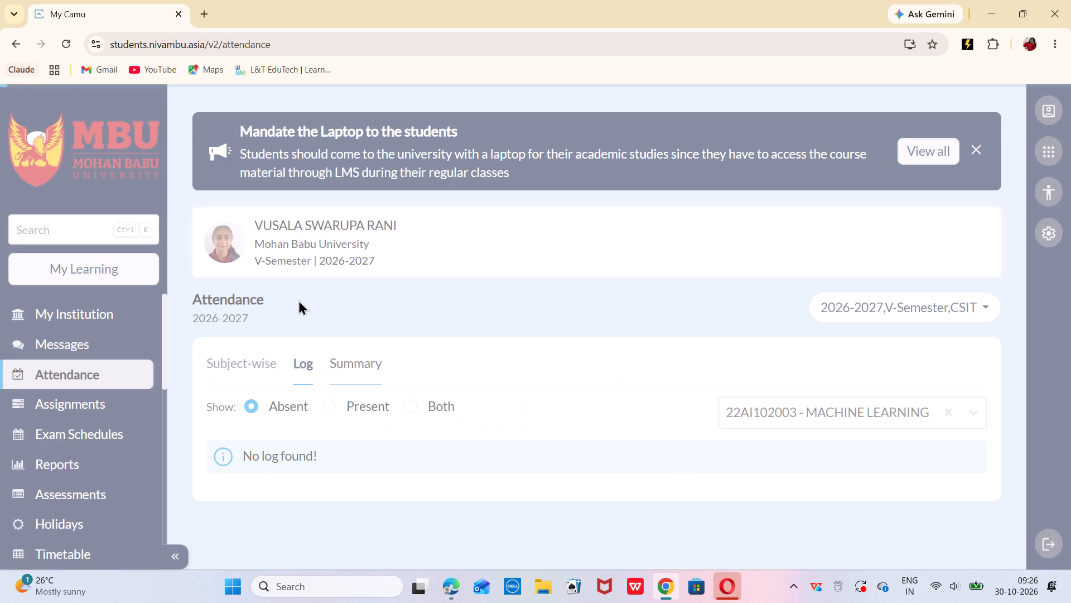
scroll(450, 358, "down", 2)
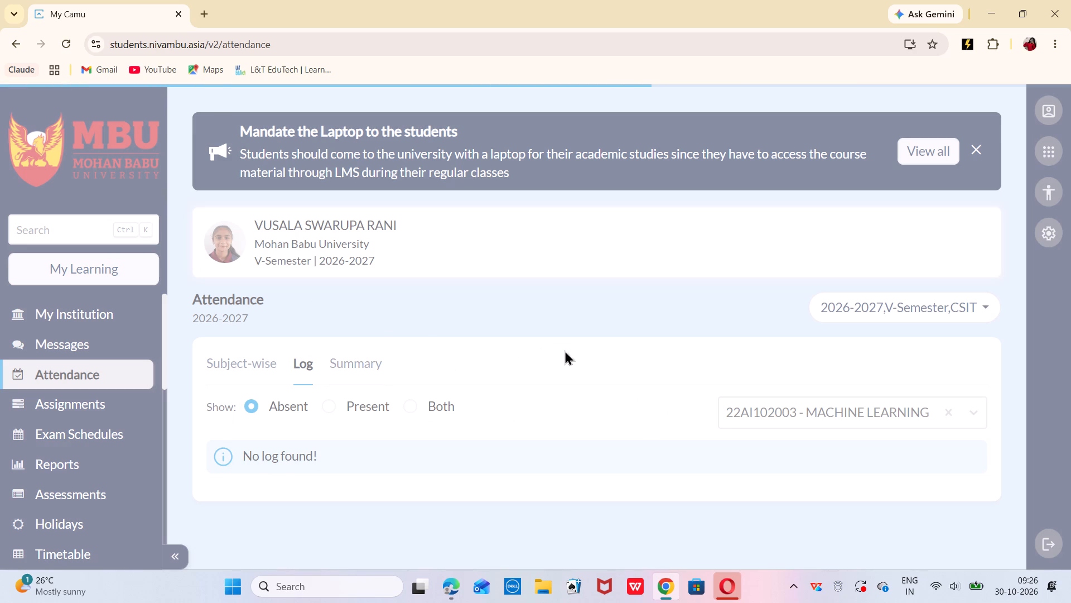
scroll(558, 352, "up", 1)
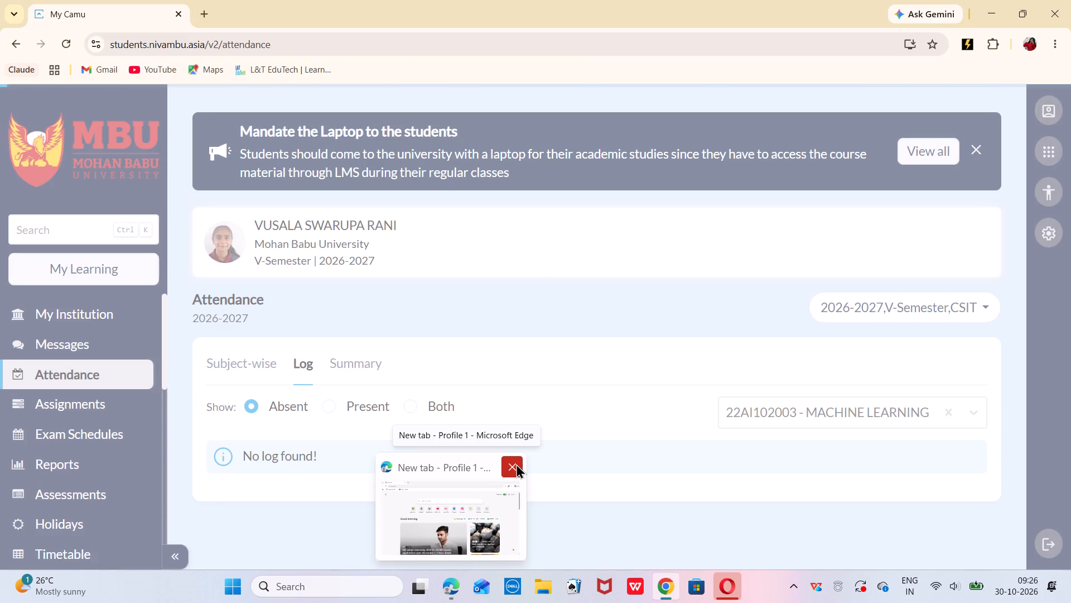
Close the background Microsoft Edge and Opera browser windows.
left_click(516, 463)
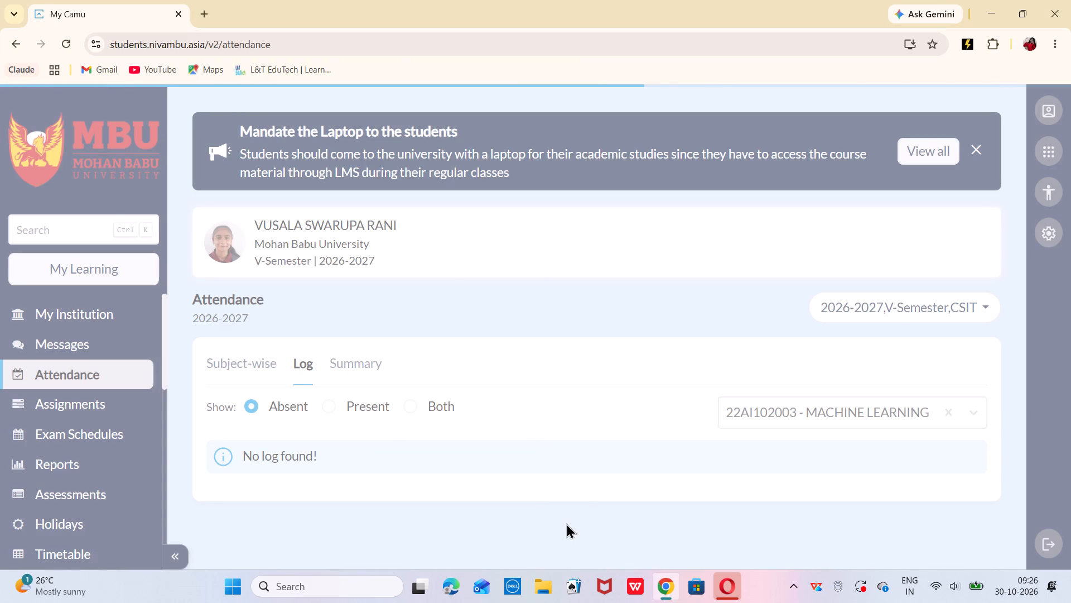
scroll(574, 437, "up", 1)
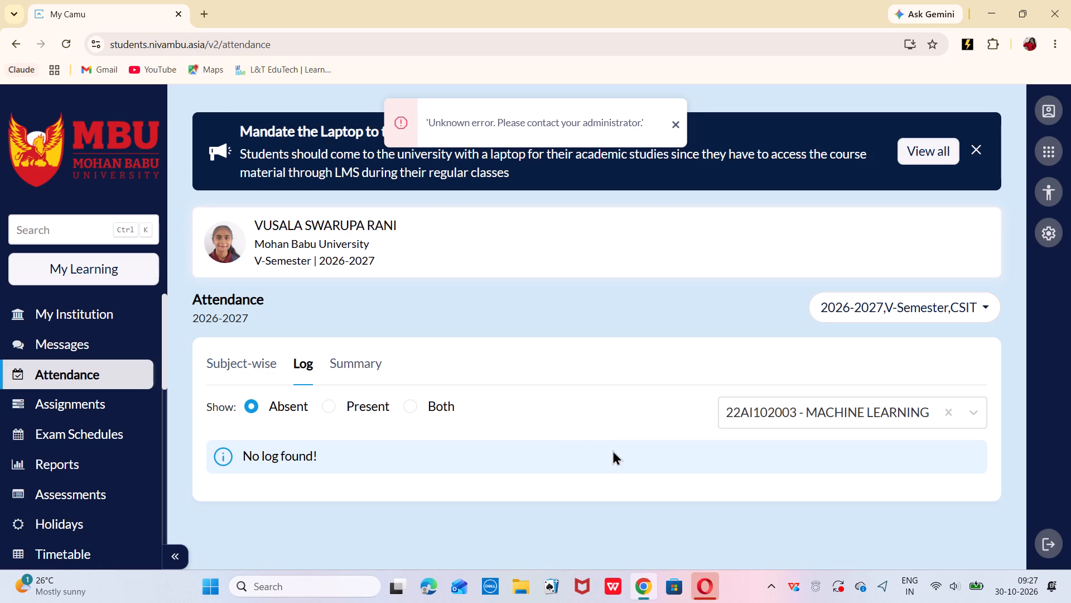
scroll(628, 458, "down", 1)
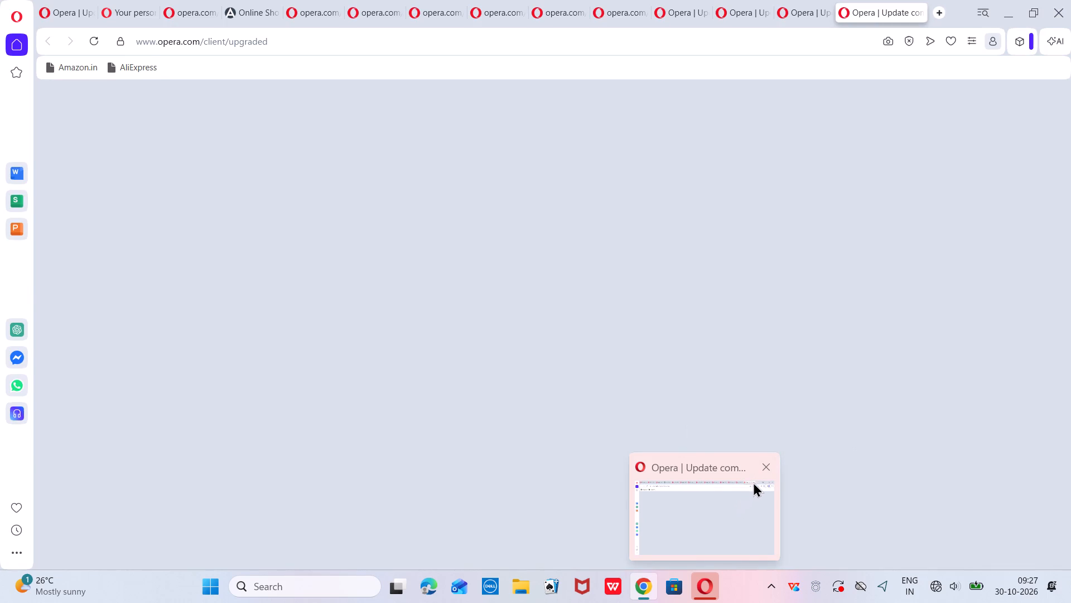
left_click(764, 468)
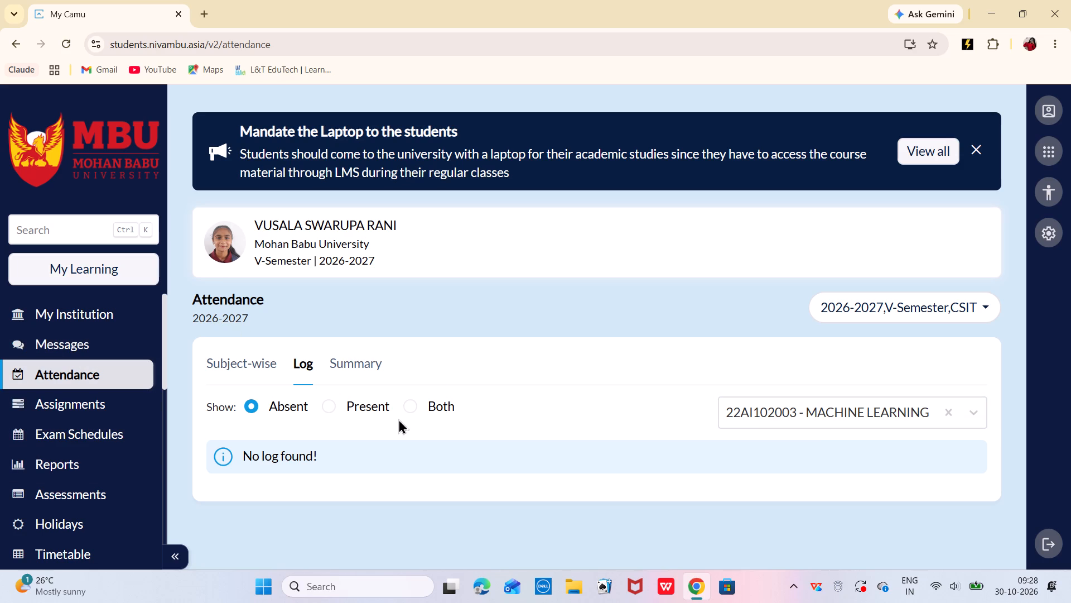
Reload the Attendance page and review the Machine Learning log, first for absences and again with both absent and present entries.
left_click(406, 402)
left_click(69, 41)
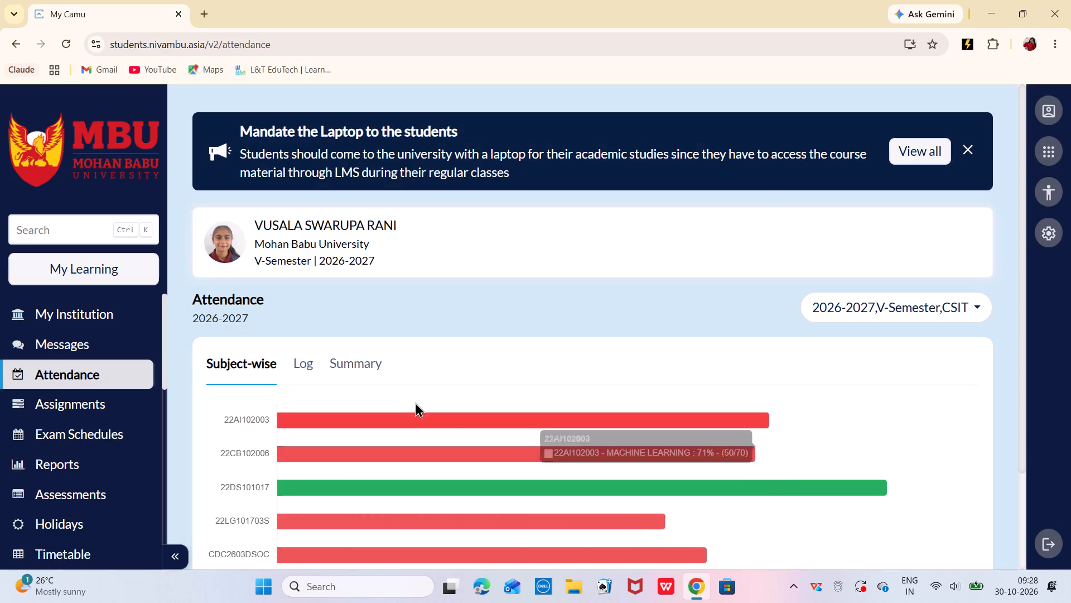
left_click(311, 367)
scroll(311, 367, "down", 1)
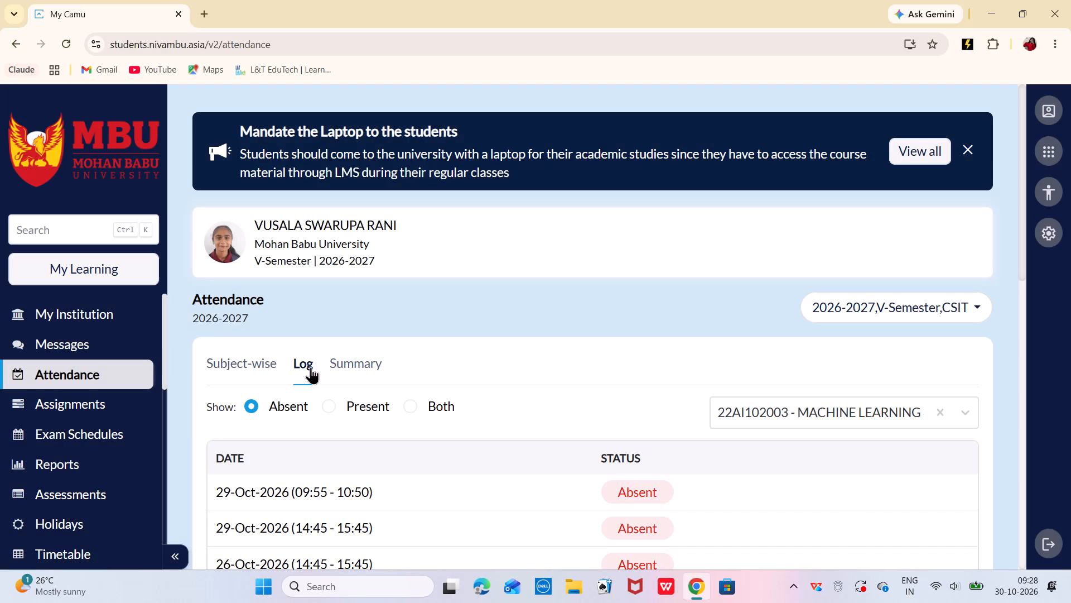
scroll(311, 367, "down", 4)
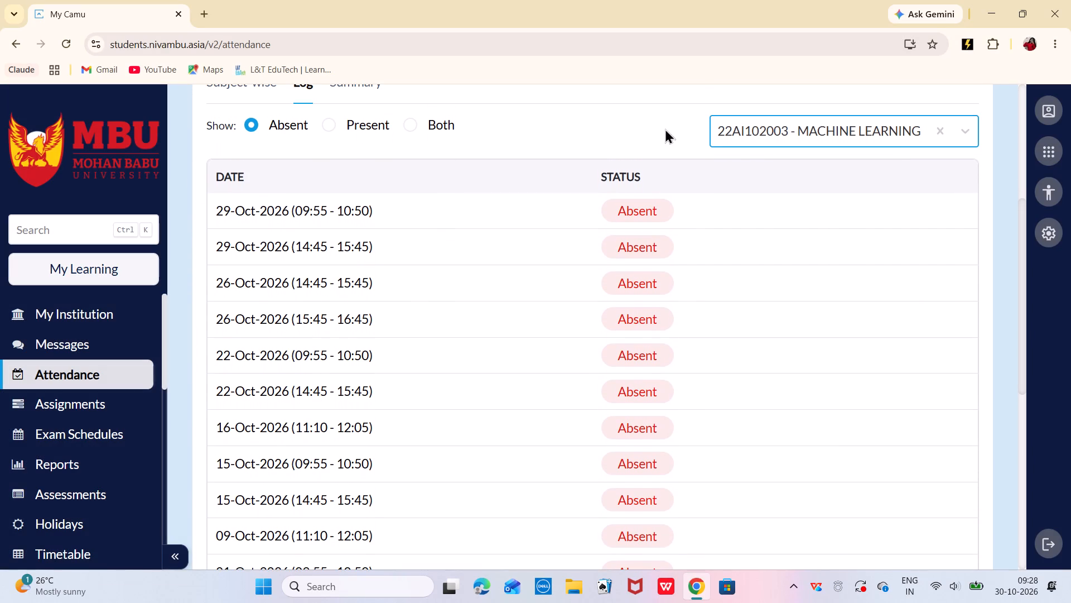
left_click(413, 125)
Switch the attendance log to 22DS101017 - Computer Architecture and Organization and review its absences.
left_click(776, 141)
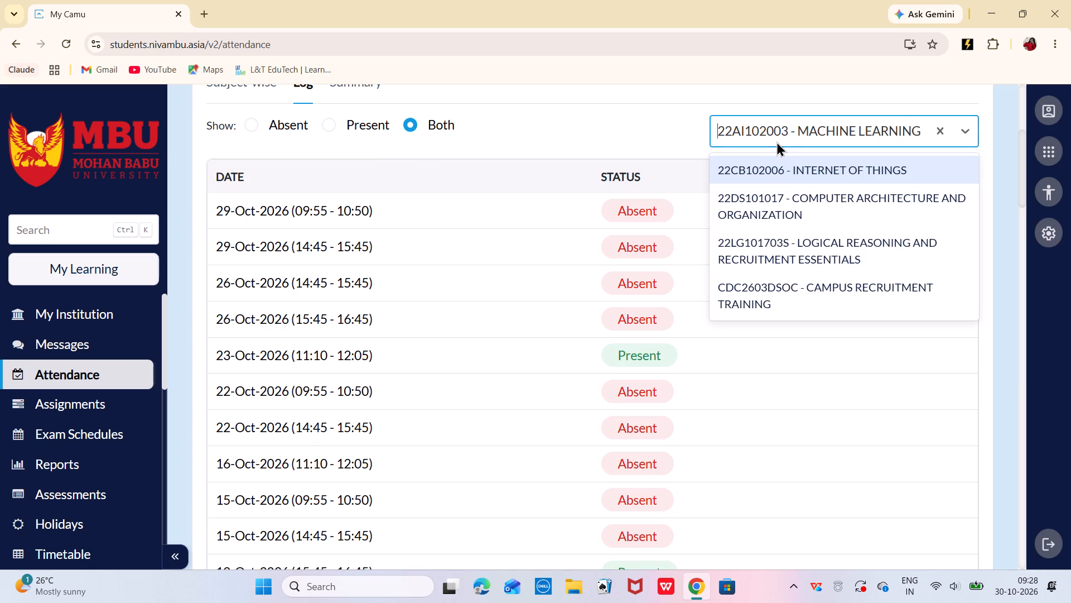
left_click(790, 199)
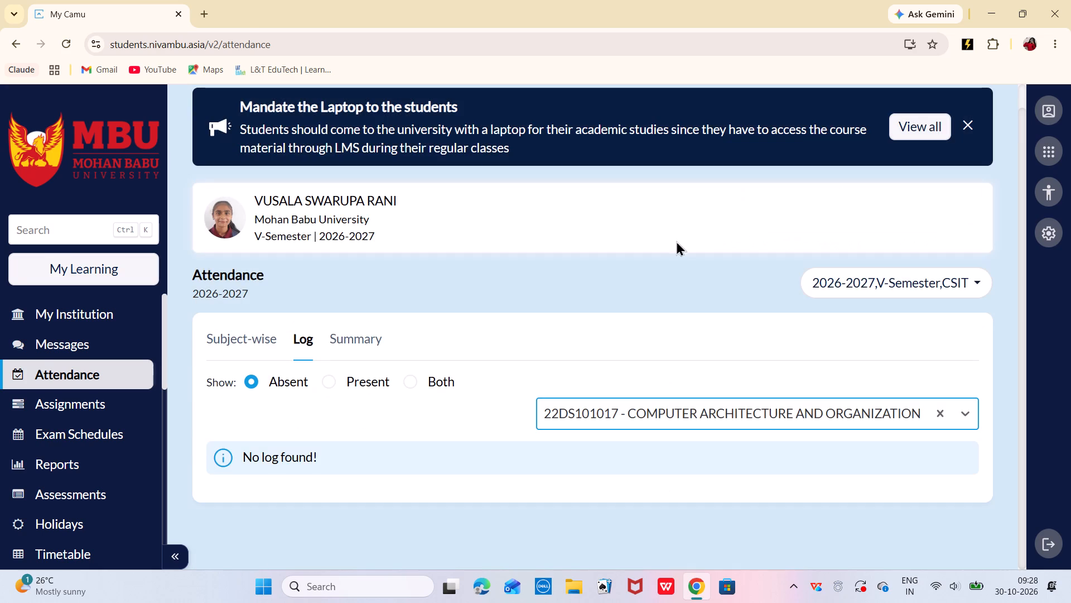
scroll(513, 351, "up", 1)
Switch the attendance log to 22CB102006 - Internet of Things and read through the dates and periods of its absences.
left_click(611, 284)
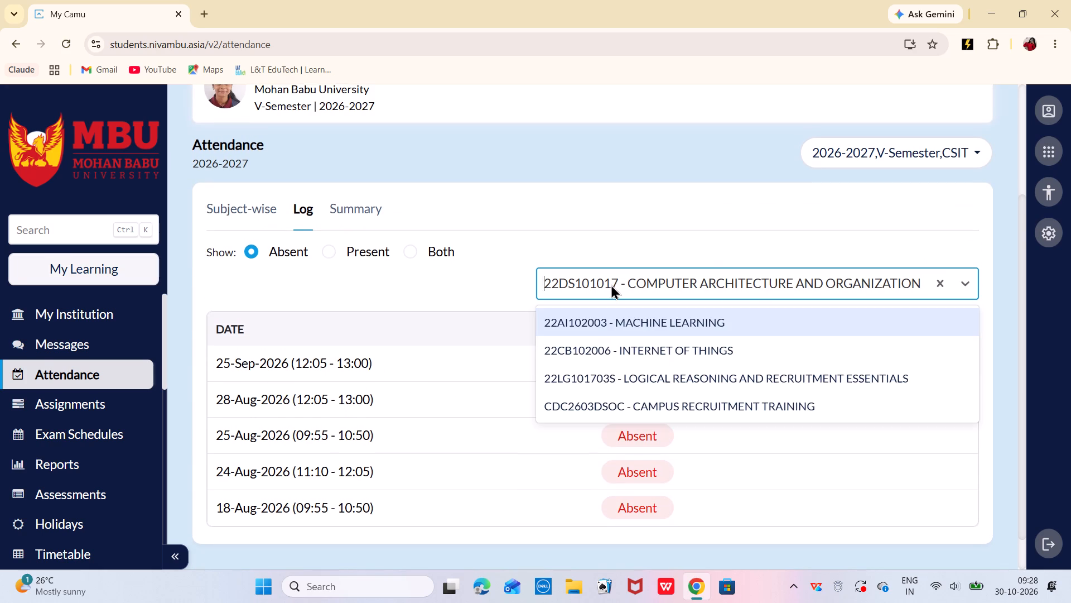
left_click(625, 342)
scroll(496, 369, "down", 1)
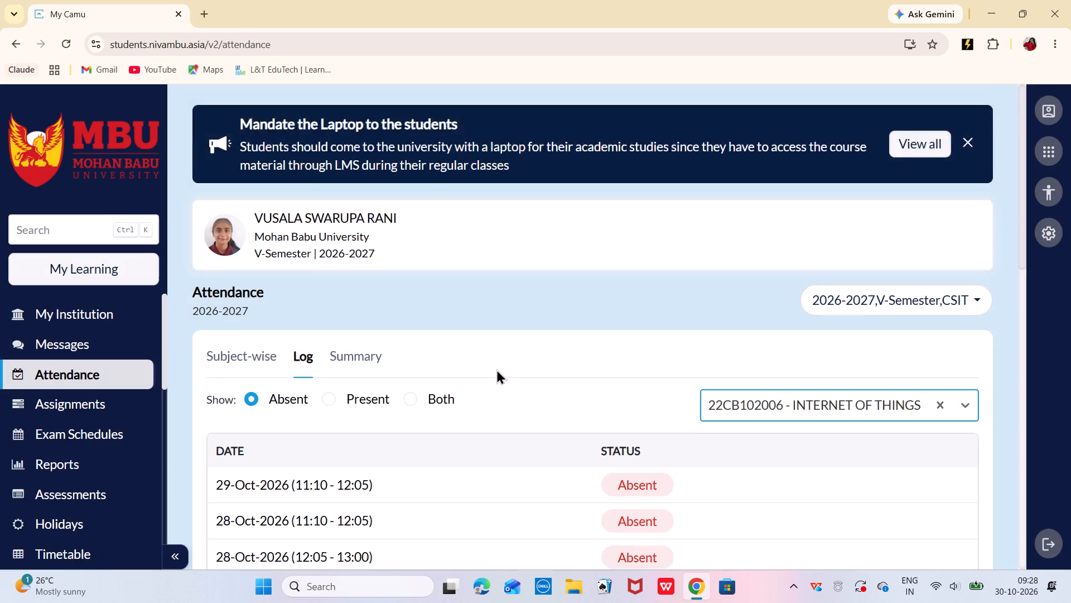
scroll(496, 369, "down", 3)
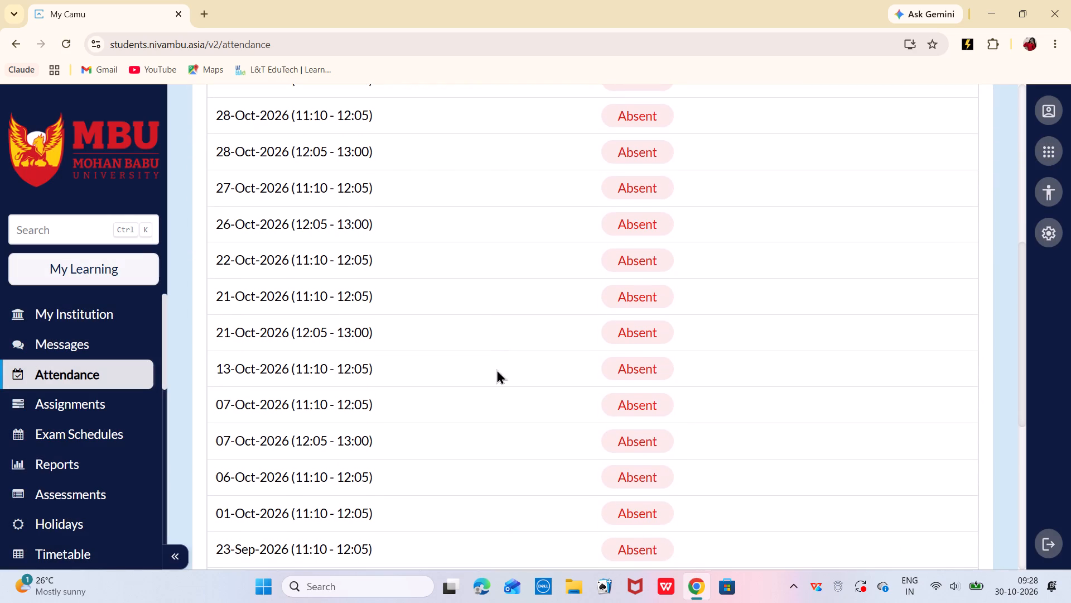
scroll(496, 369, "down", 1)
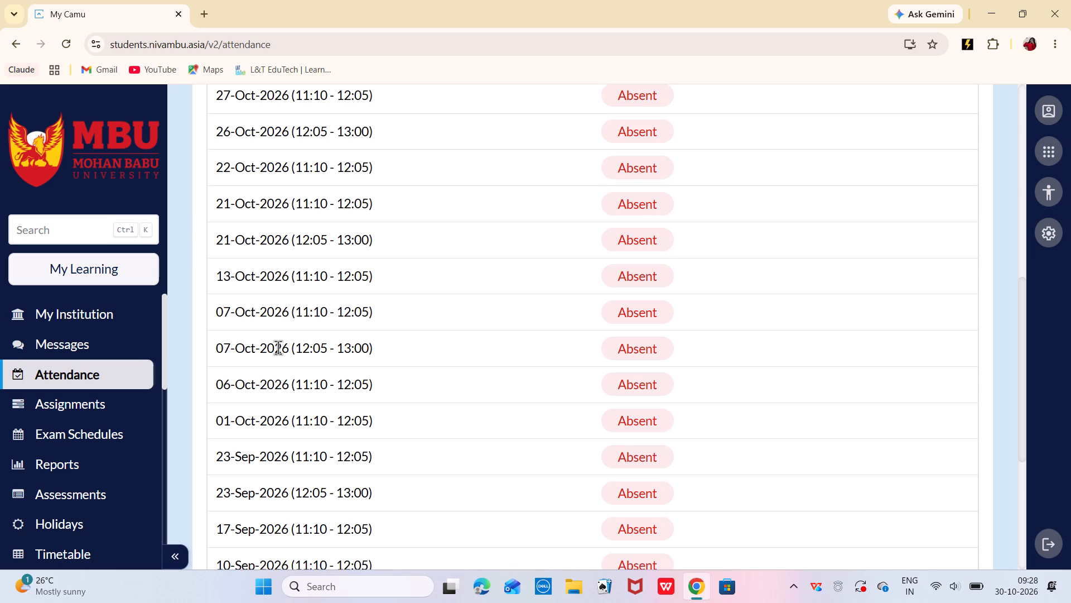
scroll(306, 323, "up", 1)
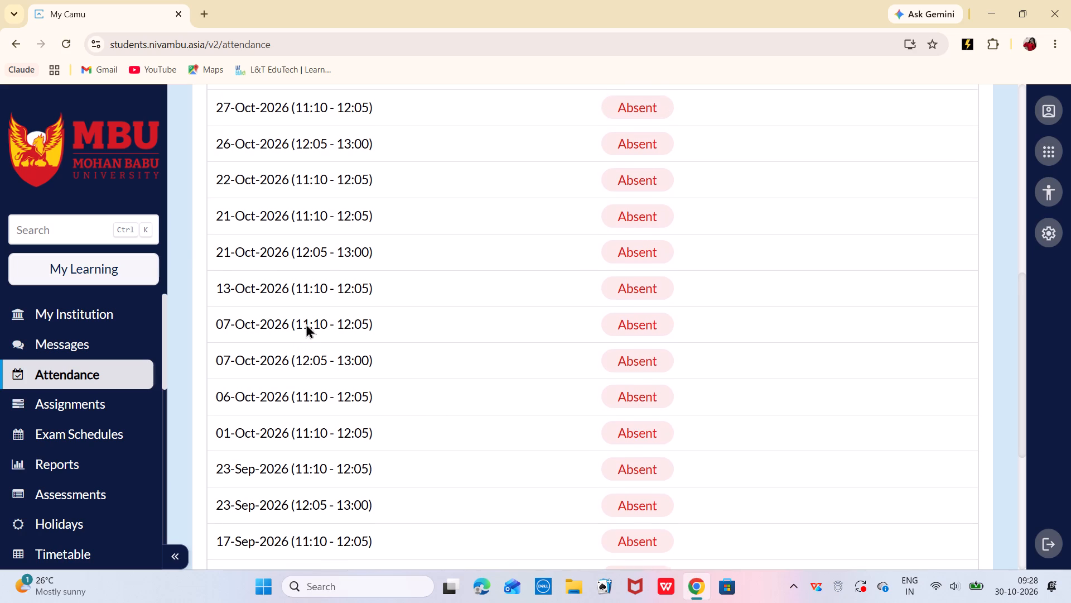
scroll(306, 323, "up", 1)
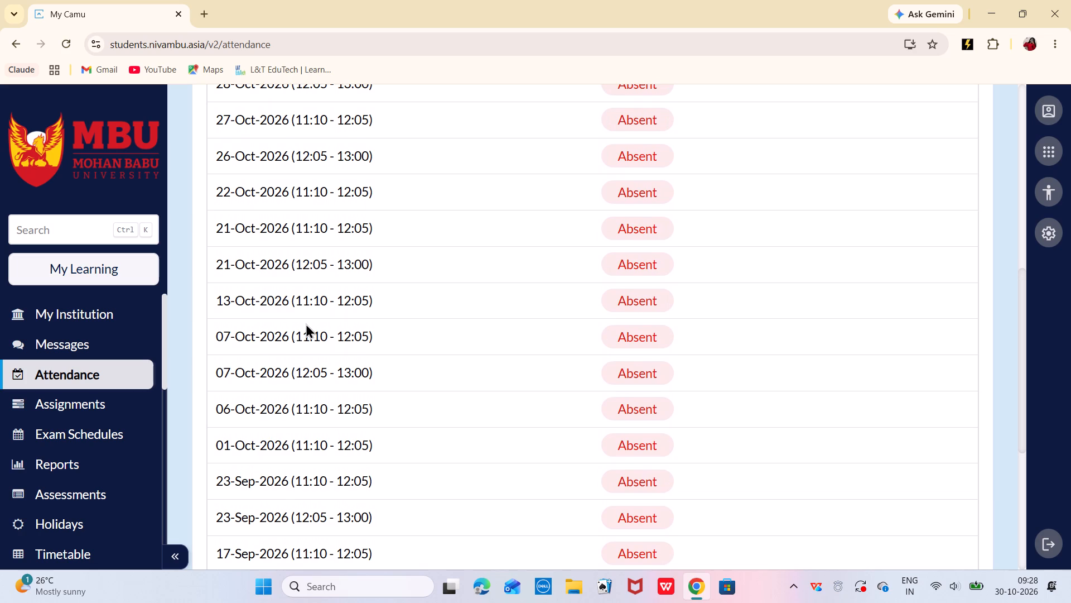
scroll(306, 323, "up", 1)
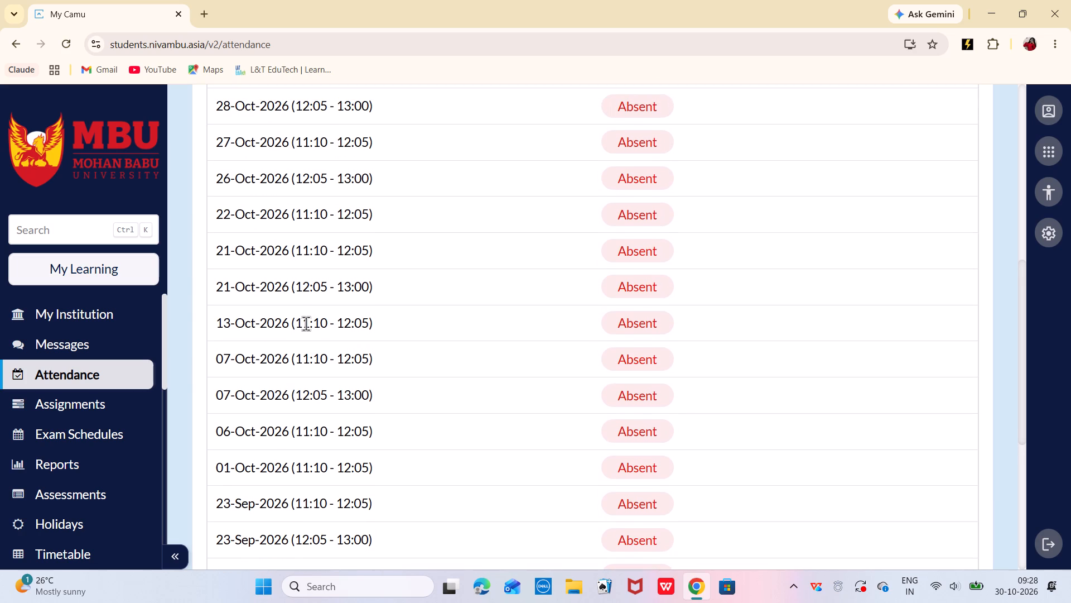
scroll(306, 323, "up", 2)
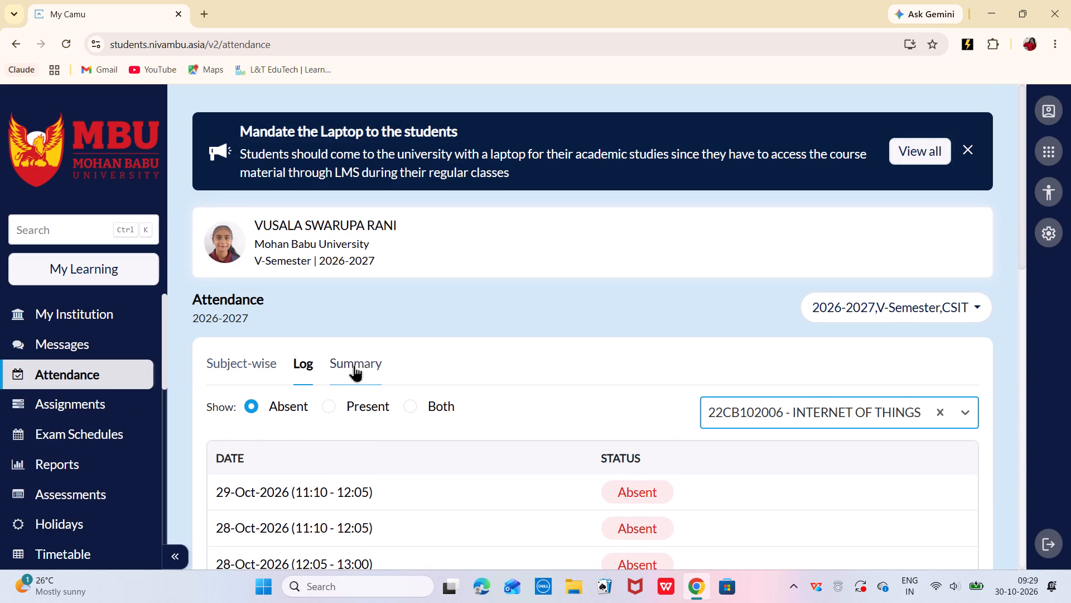
scroll(426, 362, "down", 2)
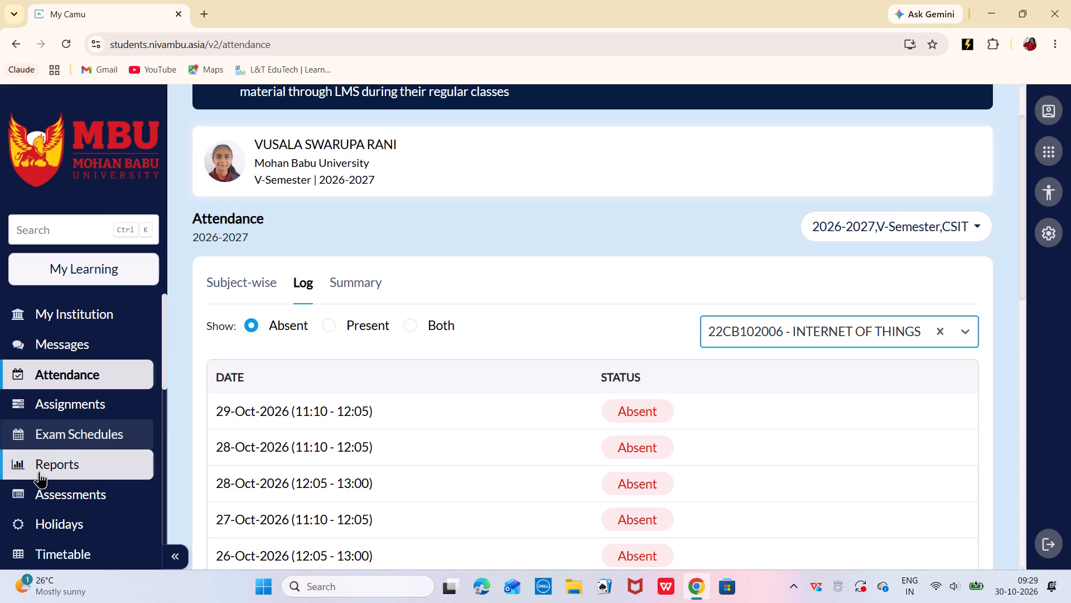
Open the Timetable and check the schedules for 30-Oct-2026 and 31-Oct-2026.
scroll(61, 495, "down", 1)
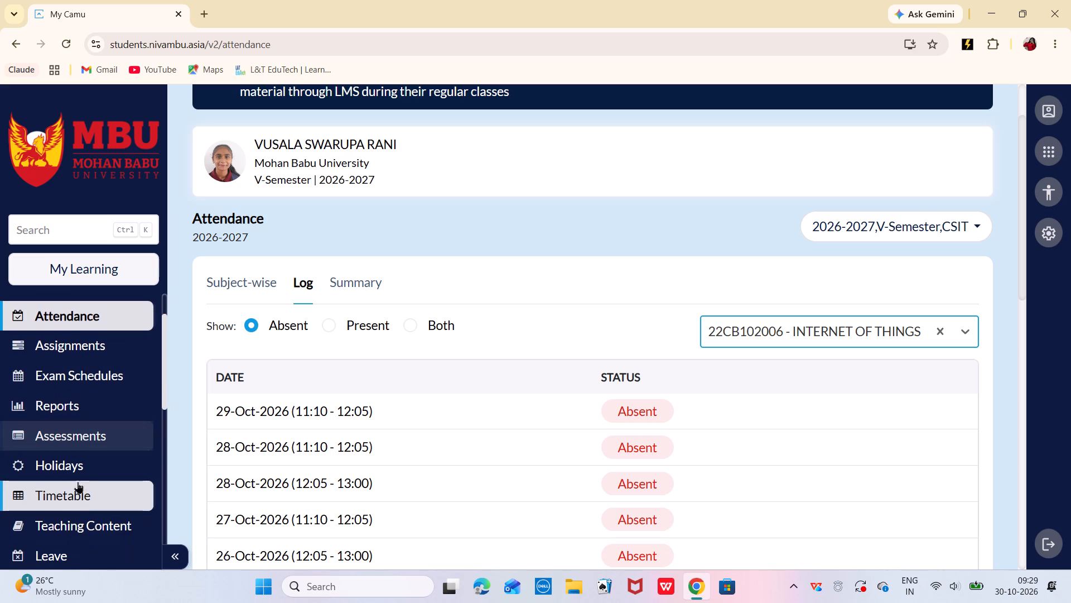
left_click(69, 494)
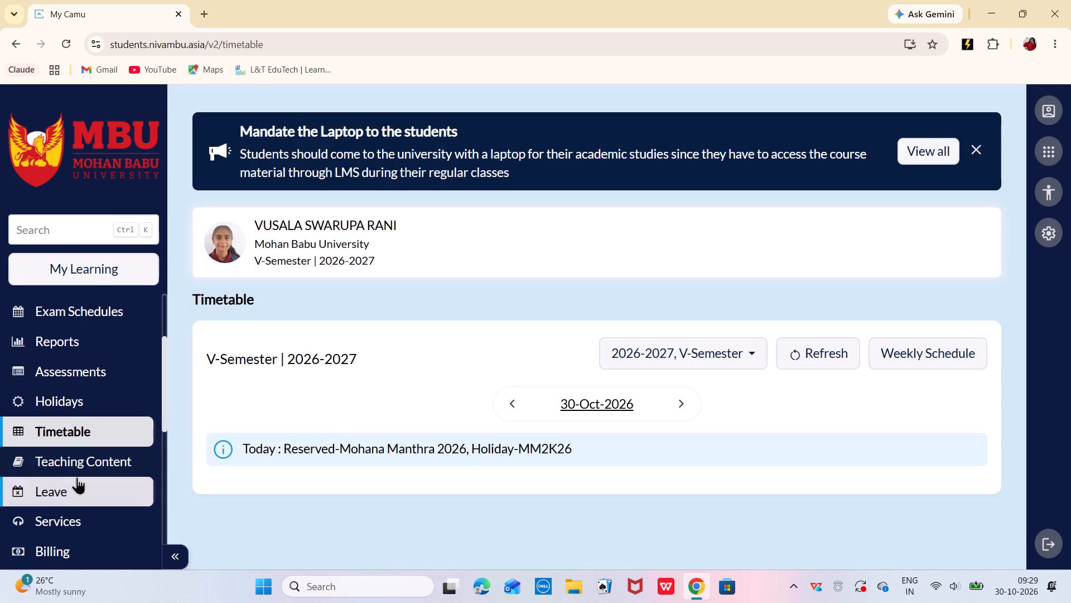
left_click(673, 406)
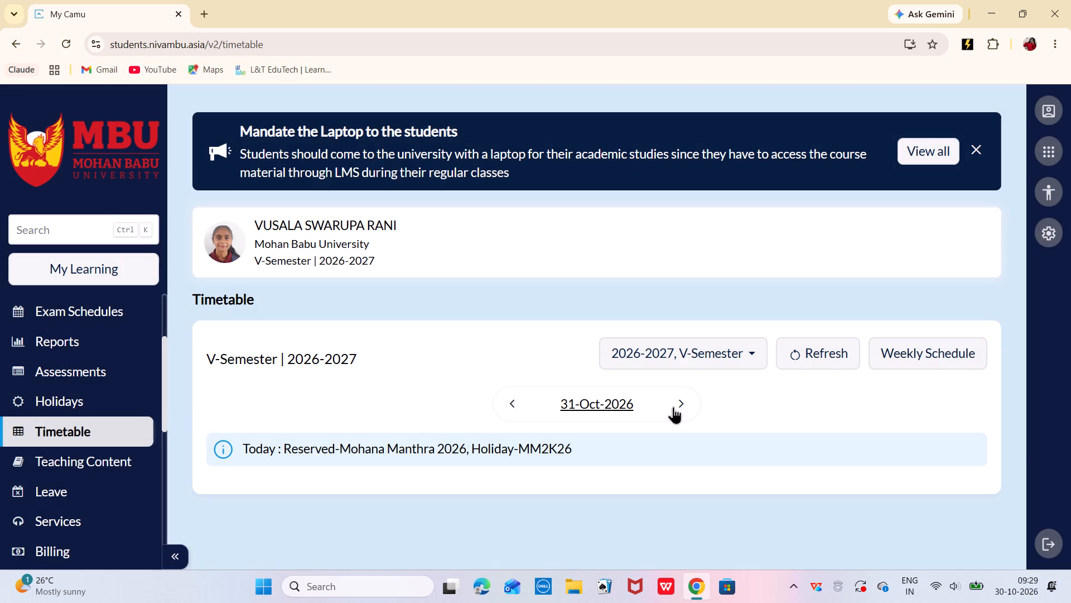
left_click(508, 405)
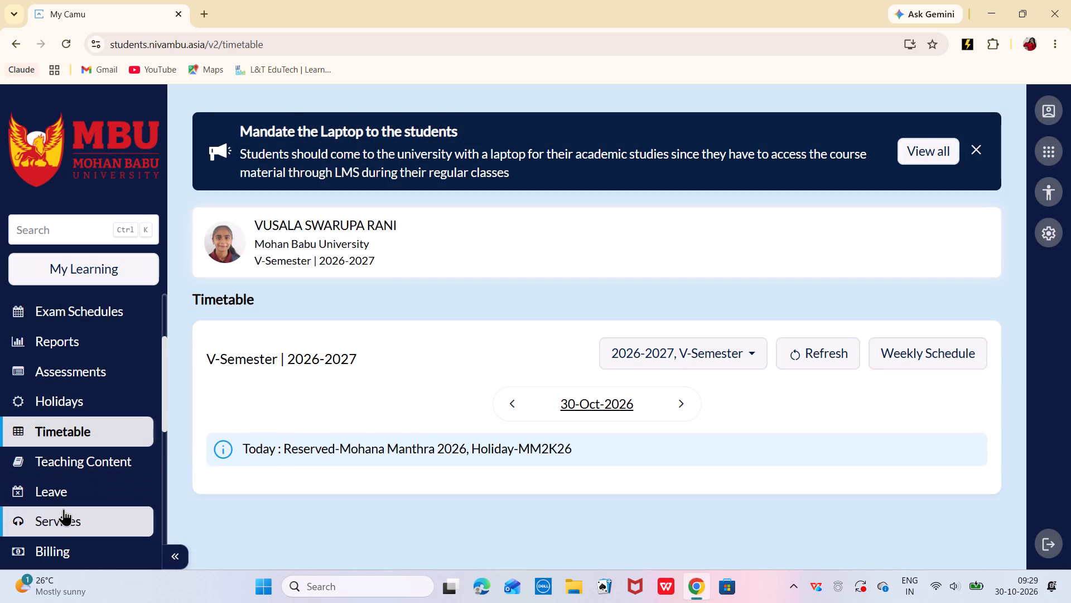
Open the Leave page and review the dates and periods of the On Duty application for 01-Oct-2026 to 29-Oct-2026.
left_click(66, 496)
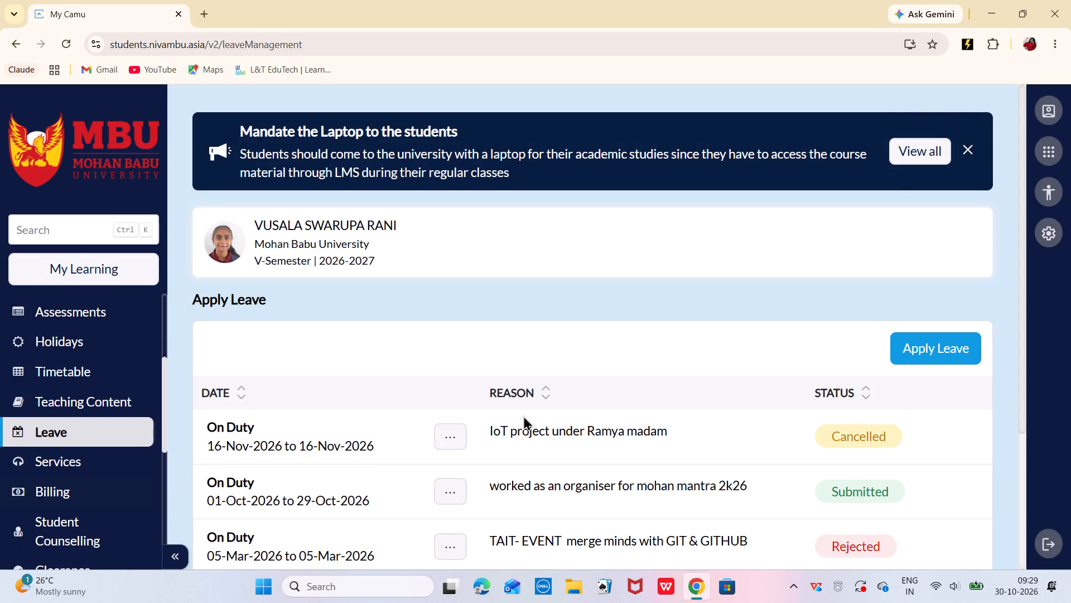
scroll(523, 415, "down", 3)
scroll(523, 415, "right", 1)
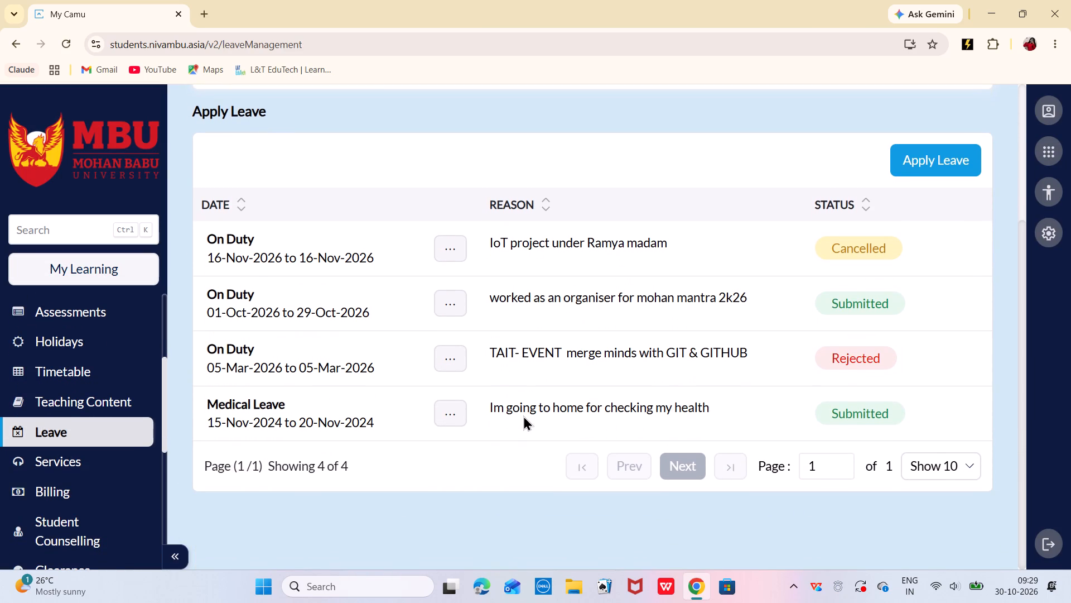
left_click(436, 290)
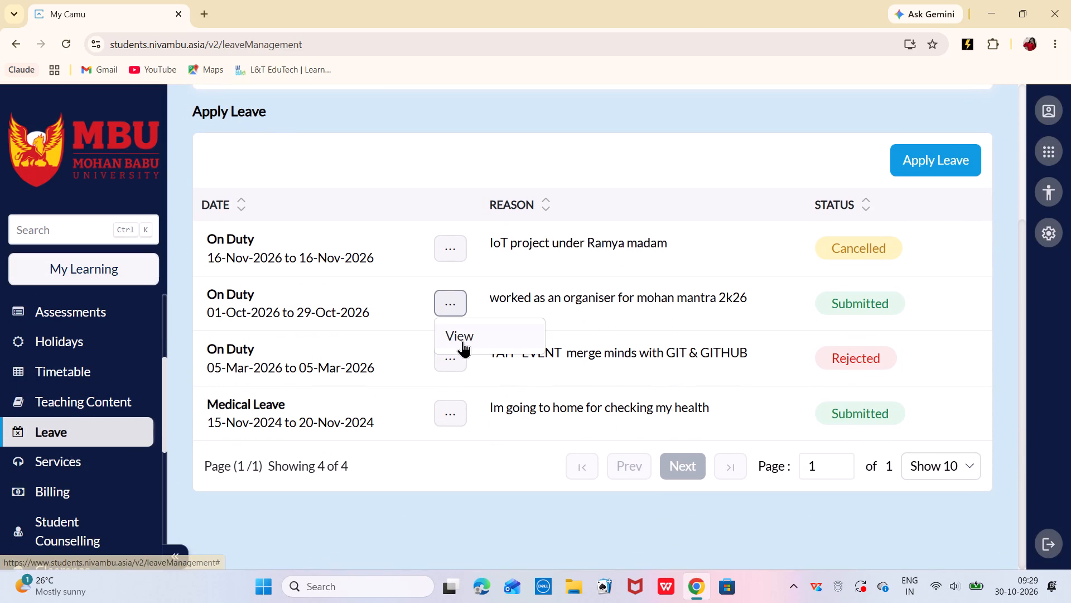
left_click(462, 341)
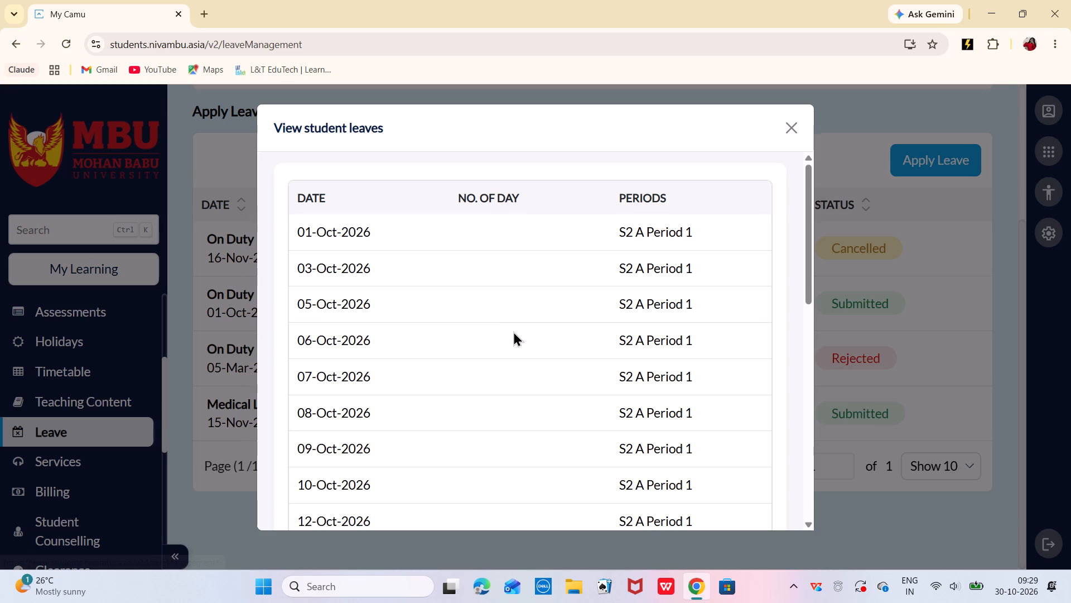
scroll(513, 331, "down", 6)
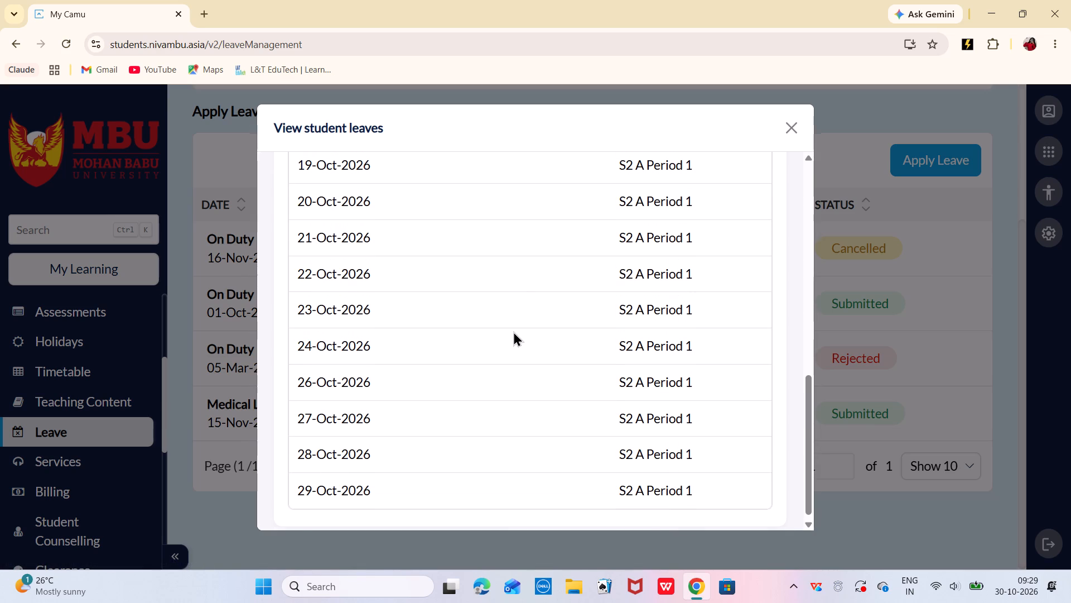
scroll(513, 331, "up", 4)
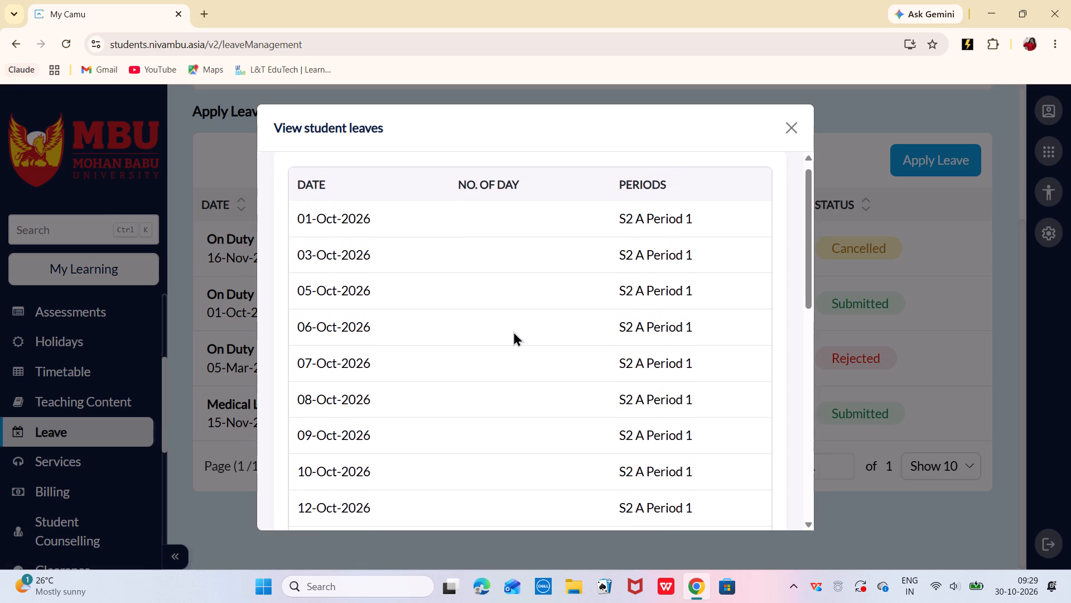
left_click(788, 133)
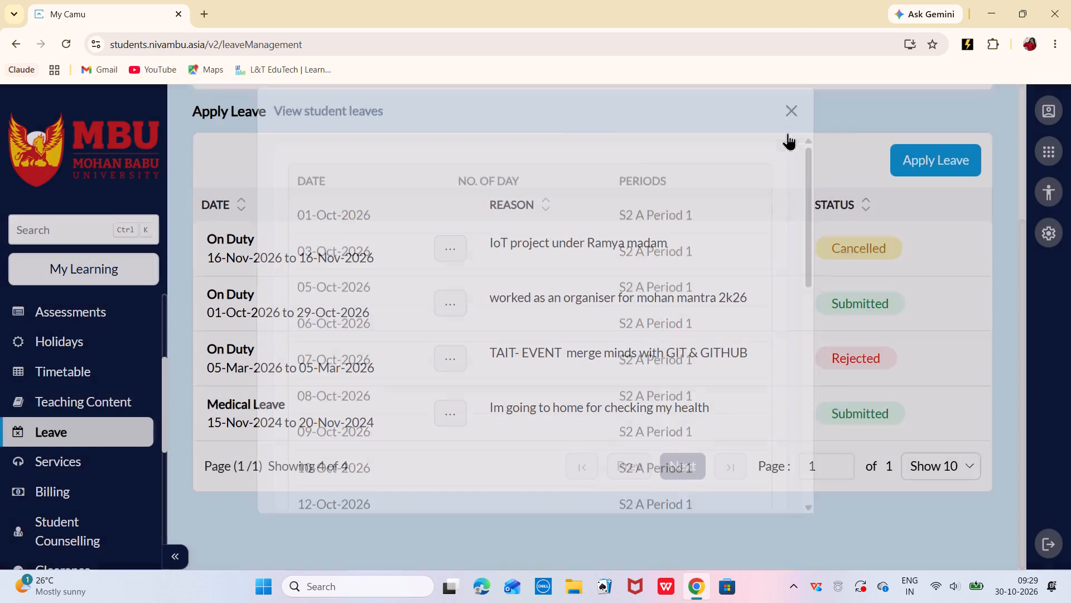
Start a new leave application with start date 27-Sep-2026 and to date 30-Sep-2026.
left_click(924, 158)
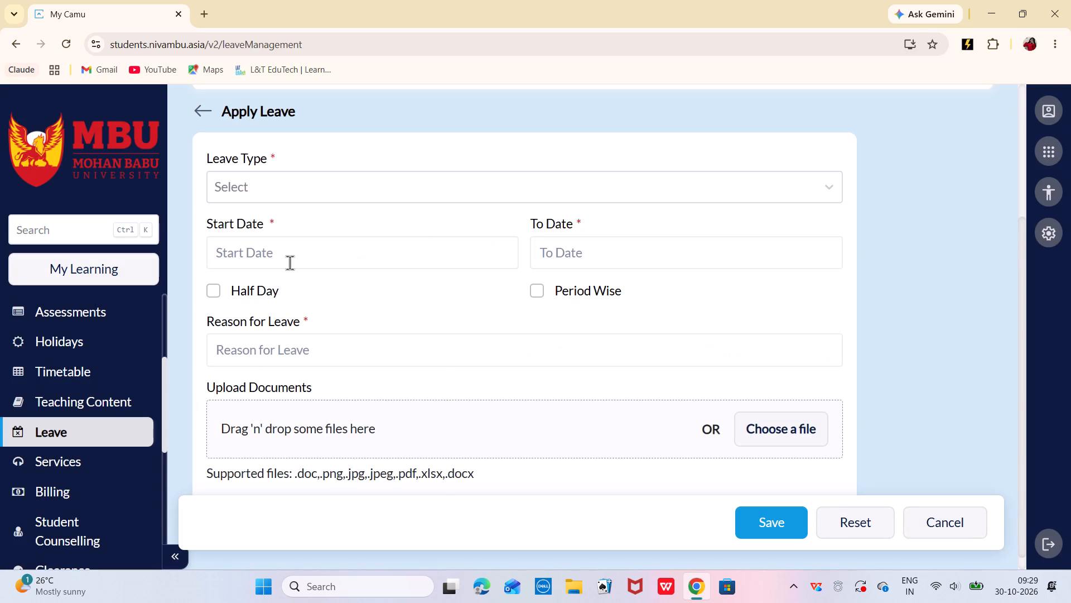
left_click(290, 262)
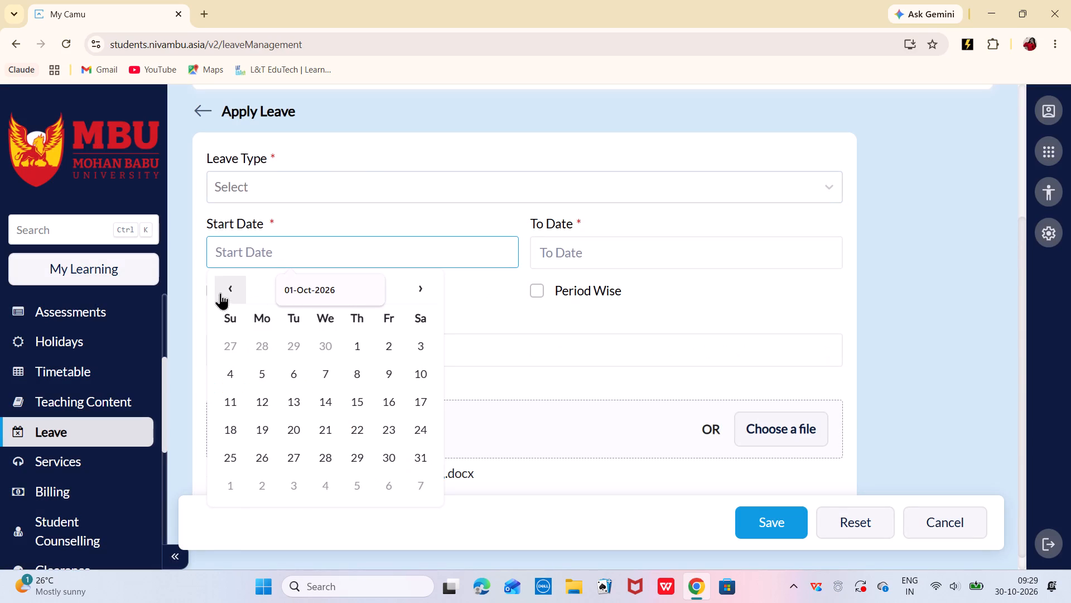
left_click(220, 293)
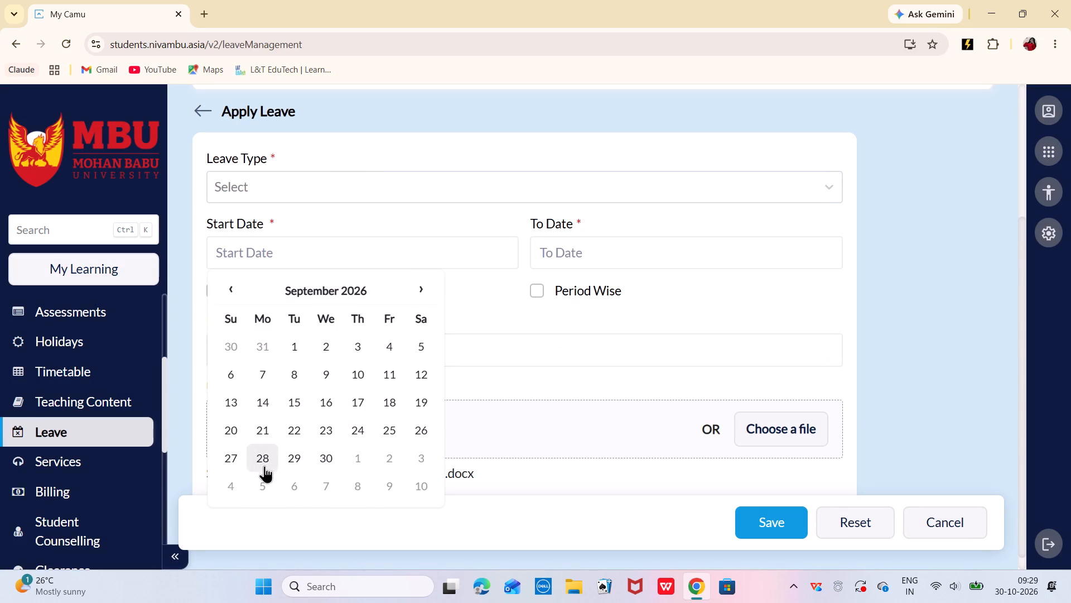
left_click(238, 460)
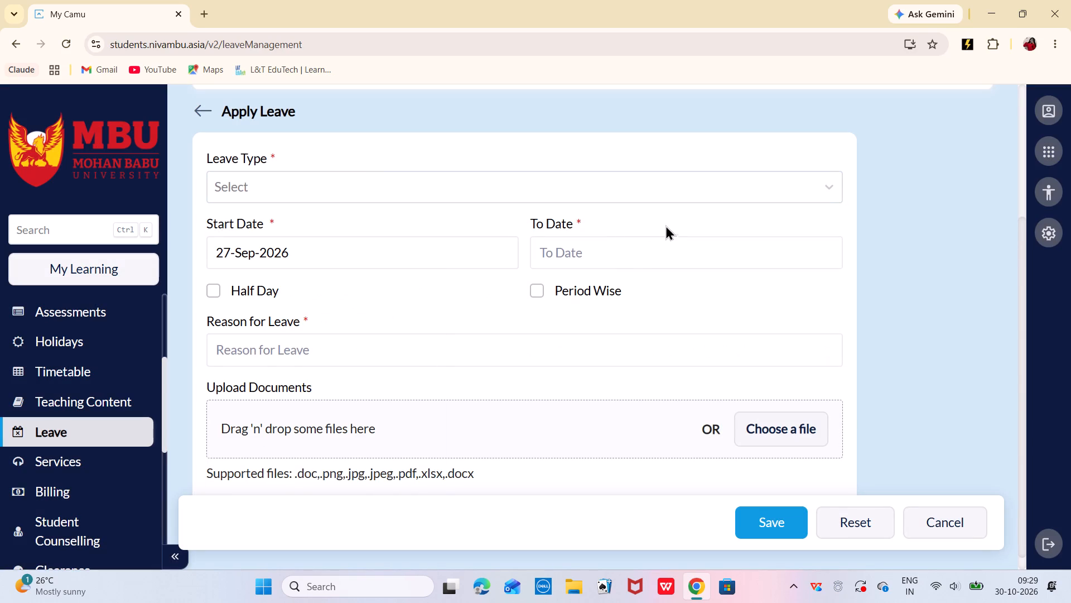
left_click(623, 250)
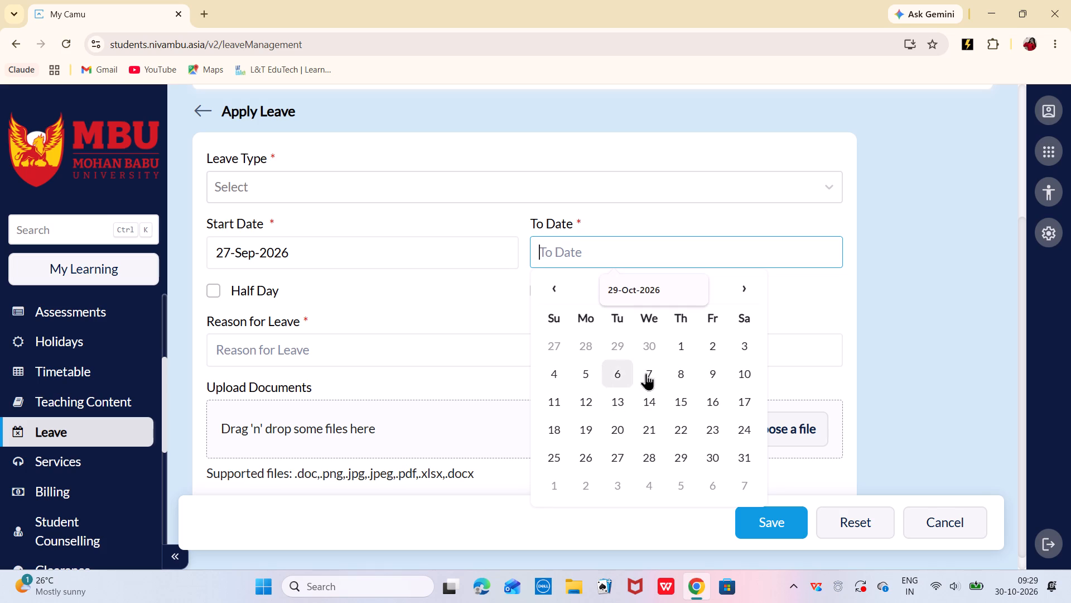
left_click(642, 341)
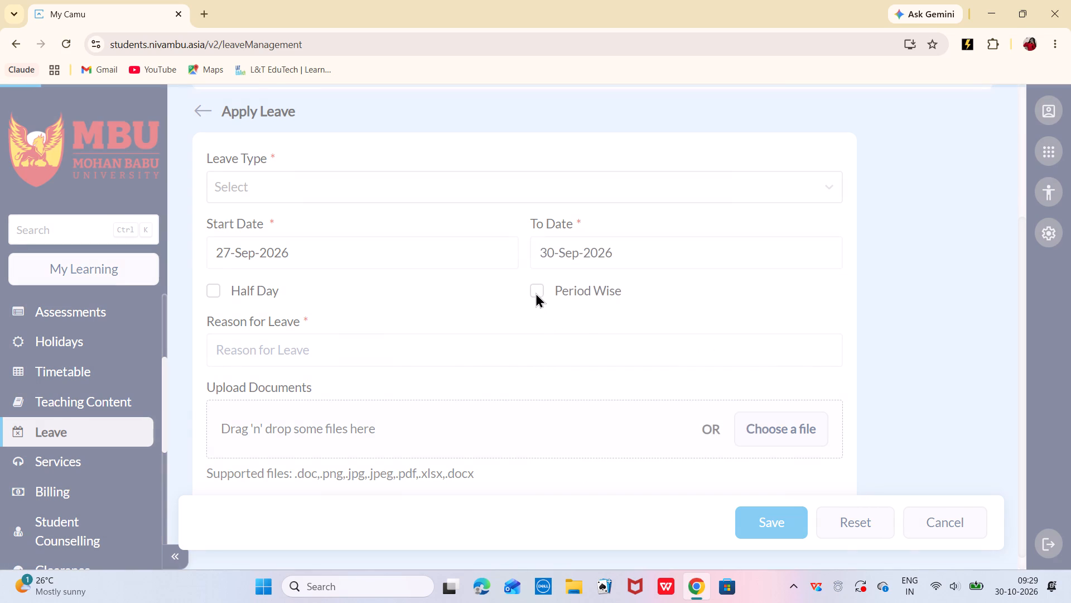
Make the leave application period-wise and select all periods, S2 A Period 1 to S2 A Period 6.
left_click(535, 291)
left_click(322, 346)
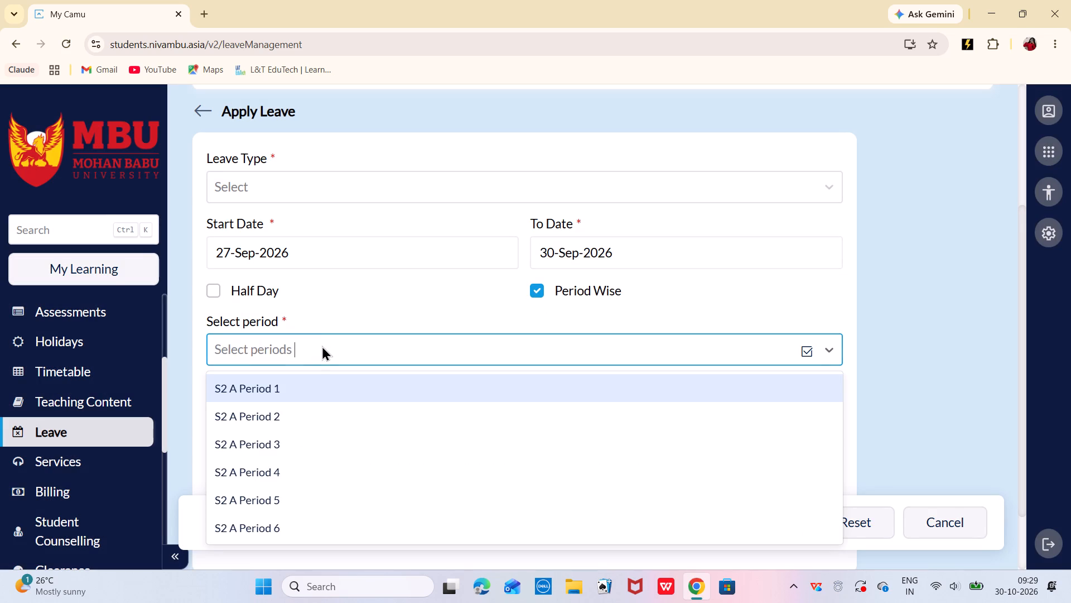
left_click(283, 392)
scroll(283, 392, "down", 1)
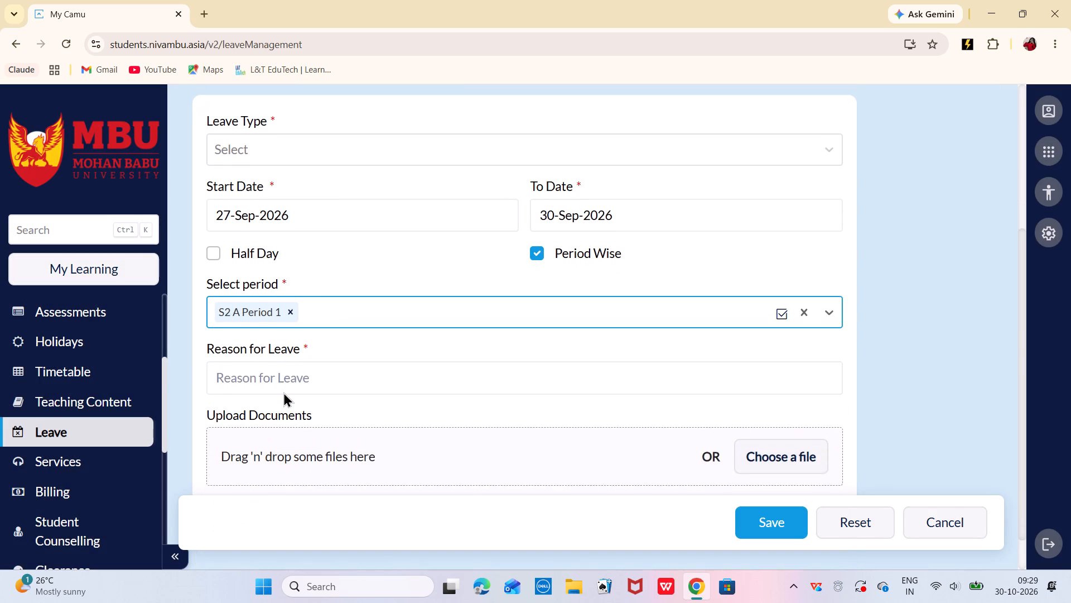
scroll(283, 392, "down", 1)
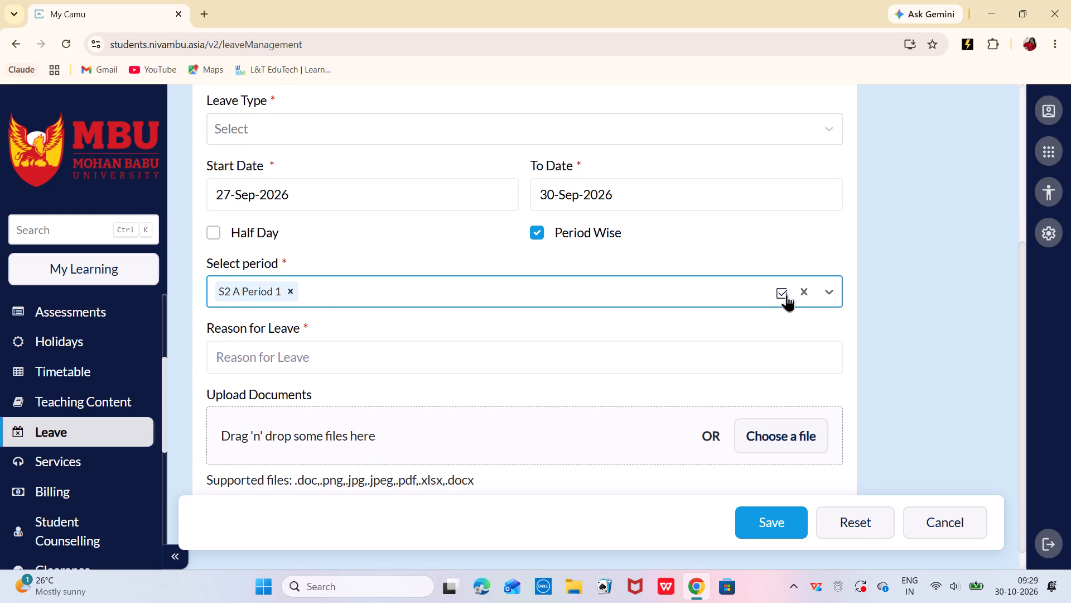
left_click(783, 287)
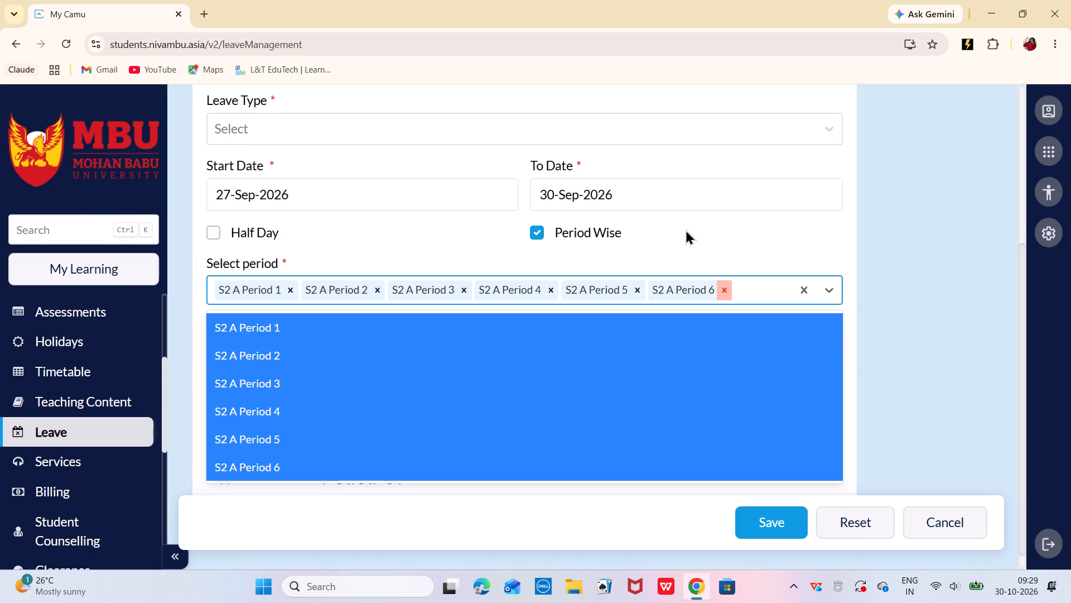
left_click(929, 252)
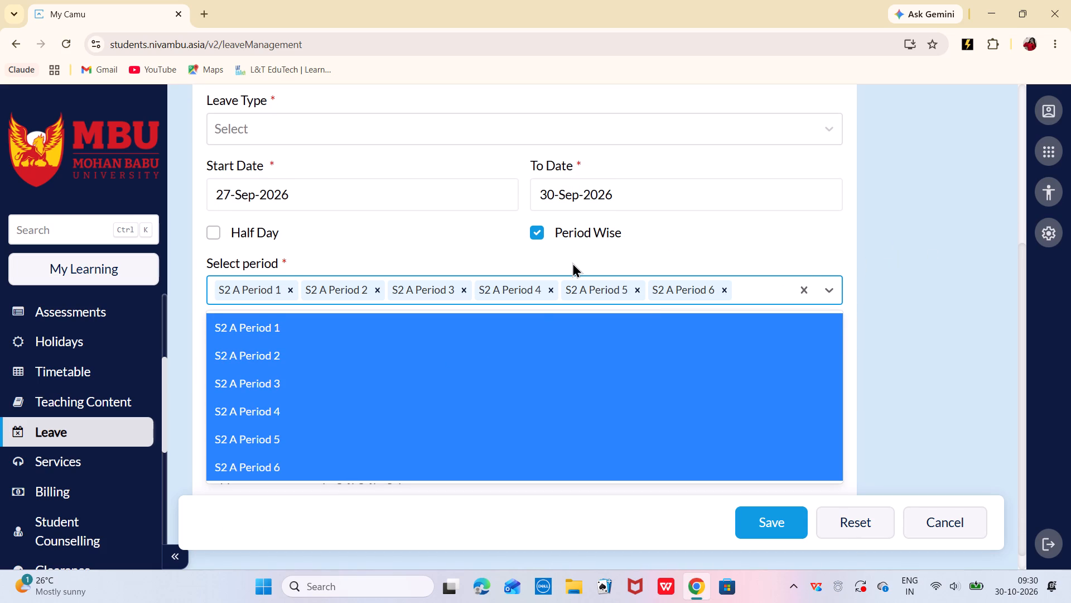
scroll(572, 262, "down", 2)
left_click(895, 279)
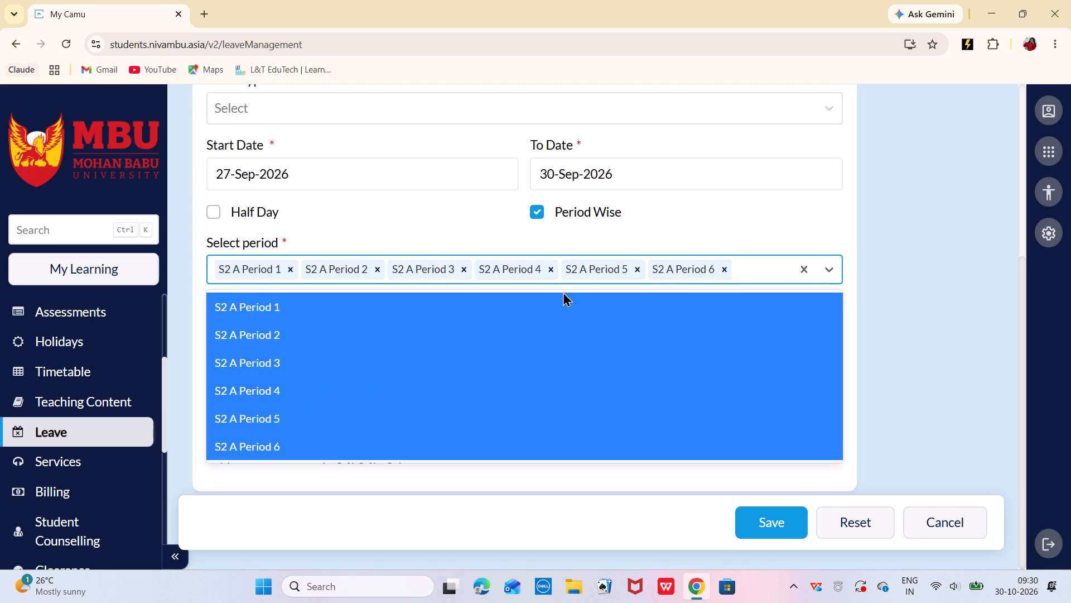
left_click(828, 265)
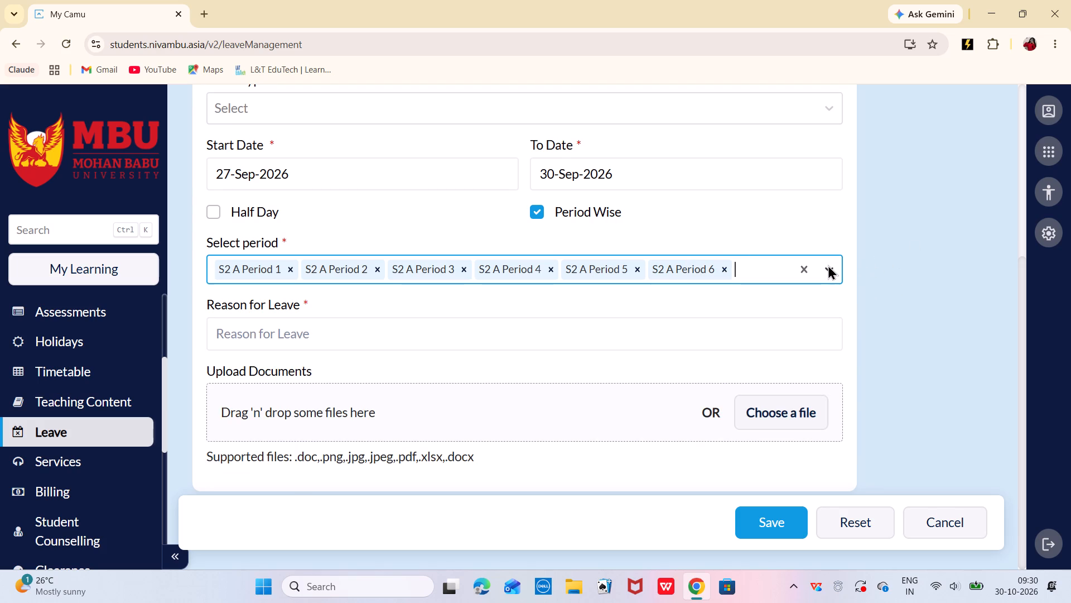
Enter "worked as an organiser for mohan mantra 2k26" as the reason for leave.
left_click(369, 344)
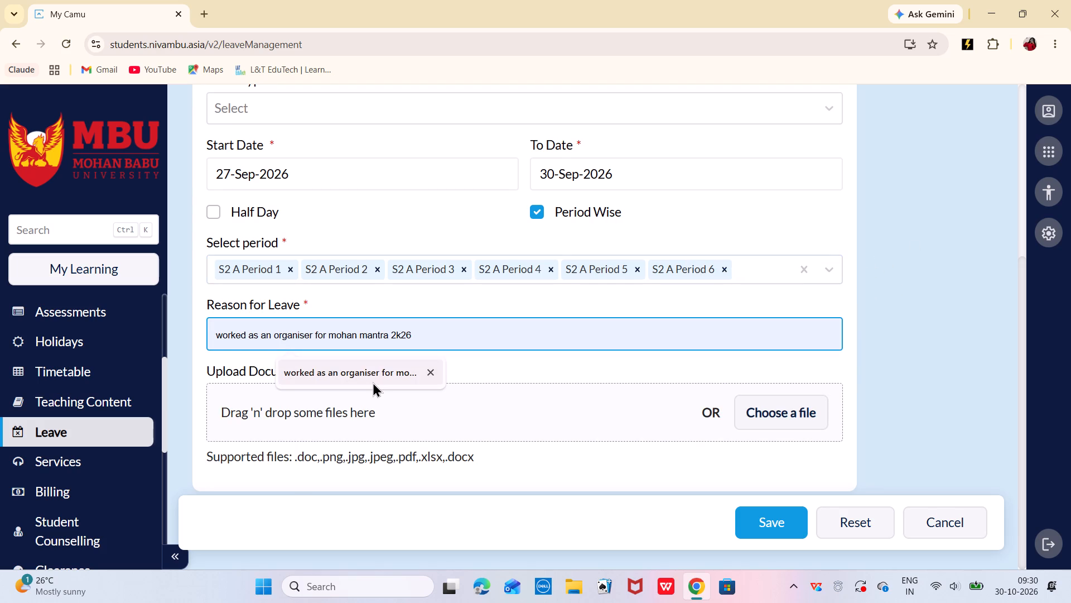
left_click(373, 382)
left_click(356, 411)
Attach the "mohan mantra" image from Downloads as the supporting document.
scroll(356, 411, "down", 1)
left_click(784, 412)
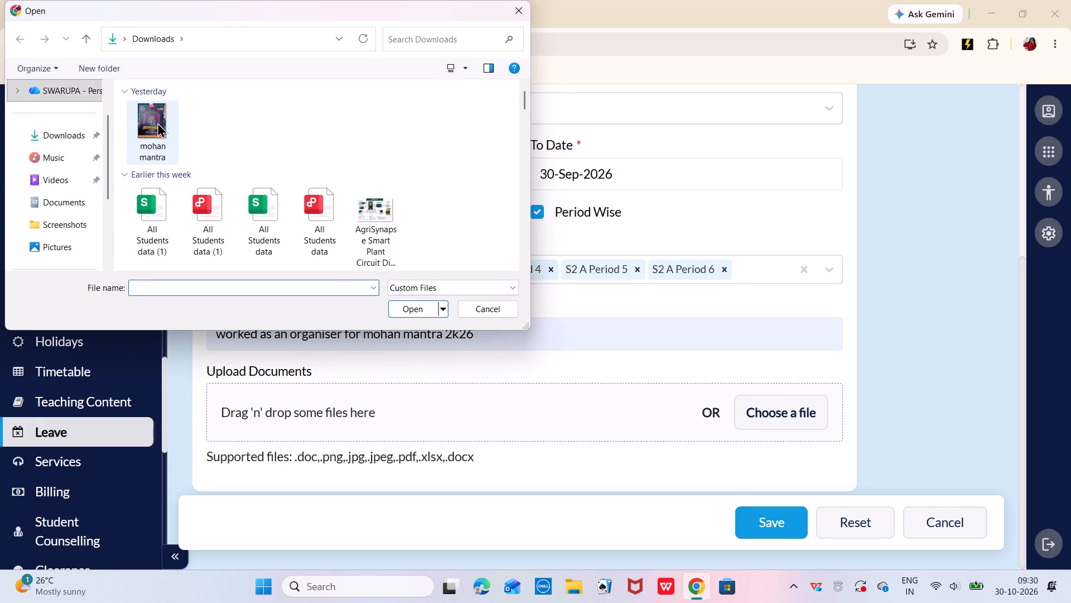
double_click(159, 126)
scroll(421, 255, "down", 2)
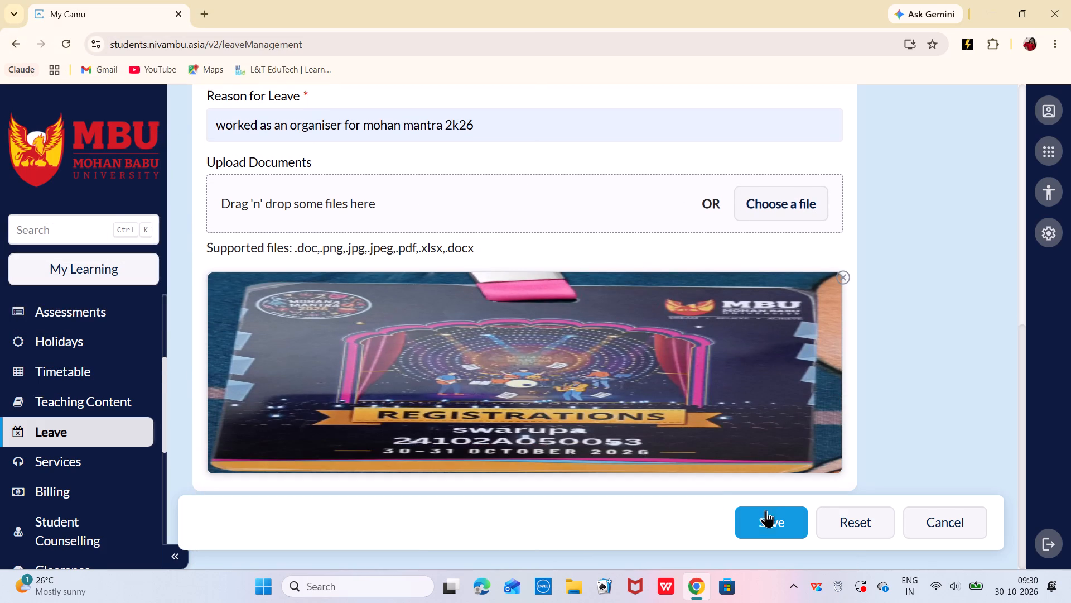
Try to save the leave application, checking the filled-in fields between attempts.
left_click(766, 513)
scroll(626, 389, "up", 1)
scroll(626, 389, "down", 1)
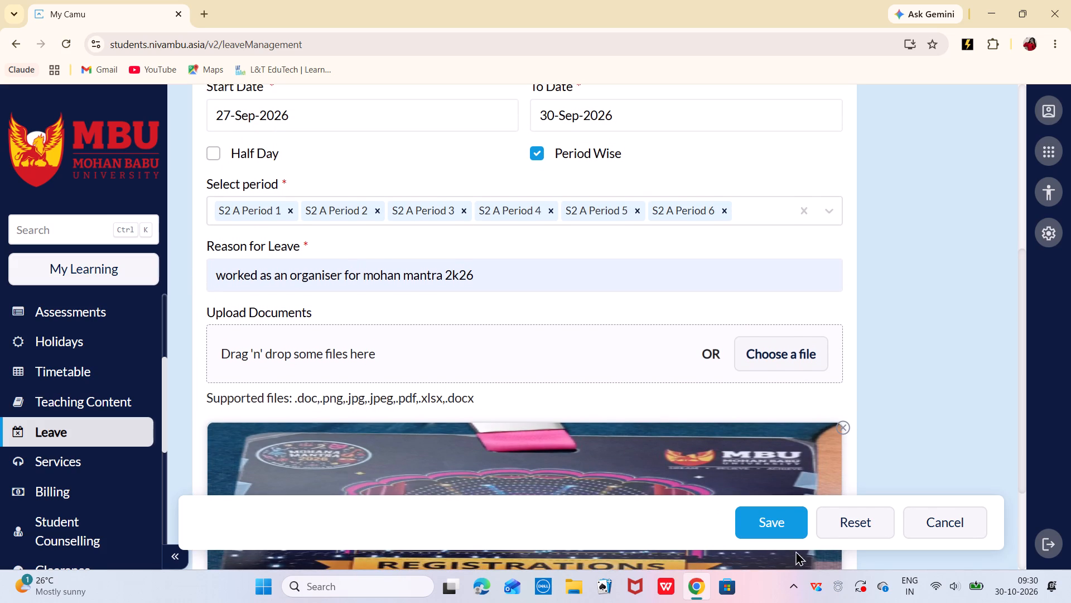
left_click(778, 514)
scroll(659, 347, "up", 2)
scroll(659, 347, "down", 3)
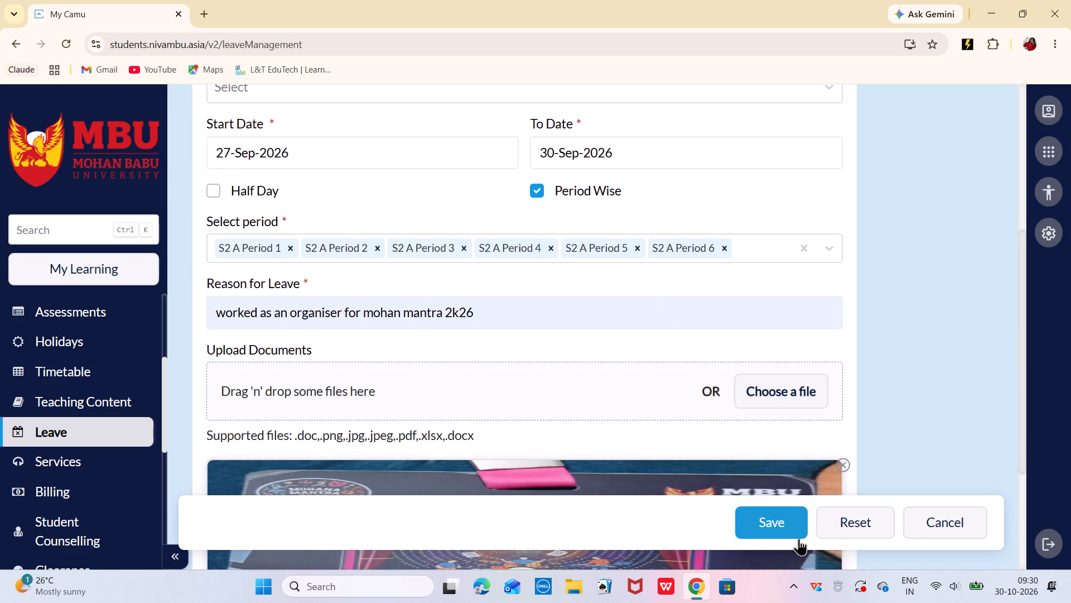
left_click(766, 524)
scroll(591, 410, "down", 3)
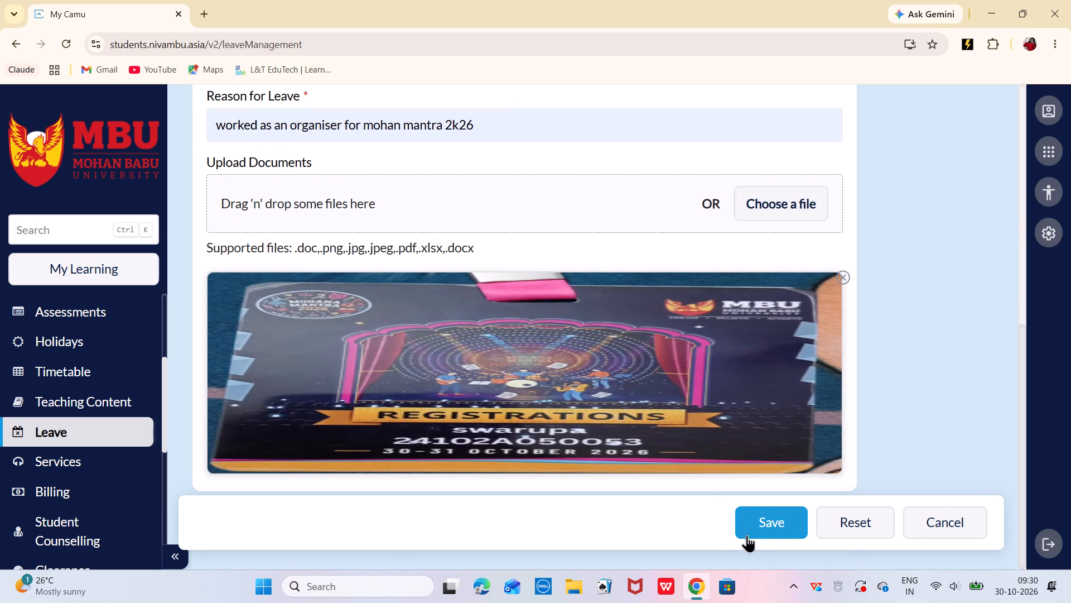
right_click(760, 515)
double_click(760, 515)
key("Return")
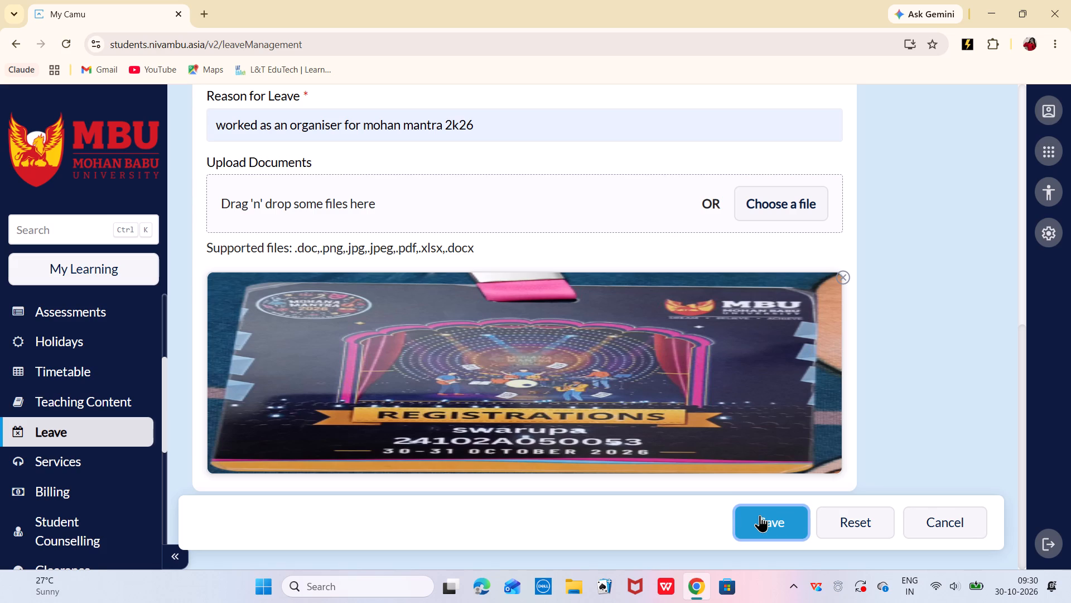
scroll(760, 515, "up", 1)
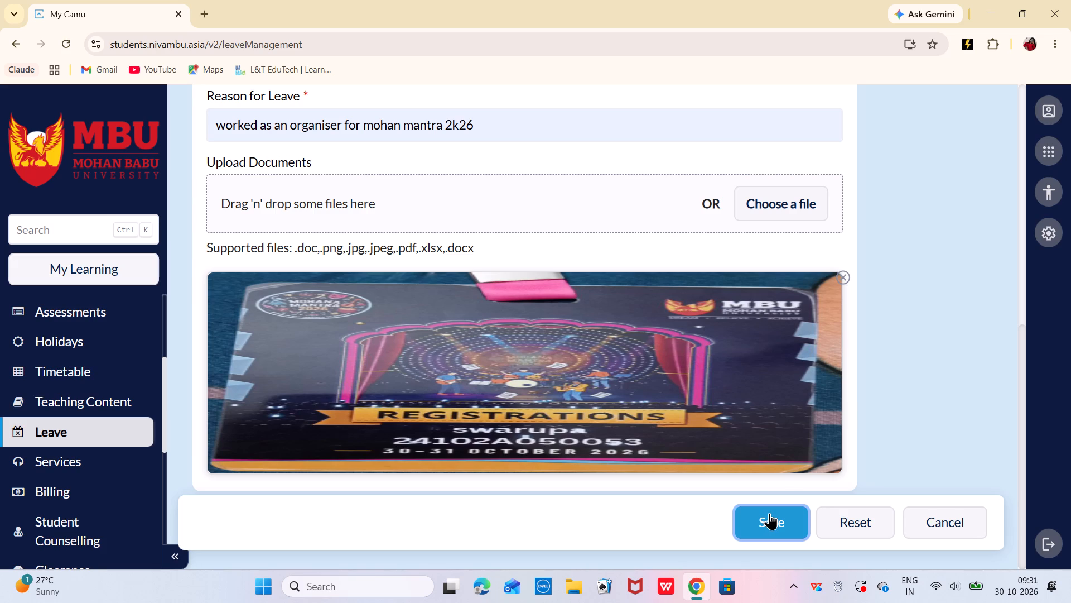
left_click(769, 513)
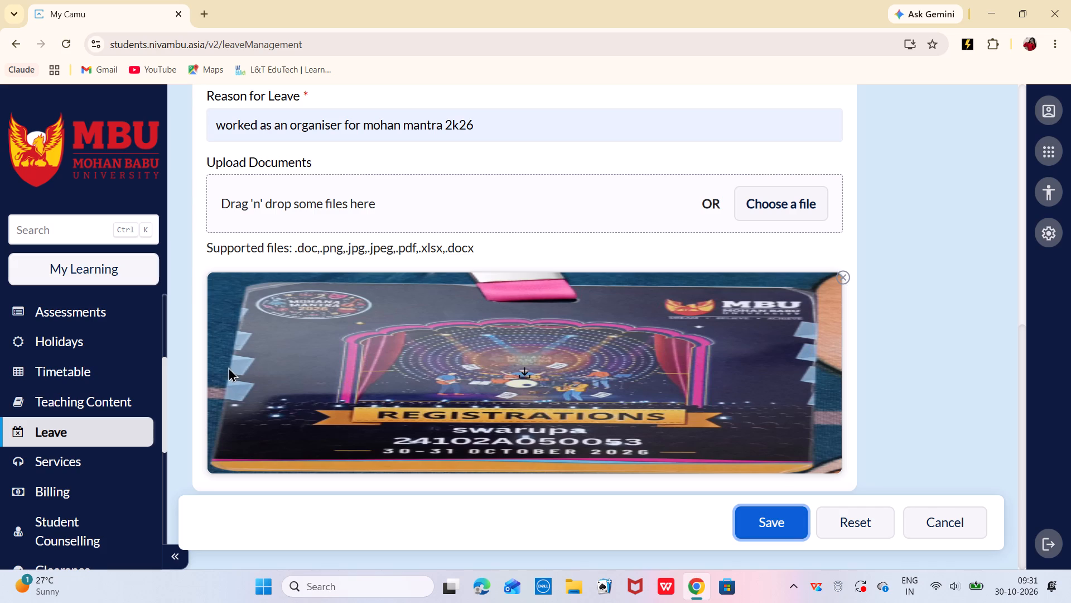
Reload the Leave page and check the list of leave applications.
left_click(64, 43)
scroll(555, 304, "down", 2)
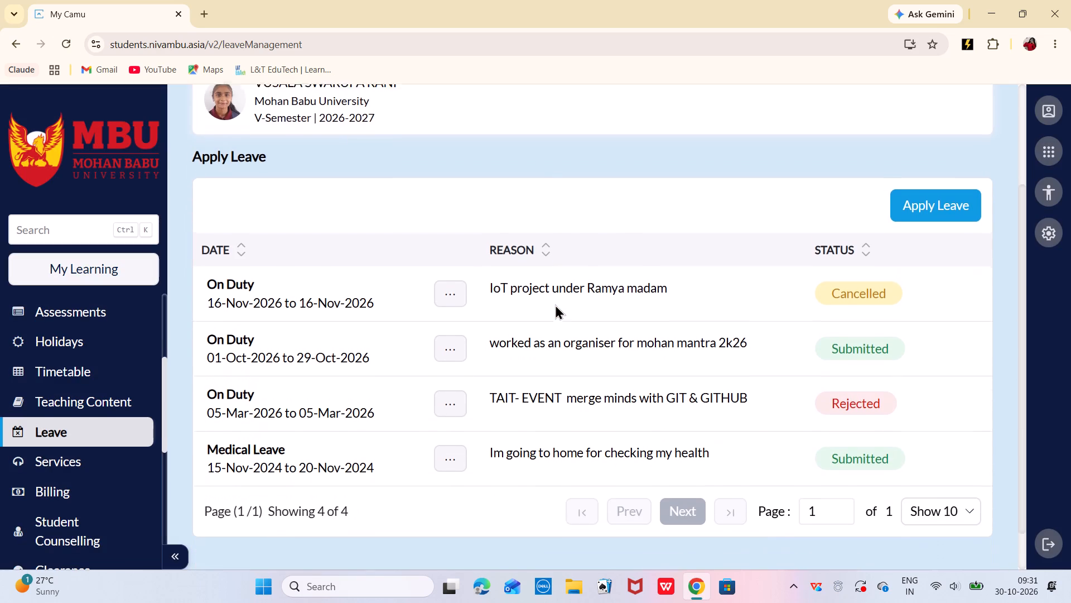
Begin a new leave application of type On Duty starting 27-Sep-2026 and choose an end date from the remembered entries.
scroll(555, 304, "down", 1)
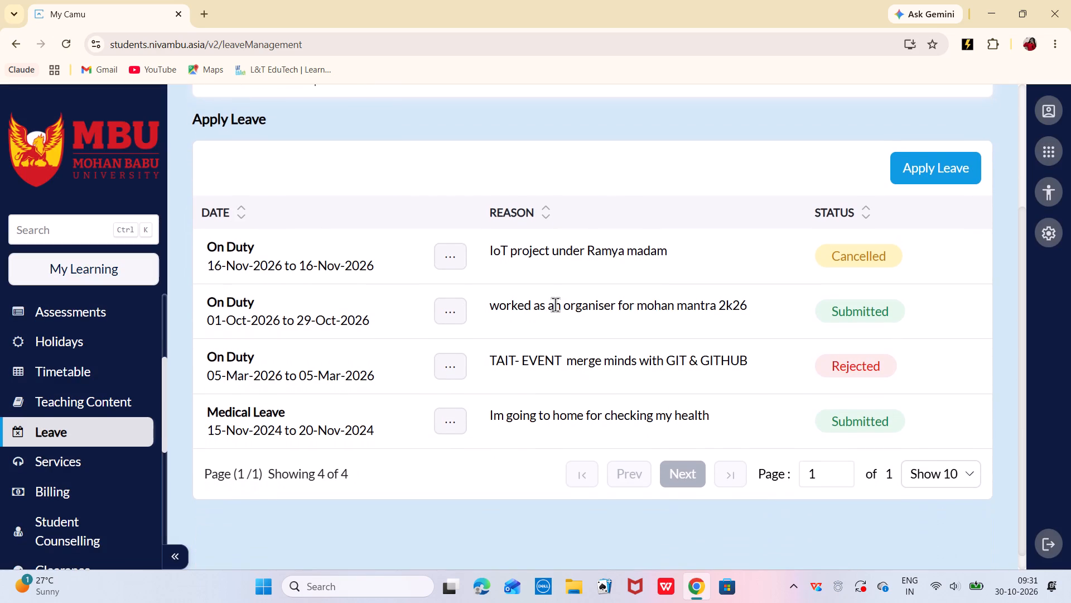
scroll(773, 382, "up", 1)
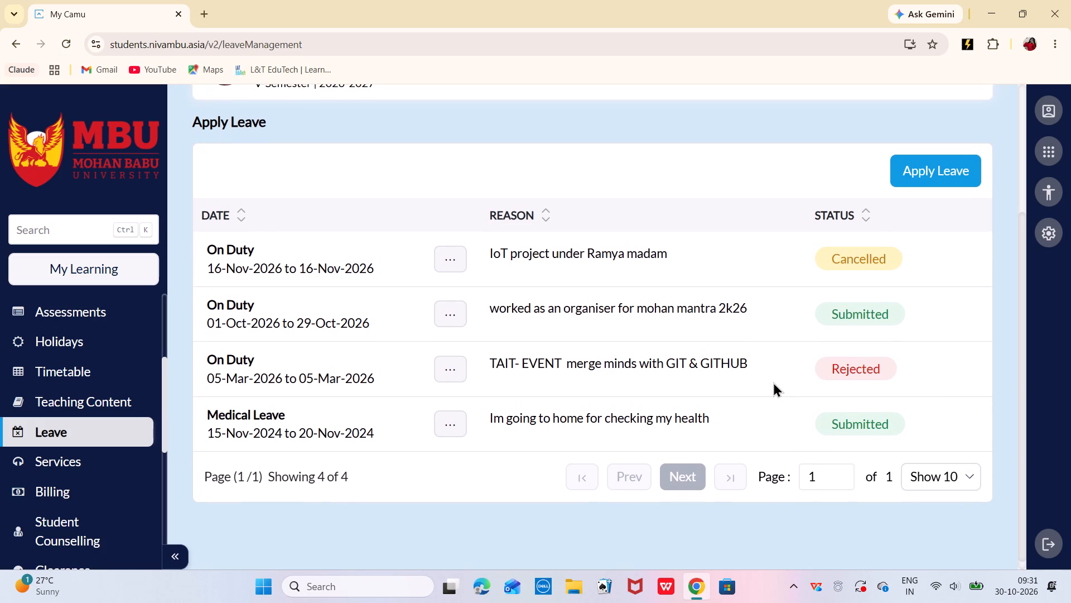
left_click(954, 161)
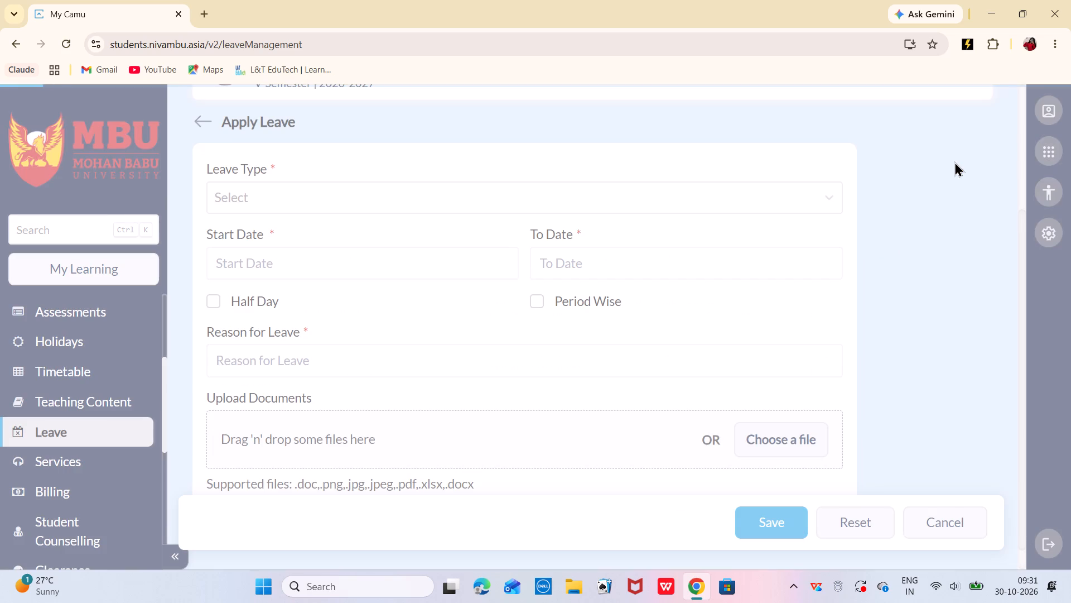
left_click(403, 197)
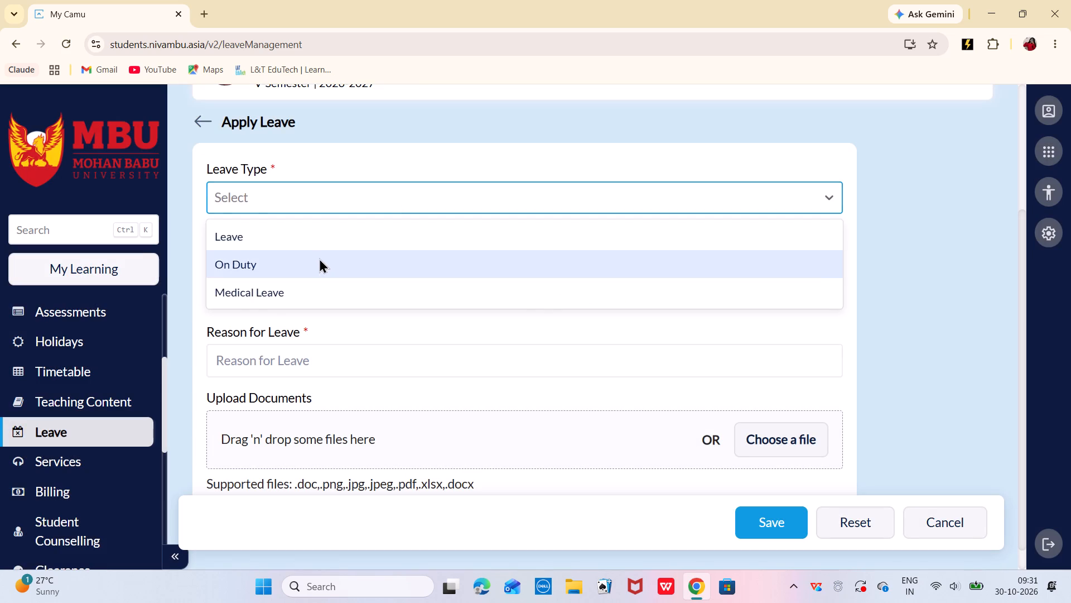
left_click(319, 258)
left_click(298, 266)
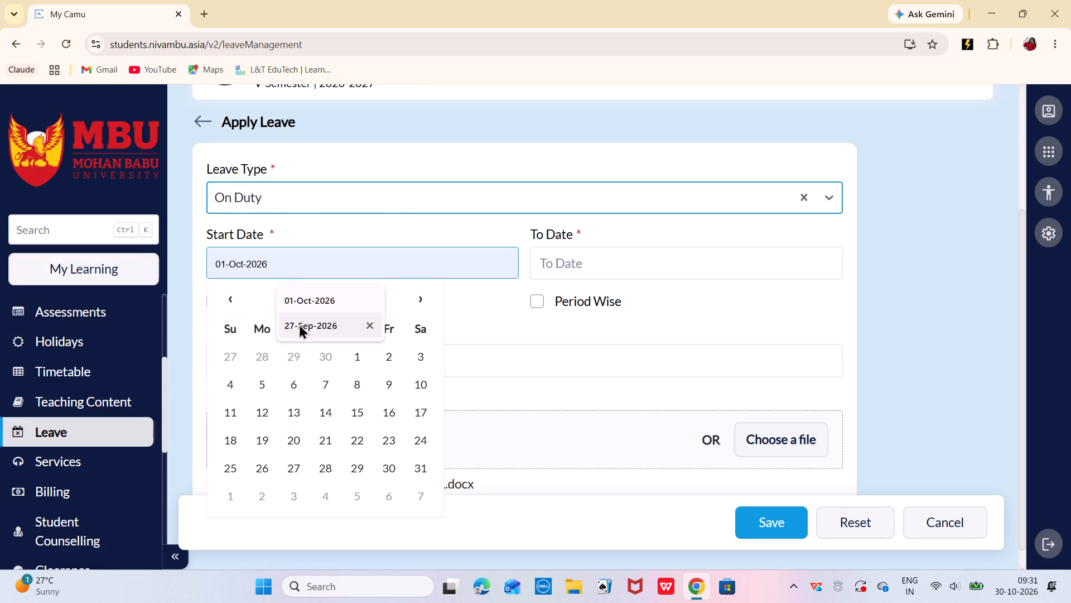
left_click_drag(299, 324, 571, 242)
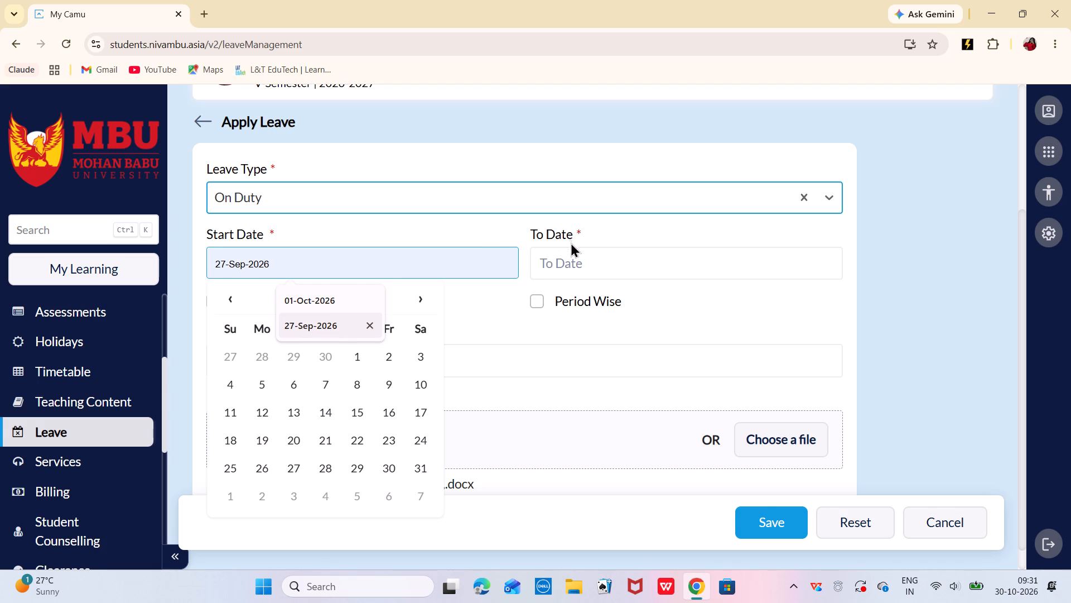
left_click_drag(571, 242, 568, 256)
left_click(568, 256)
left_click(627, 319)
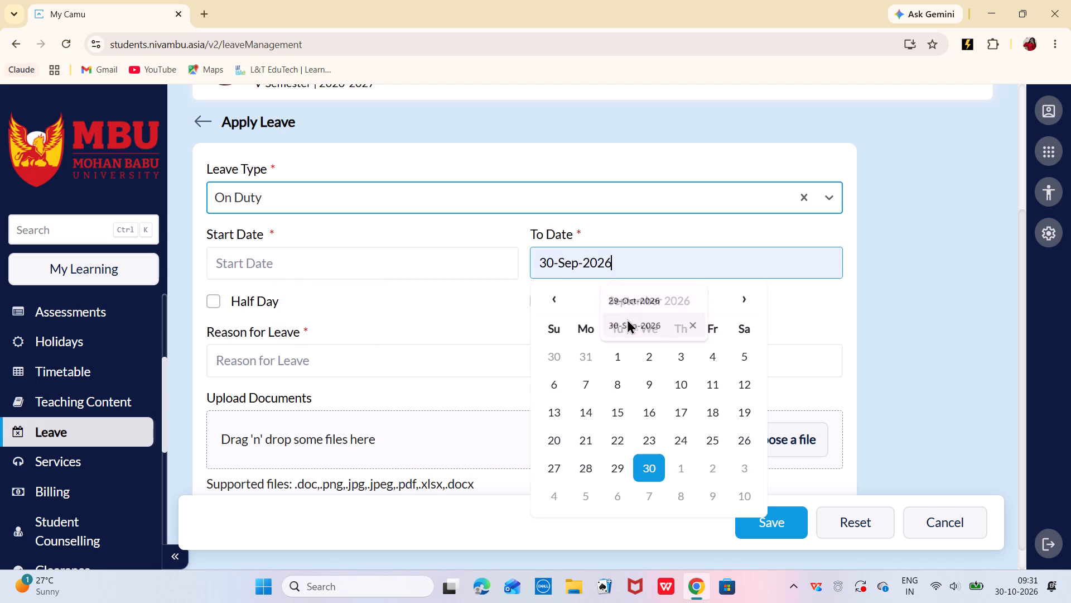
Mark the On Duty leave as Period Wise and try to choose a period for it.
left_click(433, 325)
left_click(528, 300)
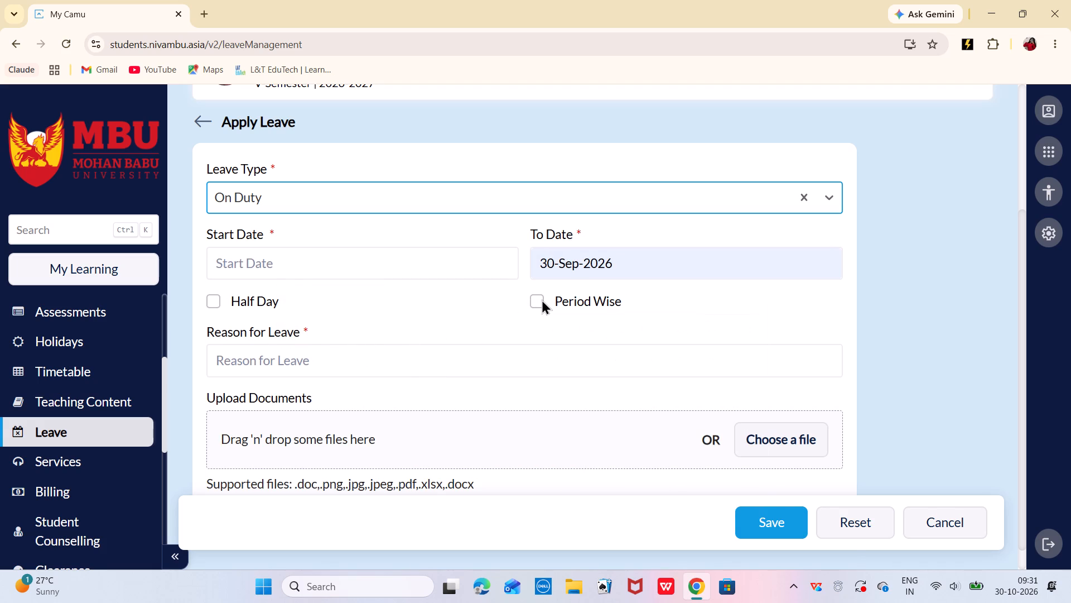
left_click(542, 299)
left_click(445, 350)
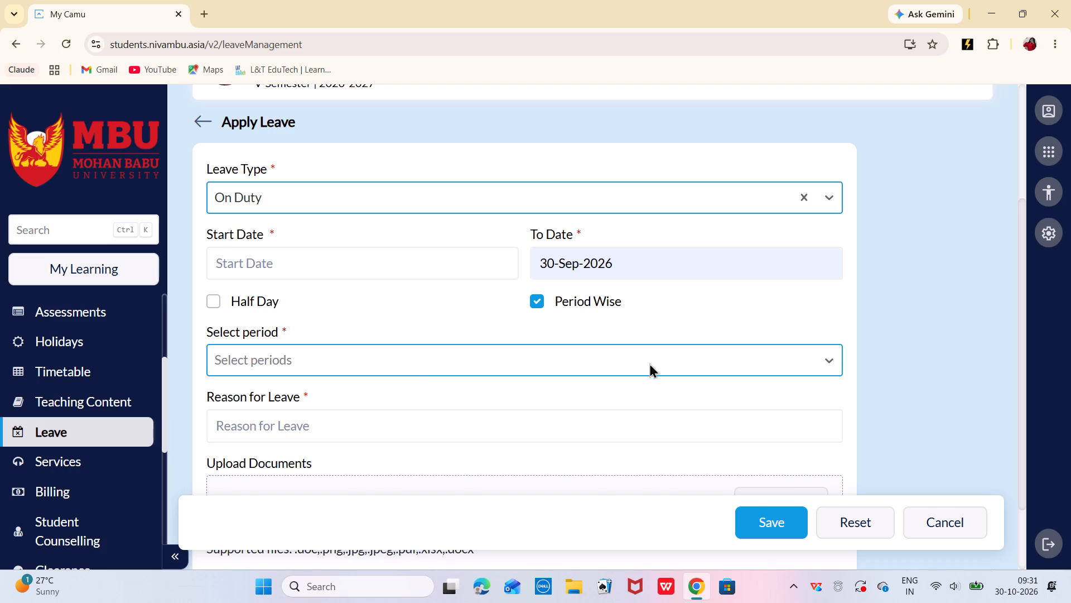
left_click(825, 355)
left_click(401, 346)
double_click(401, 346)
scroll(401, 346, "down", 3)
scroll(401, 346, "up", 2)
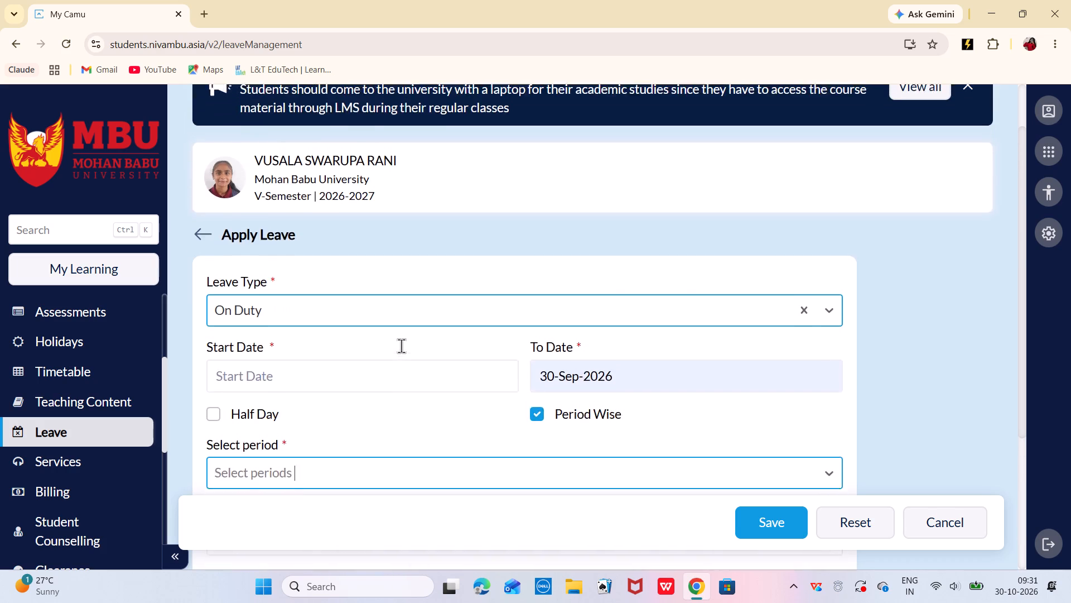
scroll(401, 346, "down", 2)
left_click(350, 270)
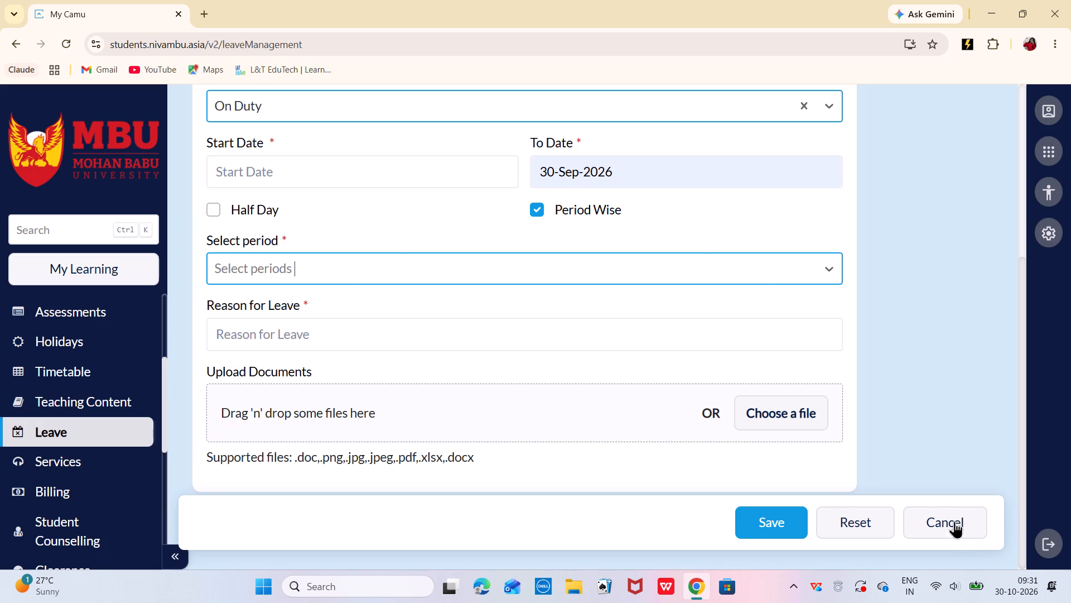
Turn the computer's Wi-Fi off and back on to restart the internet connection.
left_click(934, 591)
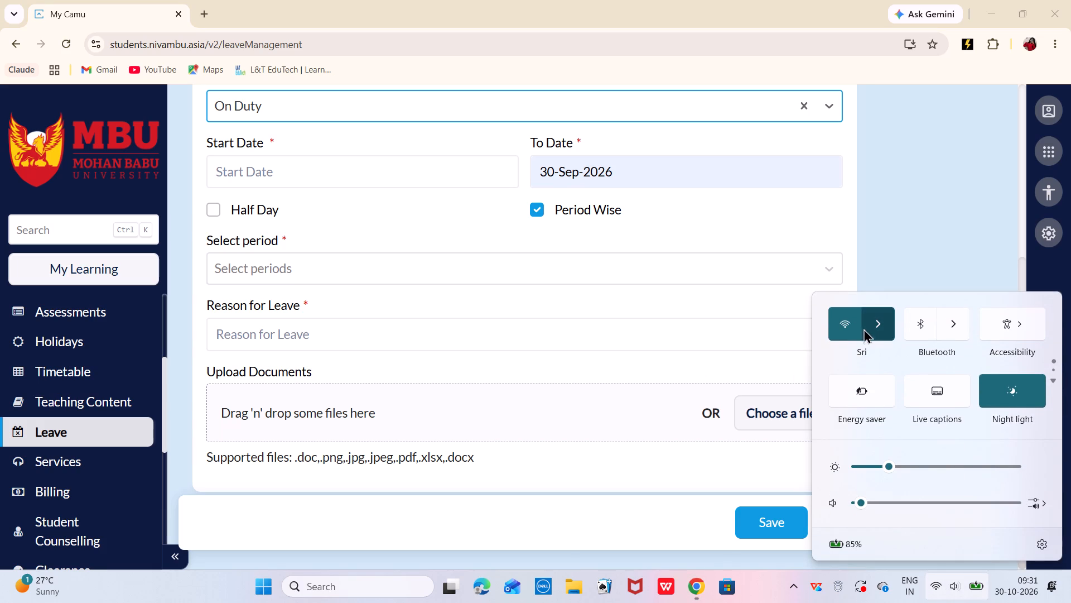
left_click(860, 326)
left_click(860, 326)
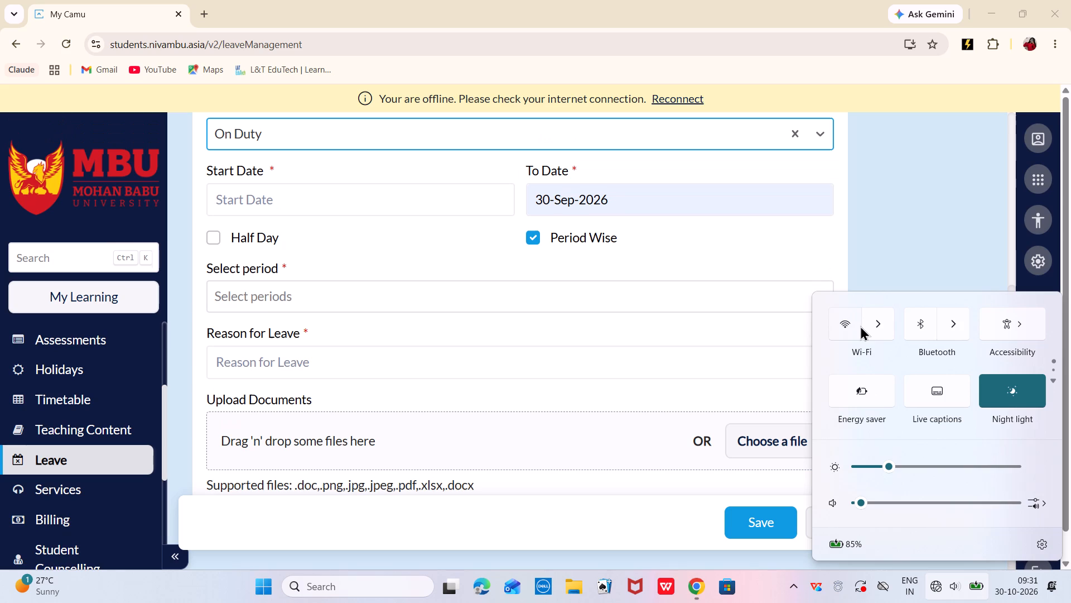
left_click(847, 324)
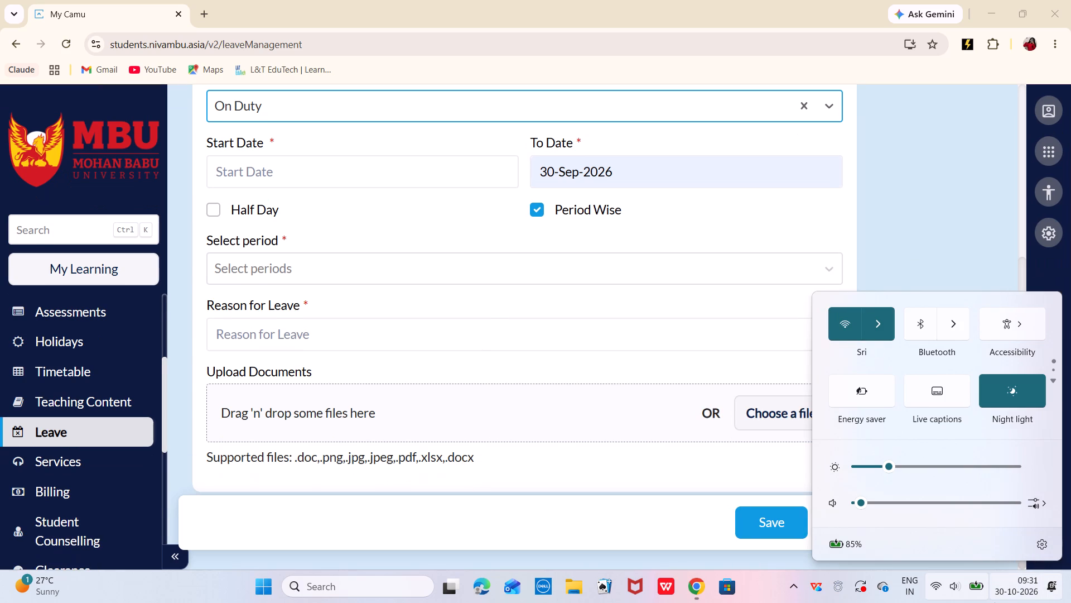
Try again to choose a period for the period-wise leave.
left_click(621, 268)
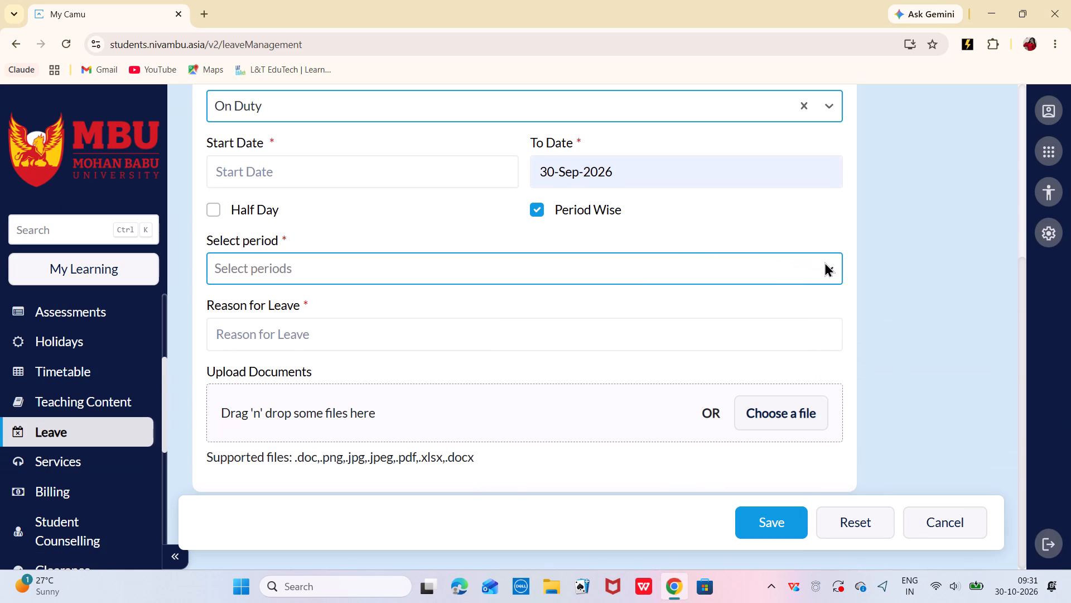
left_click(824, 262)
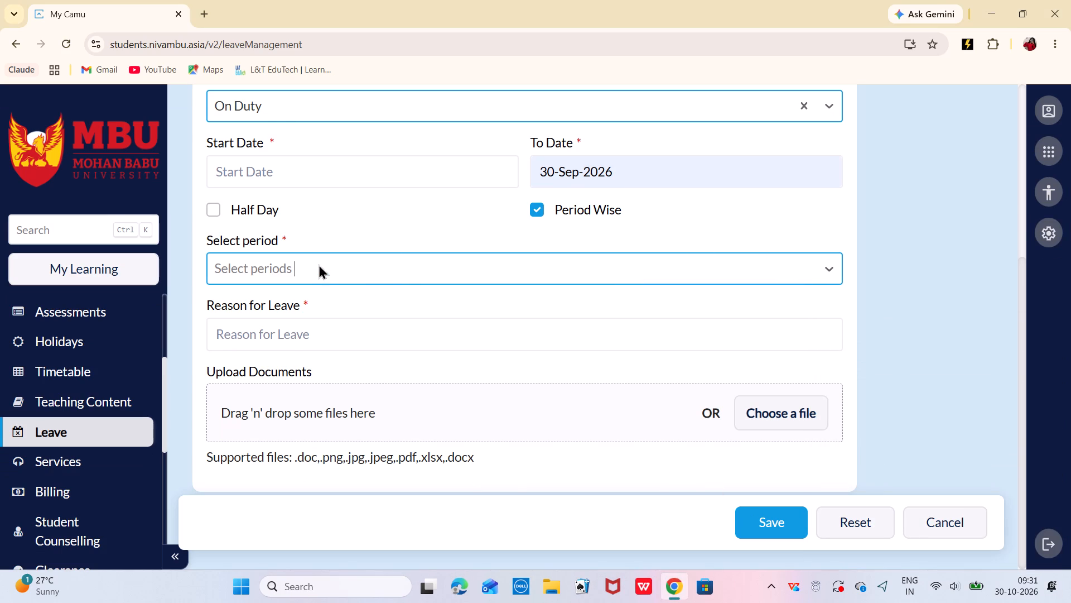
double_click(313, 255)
Reload the Leave page and check the list of leave applications.
left_click(70, 35)
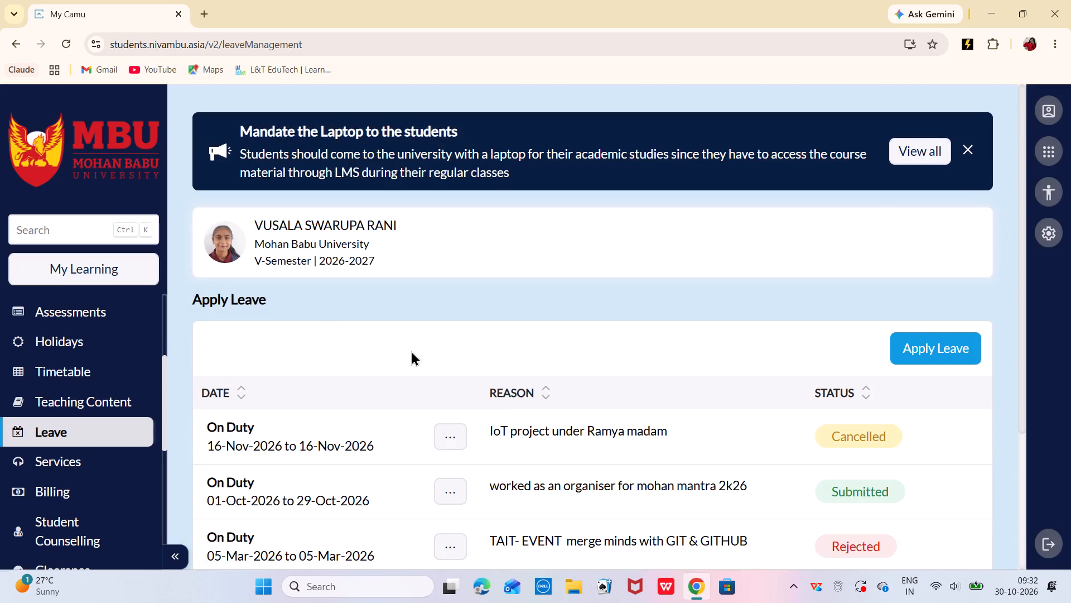
scroll(411, 351, "down", 3)
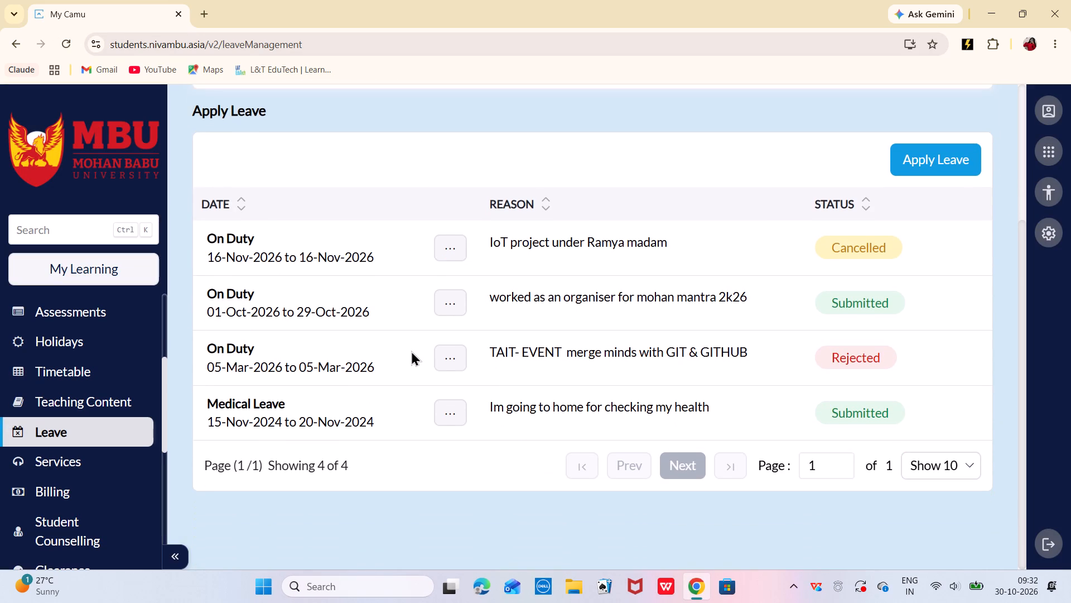
scroll(411, 351, "down", 1)
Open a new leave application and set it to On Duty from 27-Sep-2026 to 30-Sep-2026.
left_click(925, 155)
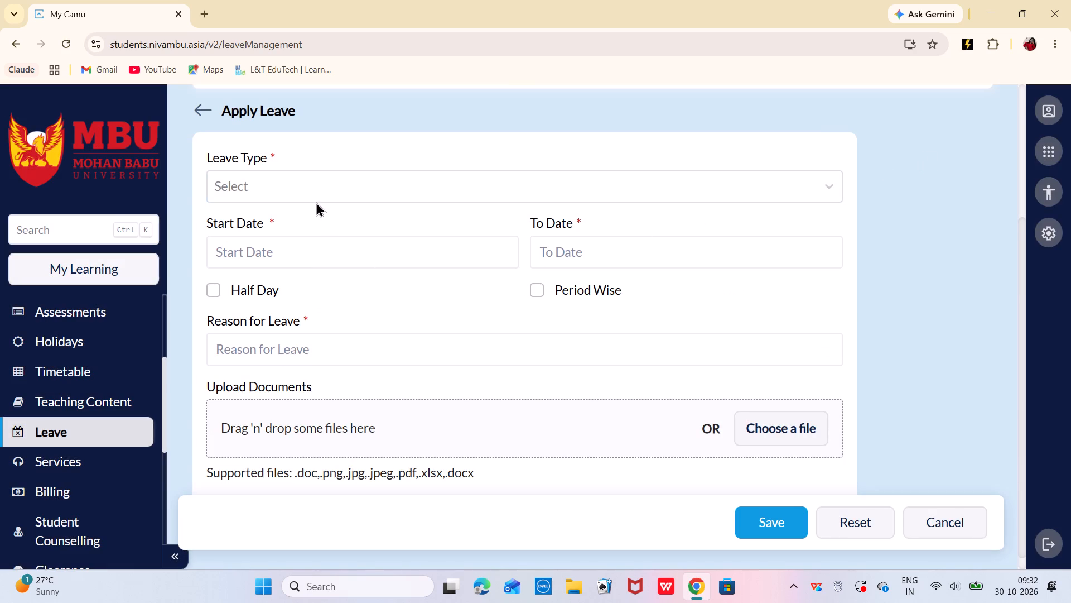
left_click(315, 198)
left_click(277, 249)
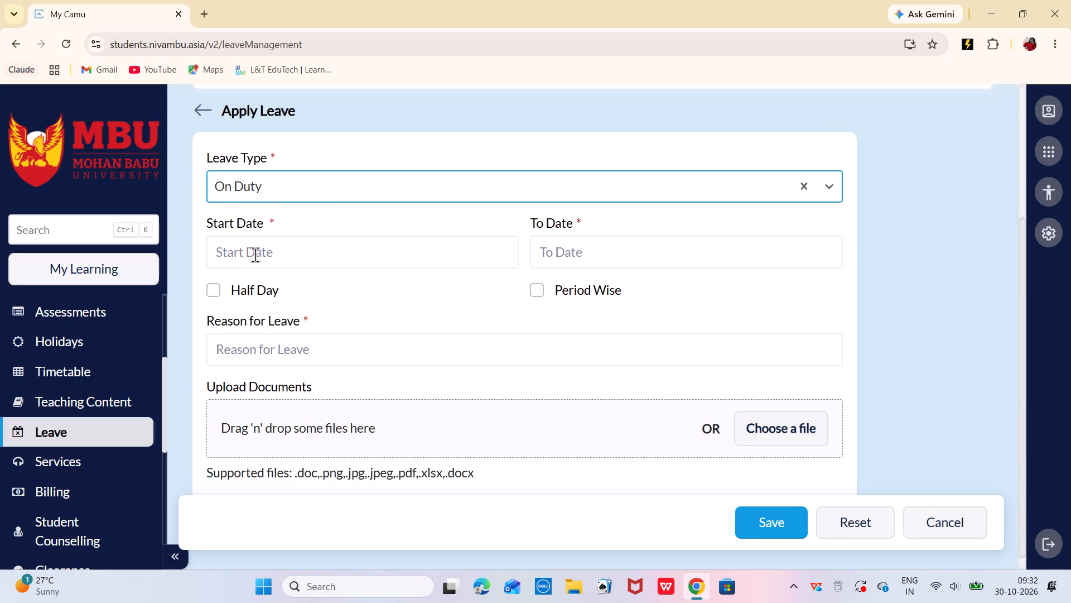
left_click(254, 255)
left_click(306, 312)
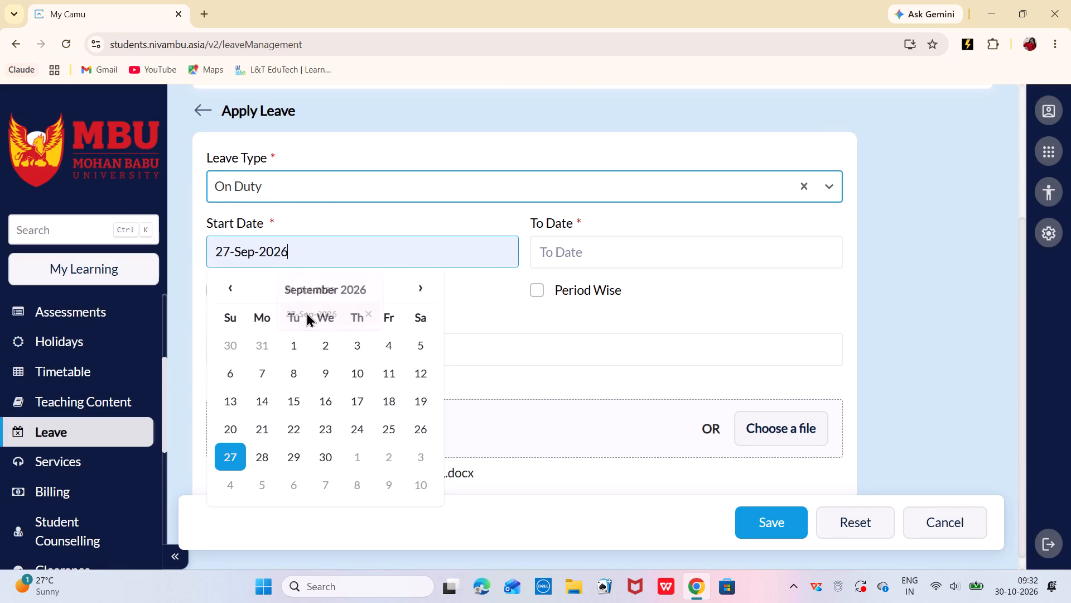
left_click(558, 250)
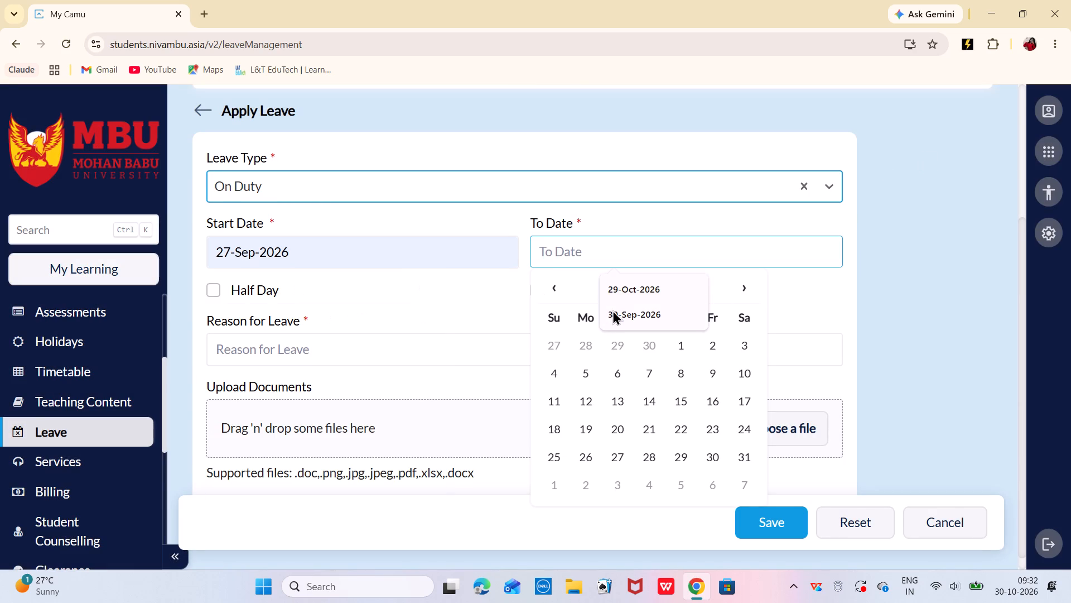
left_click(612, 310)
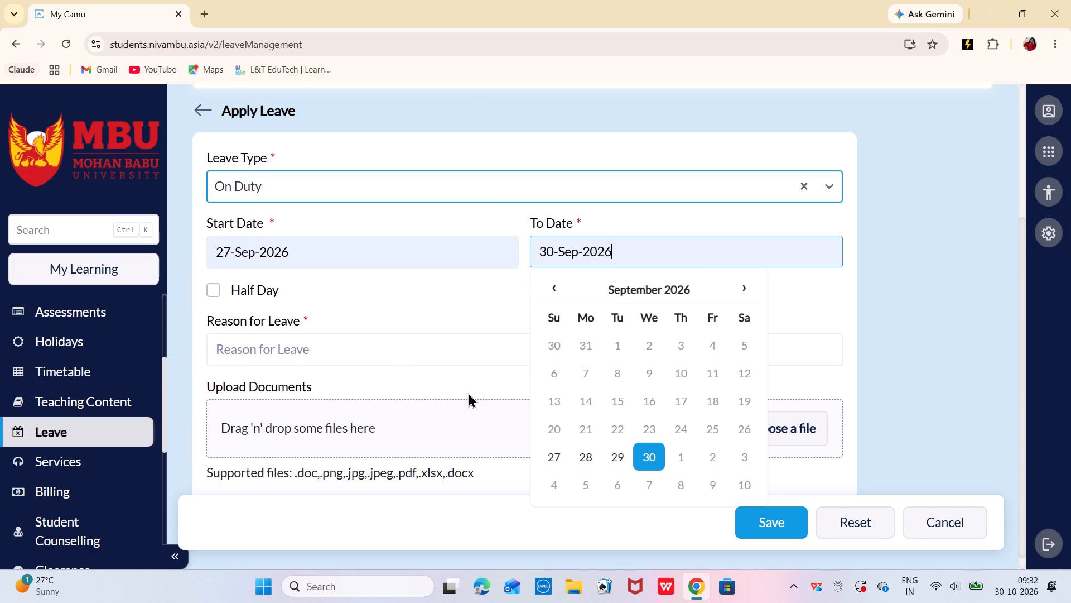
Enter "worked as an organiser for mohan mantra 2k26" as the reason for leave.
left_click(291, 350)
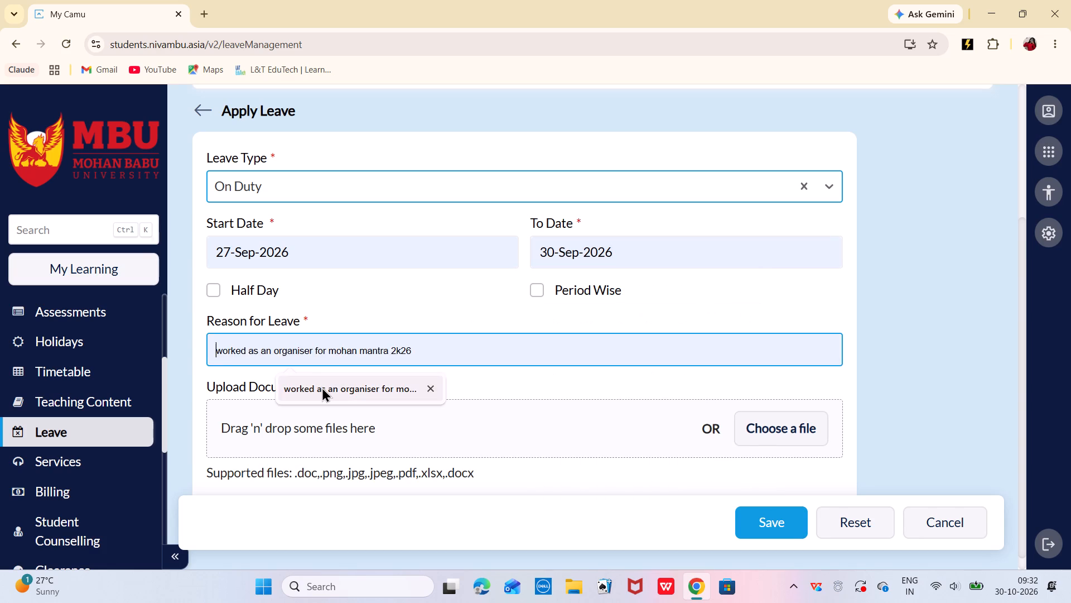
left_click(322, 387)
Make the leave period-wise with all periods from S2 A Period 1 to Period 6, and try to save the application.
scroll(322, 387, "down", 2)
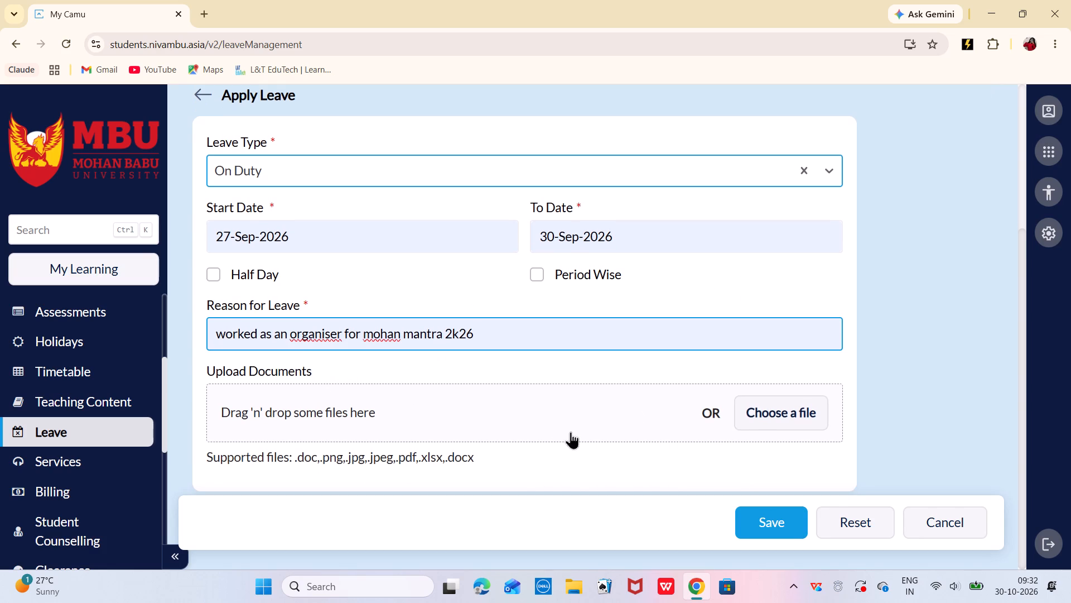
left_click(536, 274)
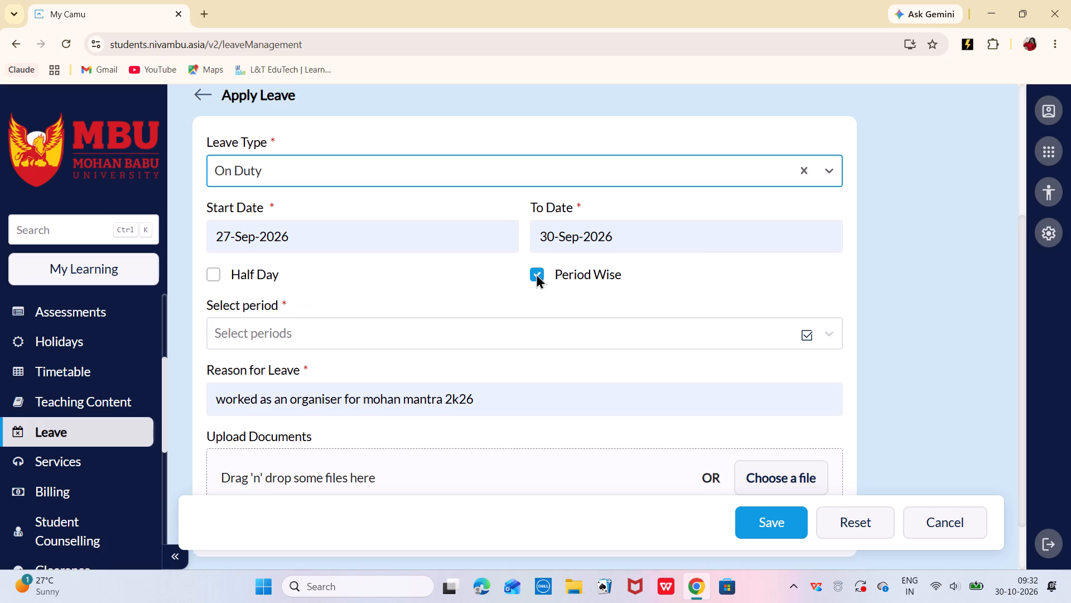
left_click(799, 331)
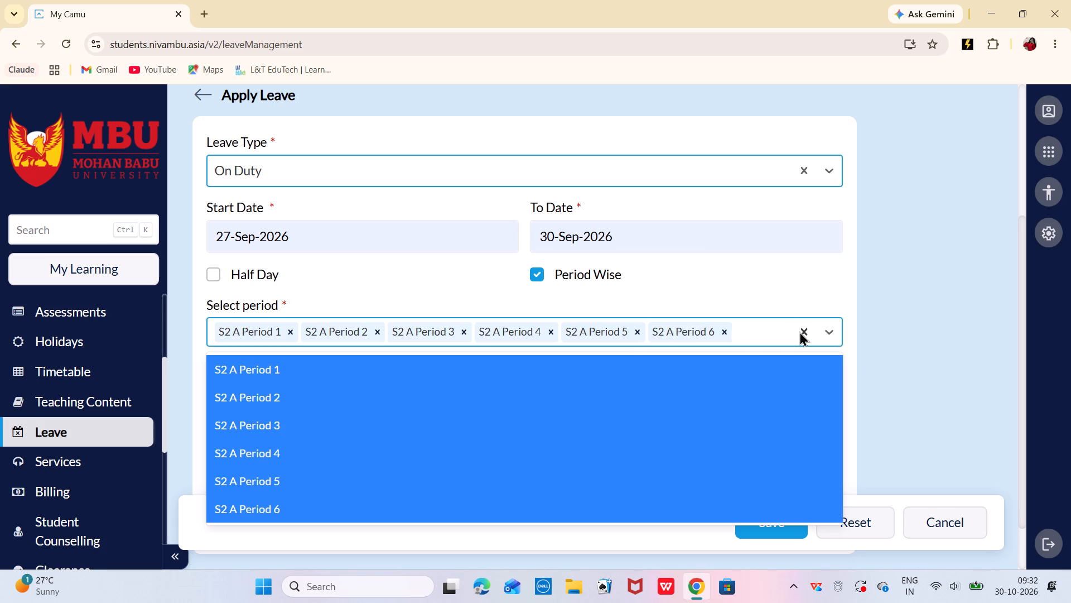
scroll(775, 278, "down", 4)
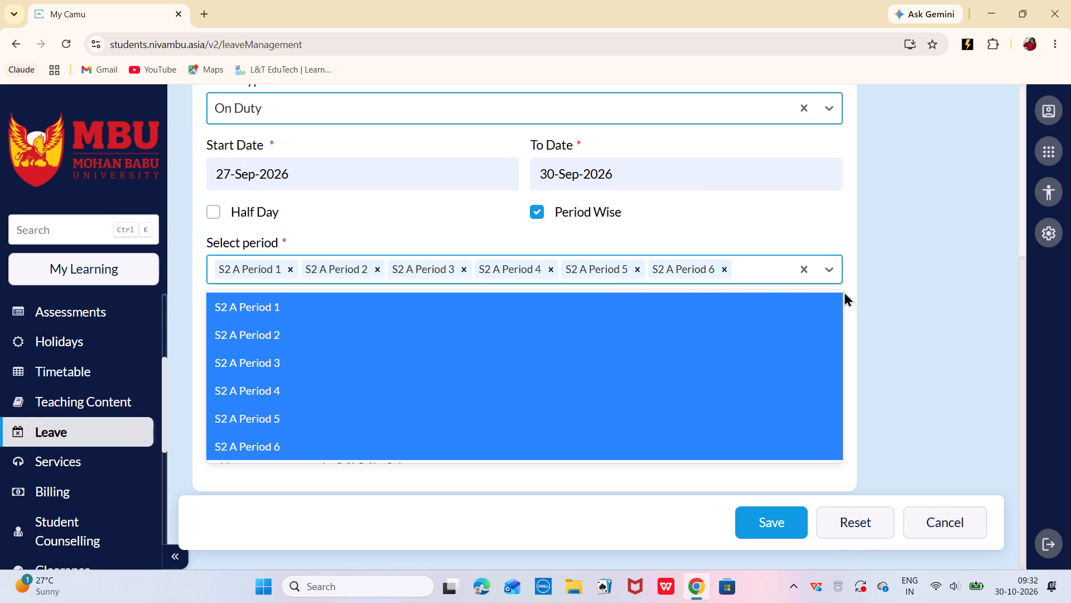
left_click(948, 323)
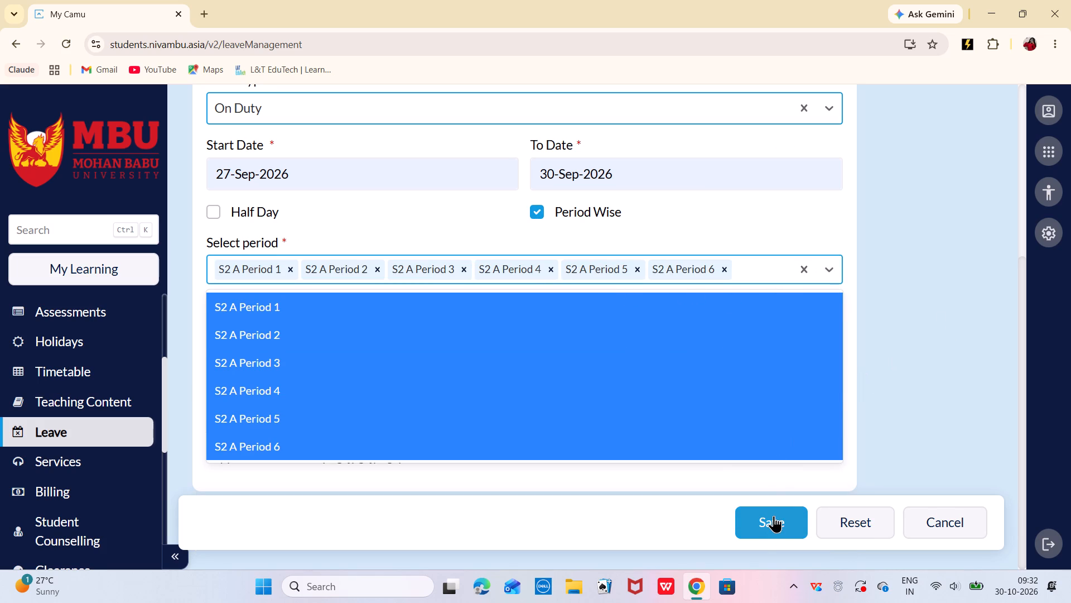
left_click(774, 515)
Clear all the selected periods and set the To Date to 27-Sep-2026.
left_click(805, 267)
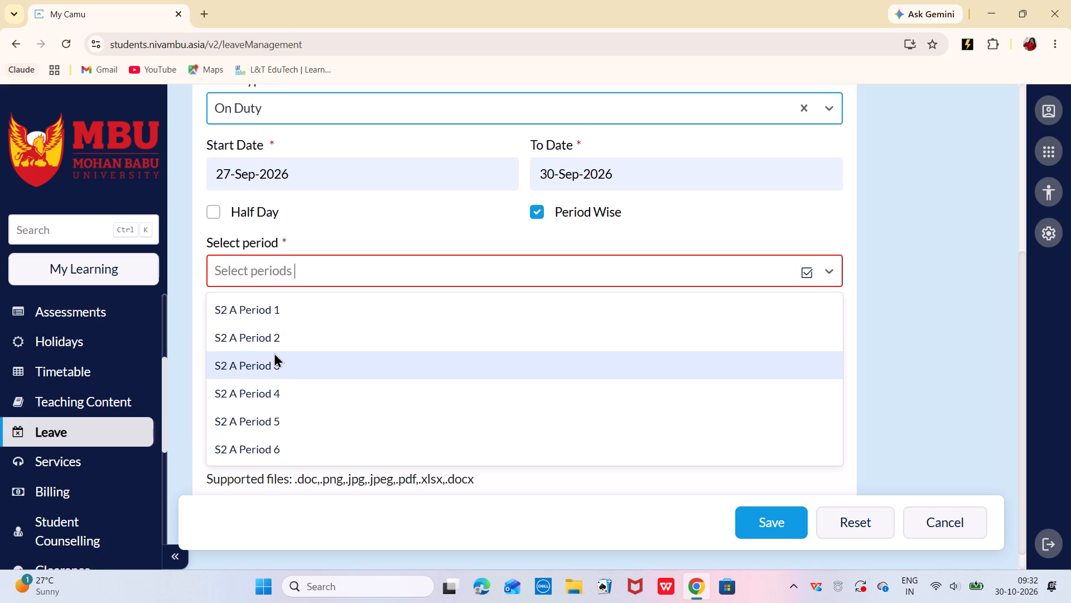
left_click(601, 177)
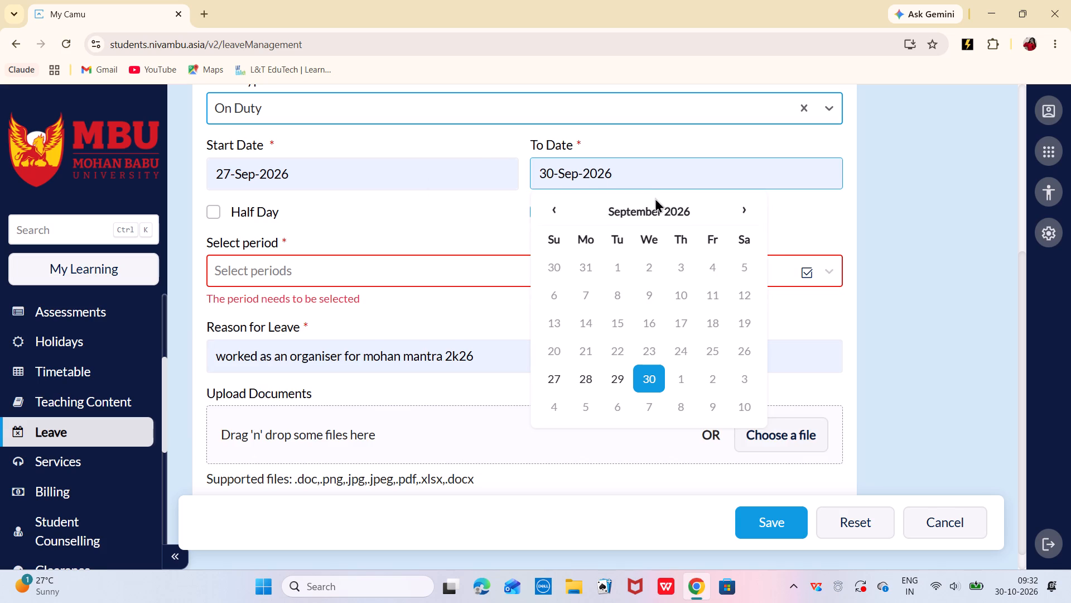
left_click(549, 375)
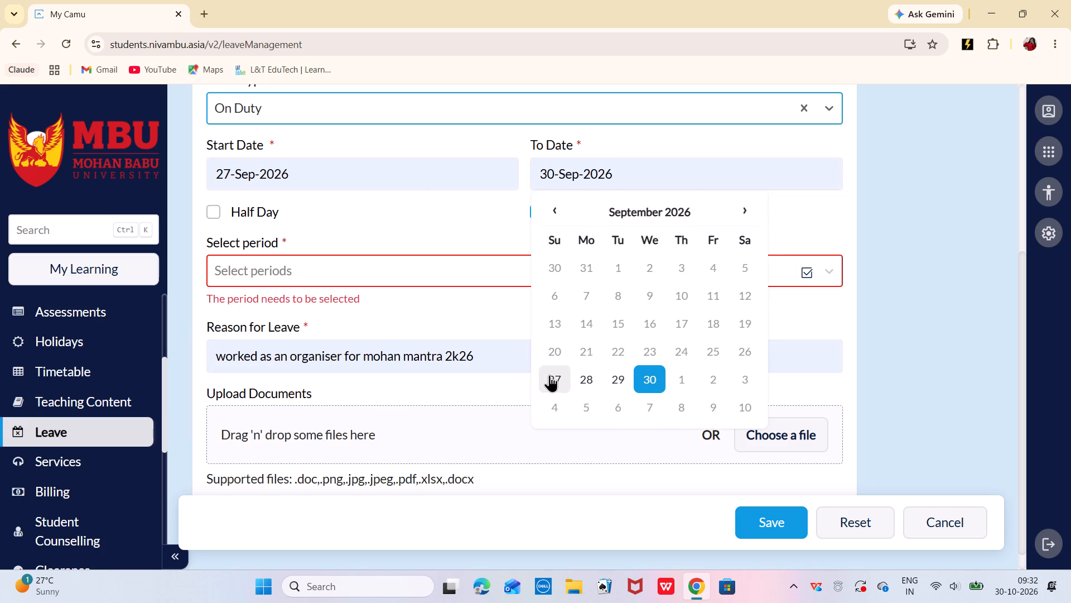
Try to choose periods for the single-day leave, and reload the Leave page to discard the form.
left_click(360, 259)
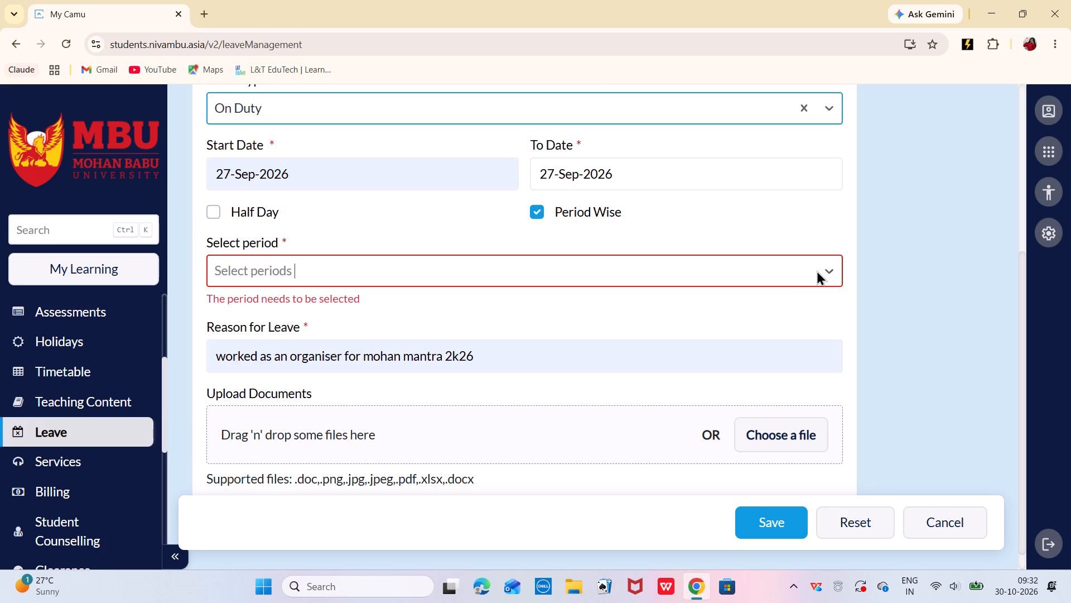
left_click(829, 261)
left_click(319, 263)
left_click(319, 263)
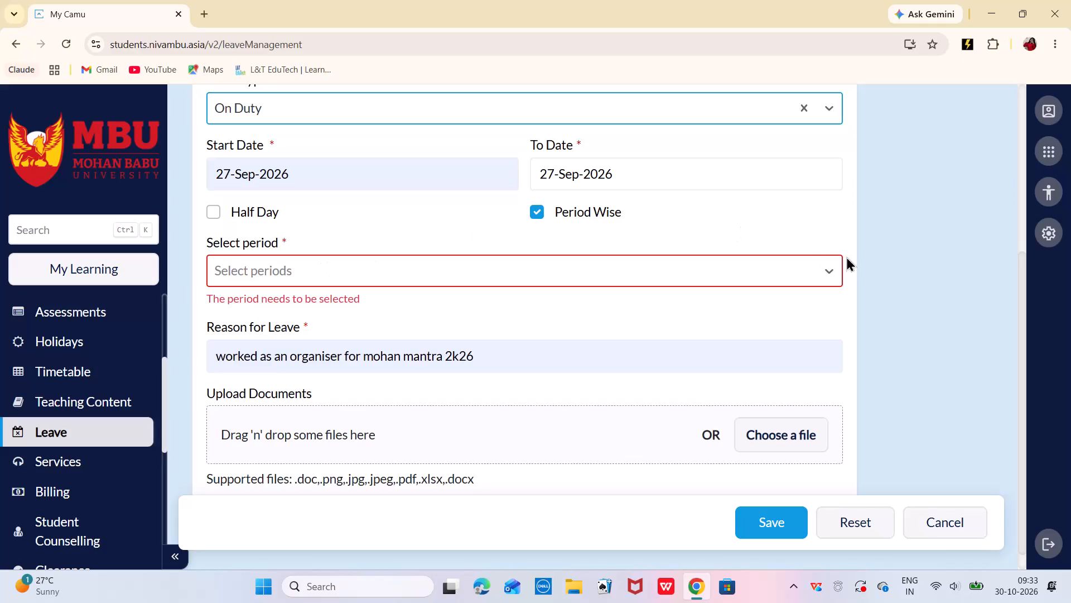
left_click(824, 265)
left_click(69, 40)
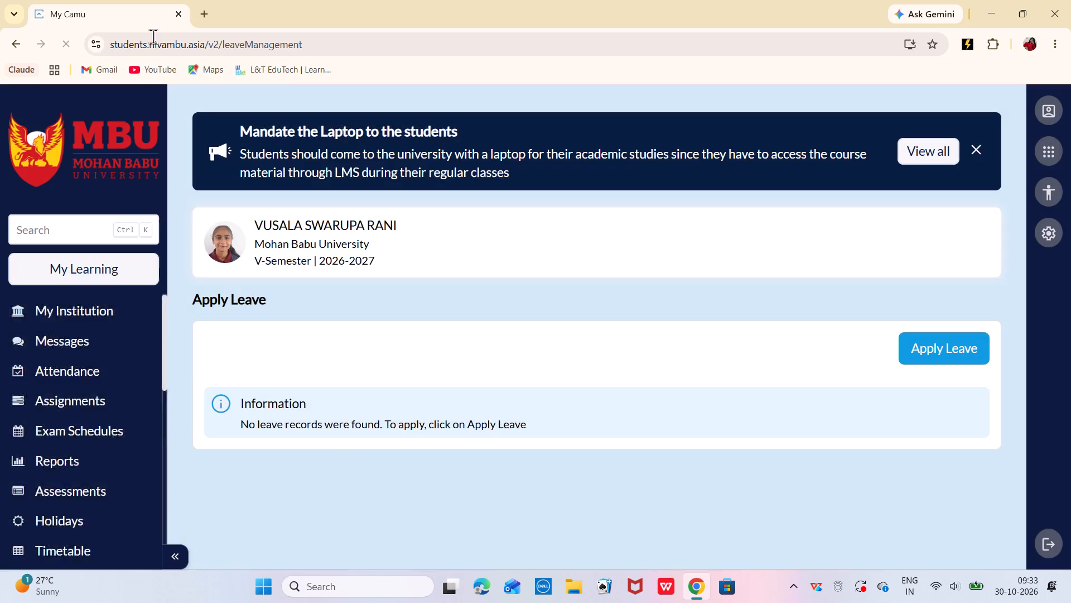
Start a new leave application and set the leave type to On Duty.
left_click(933, 355)
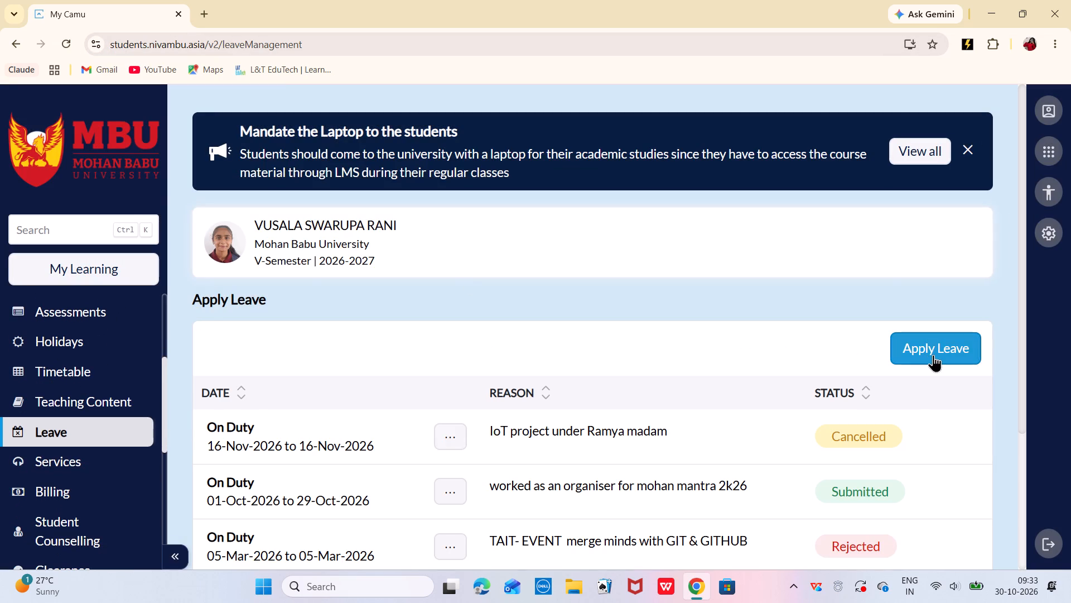
left_click(417, 350)
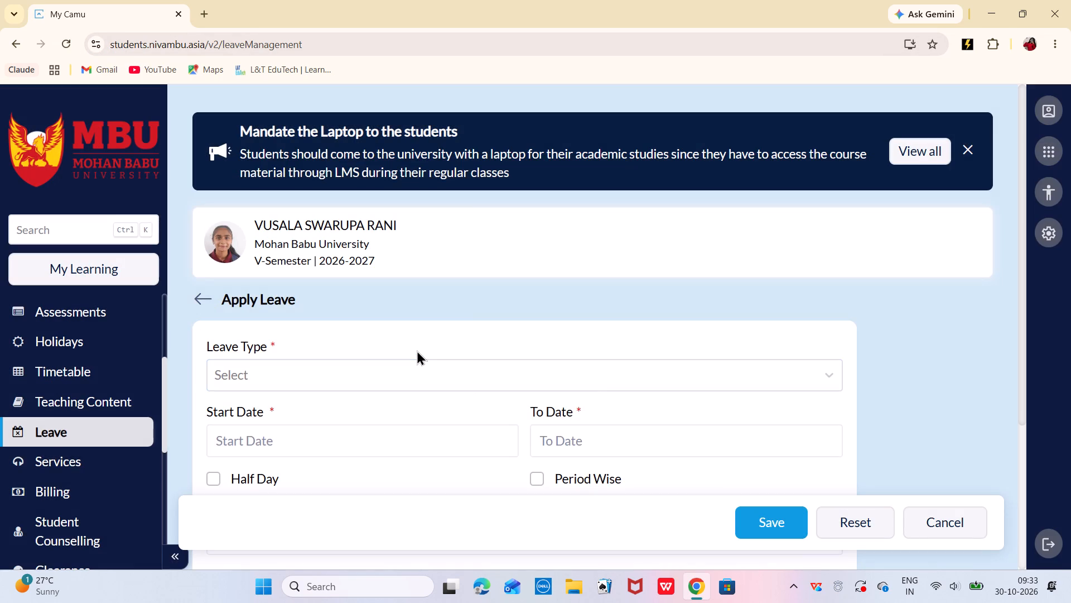
left_click(413, 372)
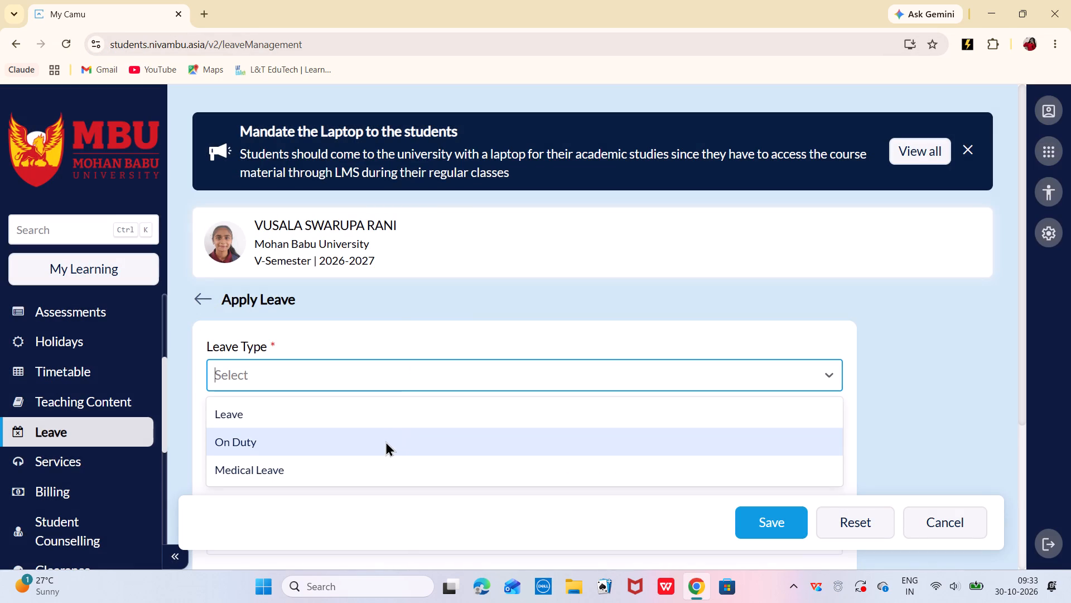
left_click(384, 443)
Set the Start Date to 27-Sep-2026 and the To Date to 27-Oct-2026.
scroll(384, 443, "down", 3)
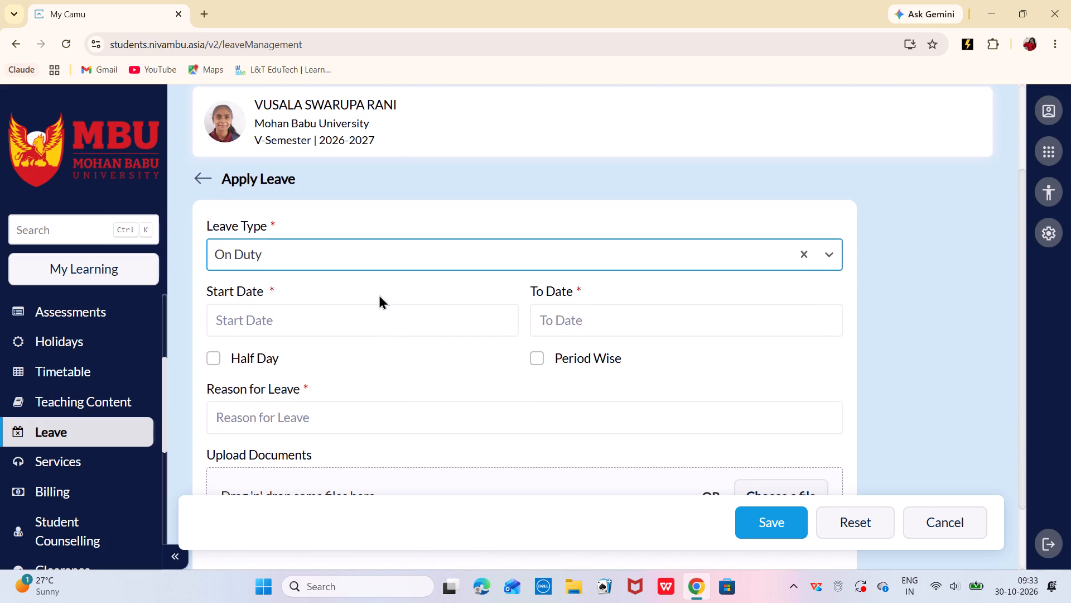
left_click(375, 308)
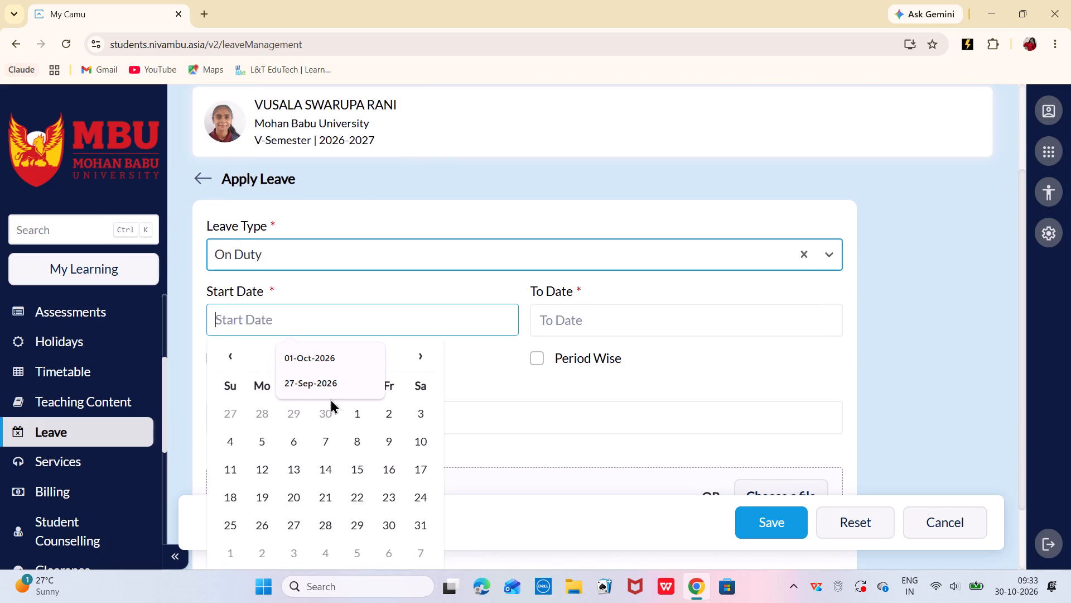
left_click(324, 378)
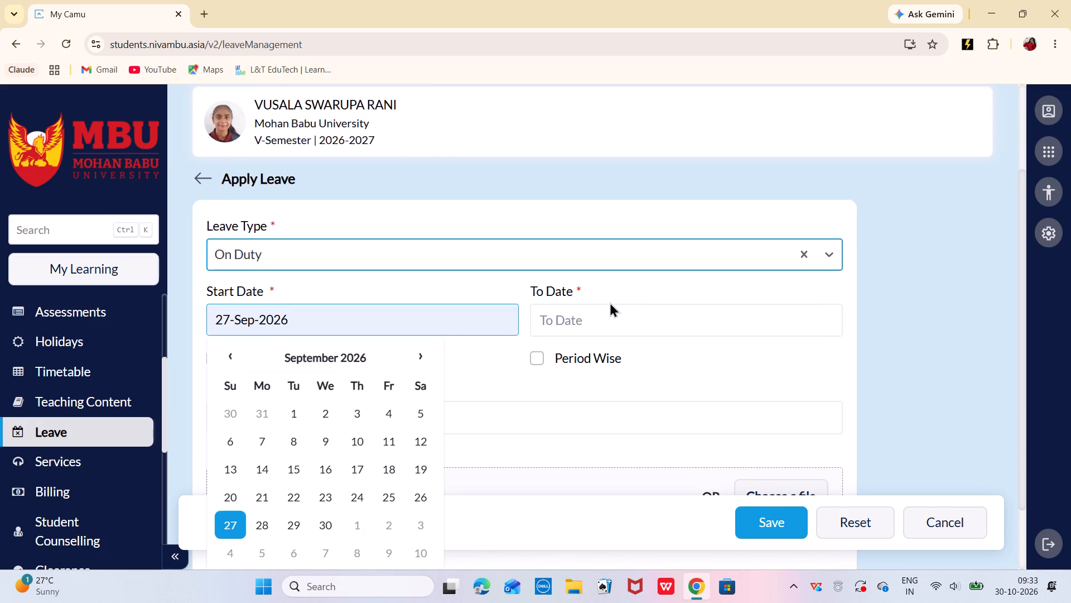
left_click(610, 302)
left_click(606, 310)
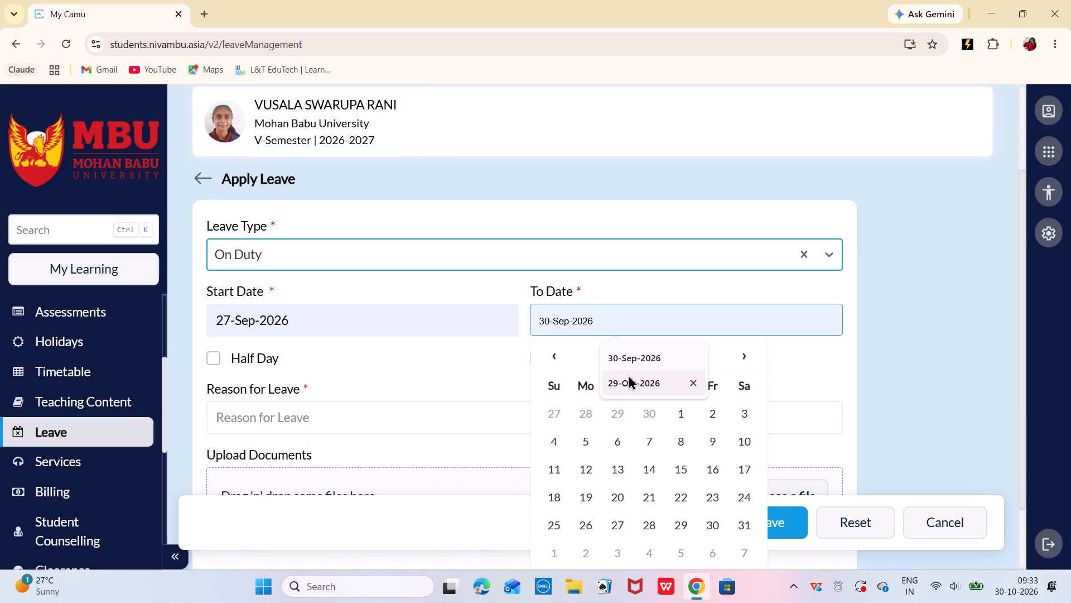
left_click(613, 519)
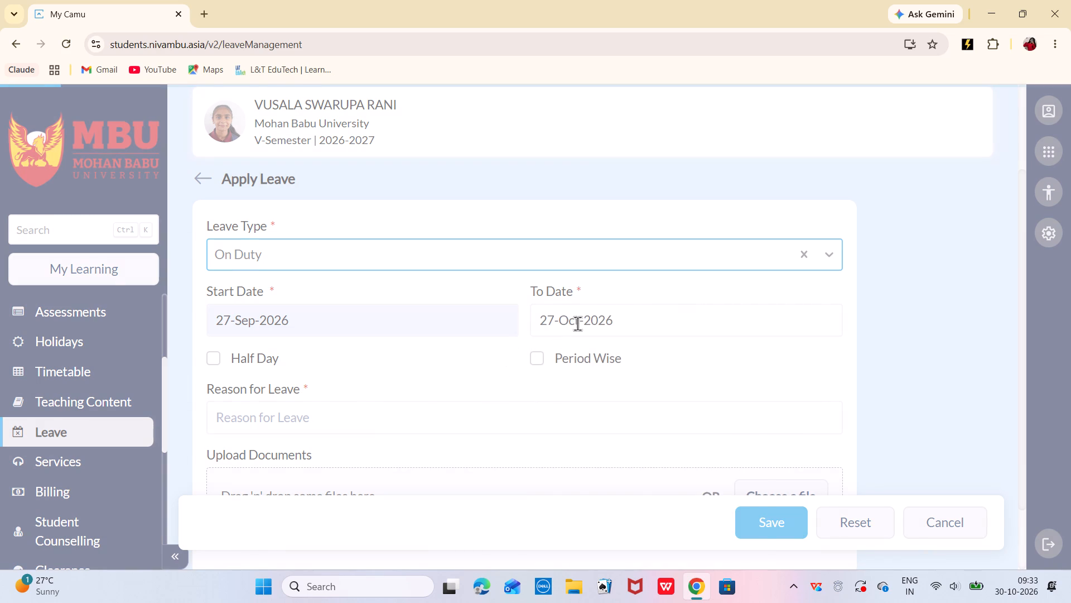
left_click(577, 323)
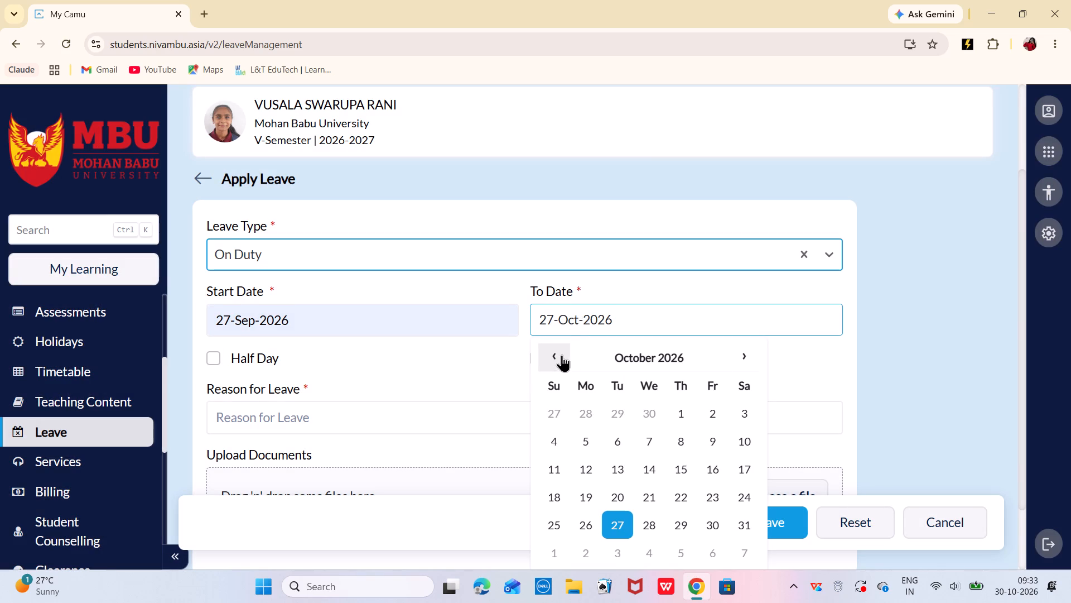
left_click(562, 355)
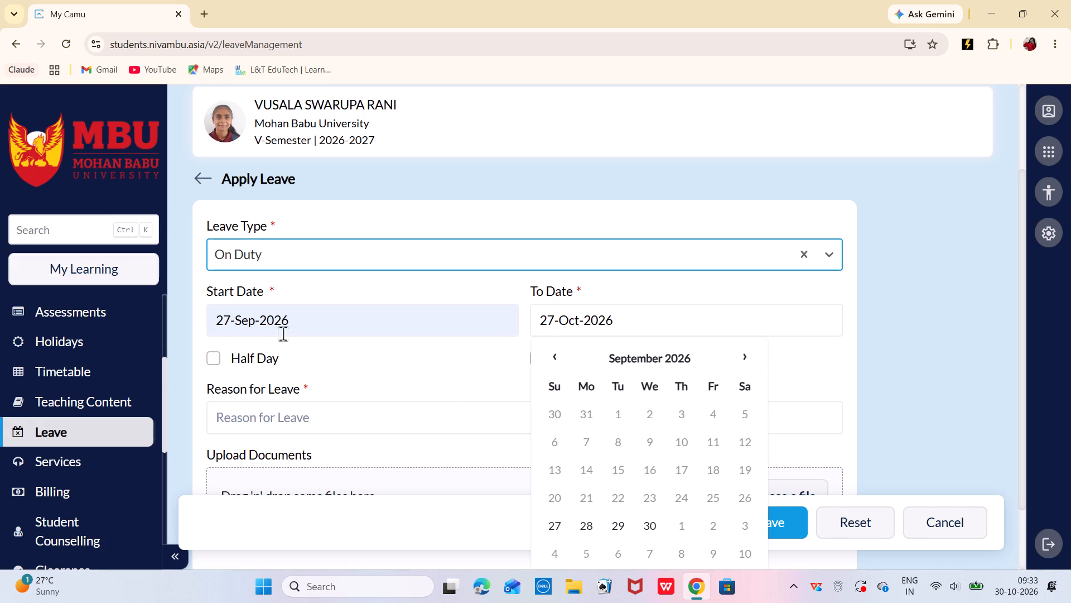
Change both the Start Date and the To Date to 28-Sep-2026.
left_click(228, 320)
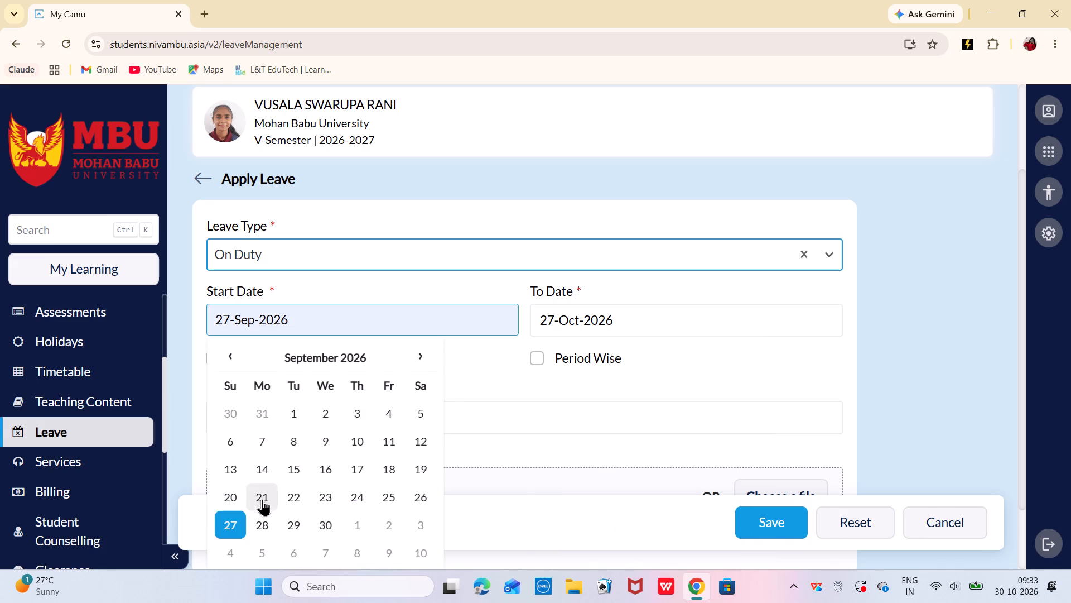
left_click(265, 525)
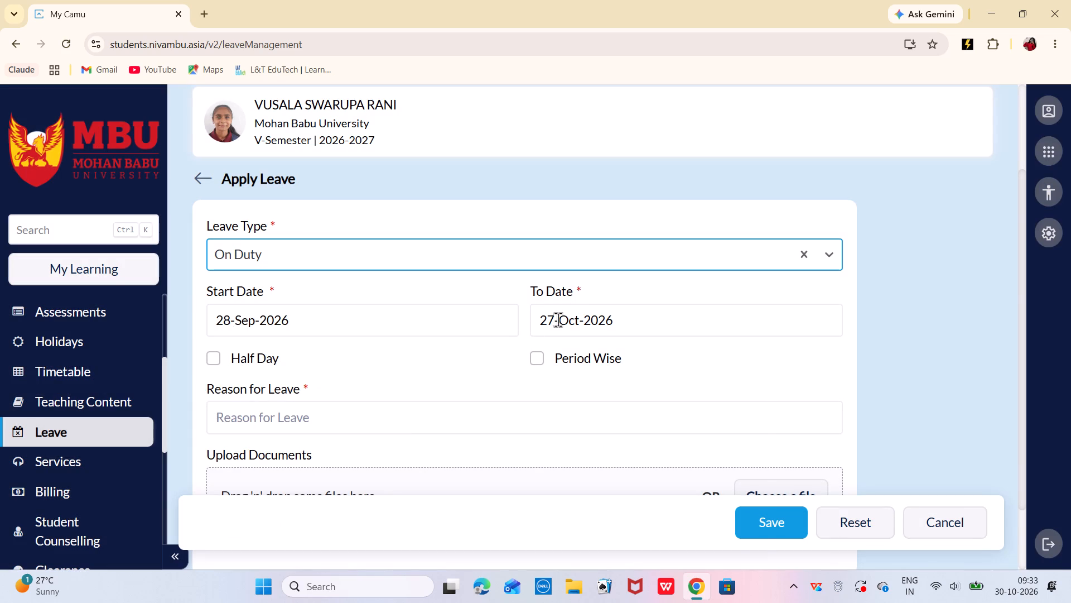
left_click(555, 319)
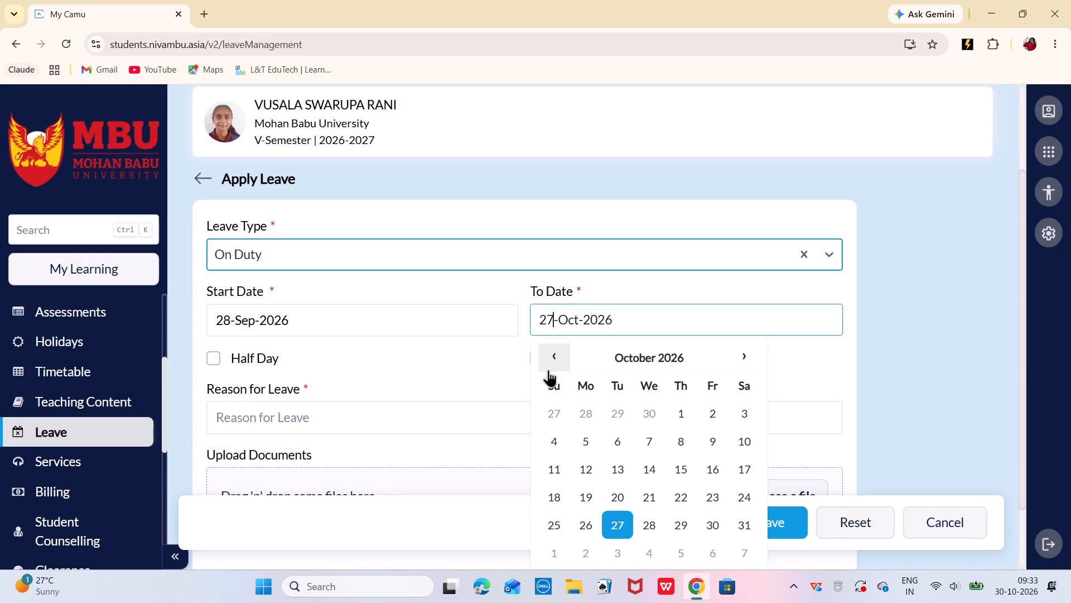
left_click(548, 367)
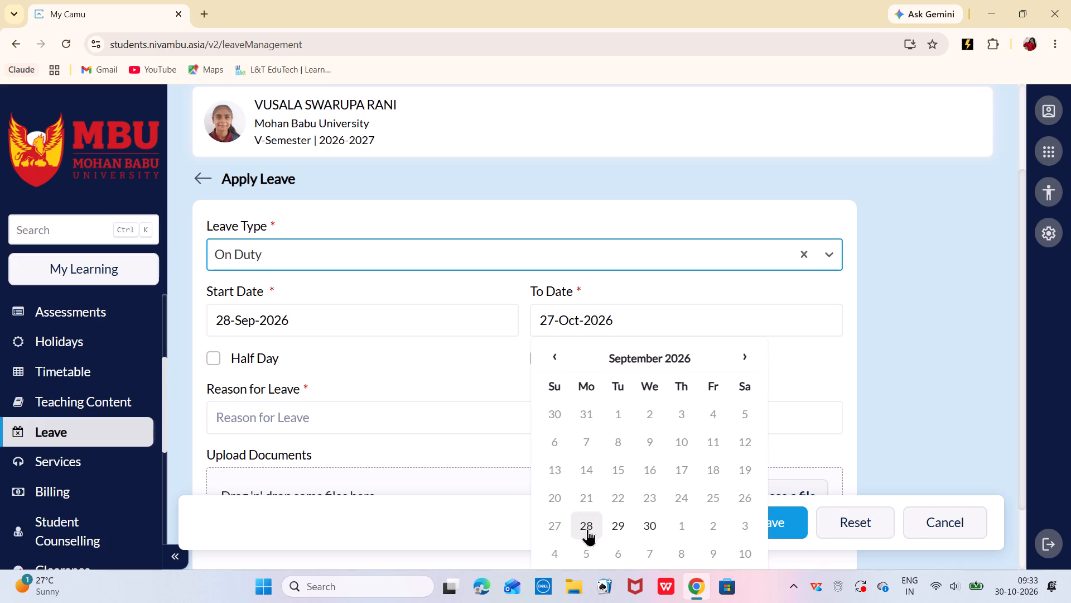
left_click(587, 529)
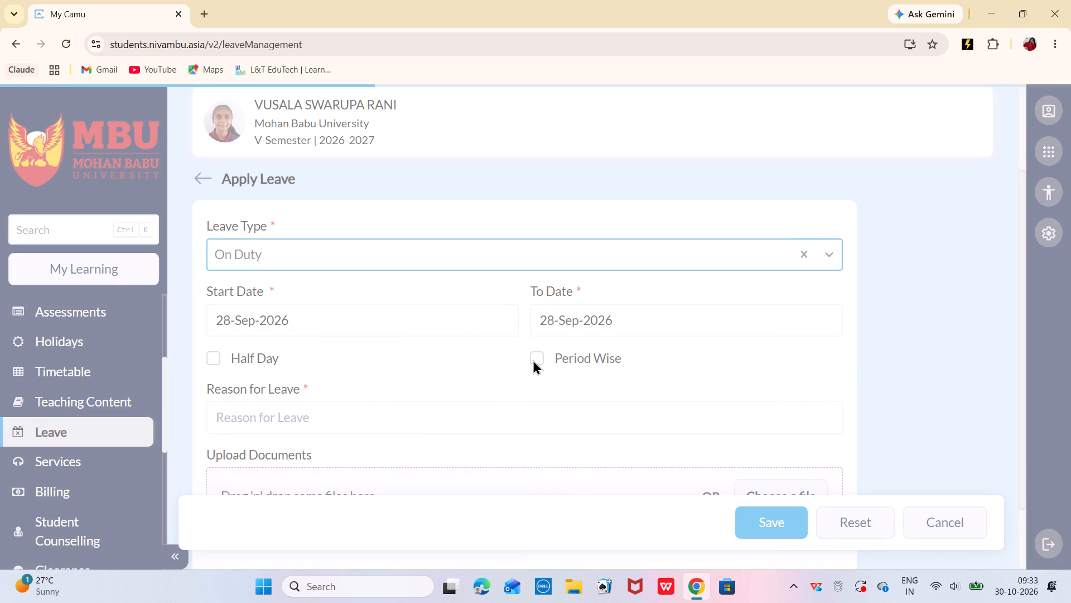
Make the leave period-wise with S2 A Periods 1, 2, 4, 5 and 6 selected, leaving out Period 3.
scroll(489, 397, "down", 1)
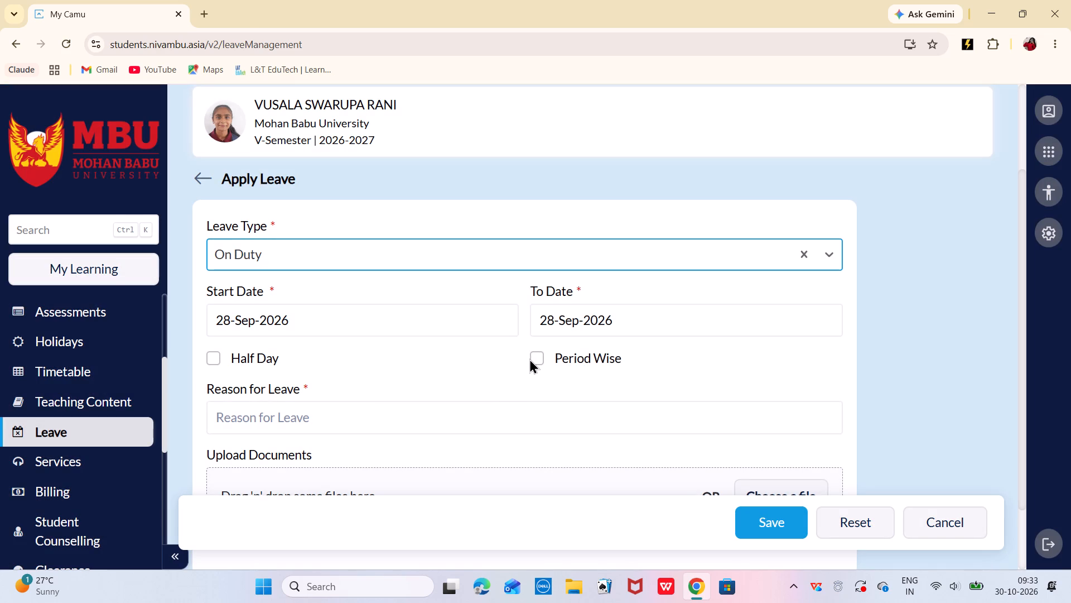
left_click(533, 355)
scroll(533, 355, "down", 2)
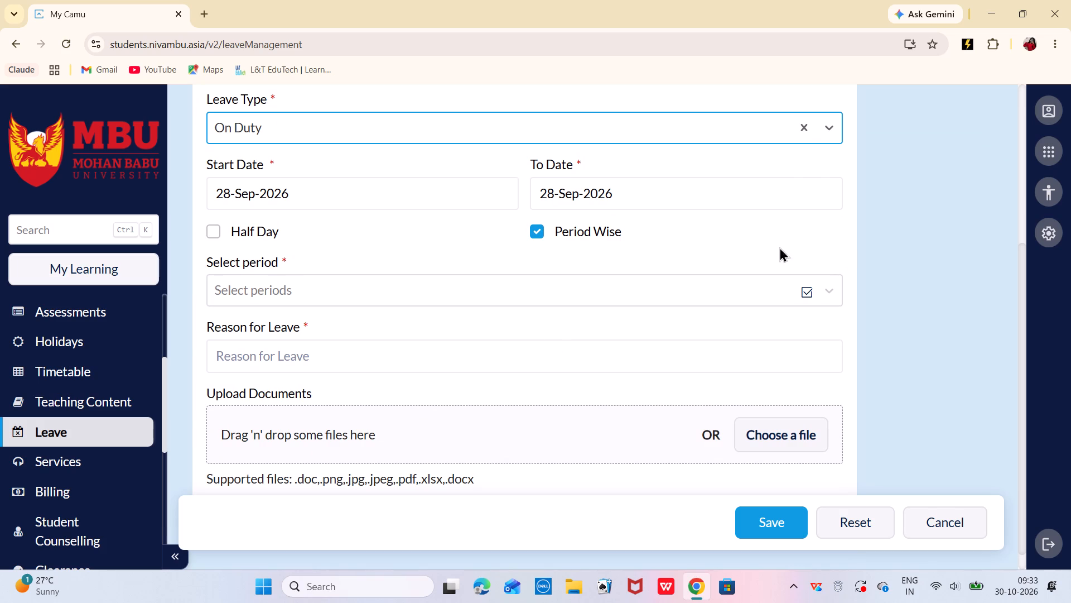
left_click(833, 293)
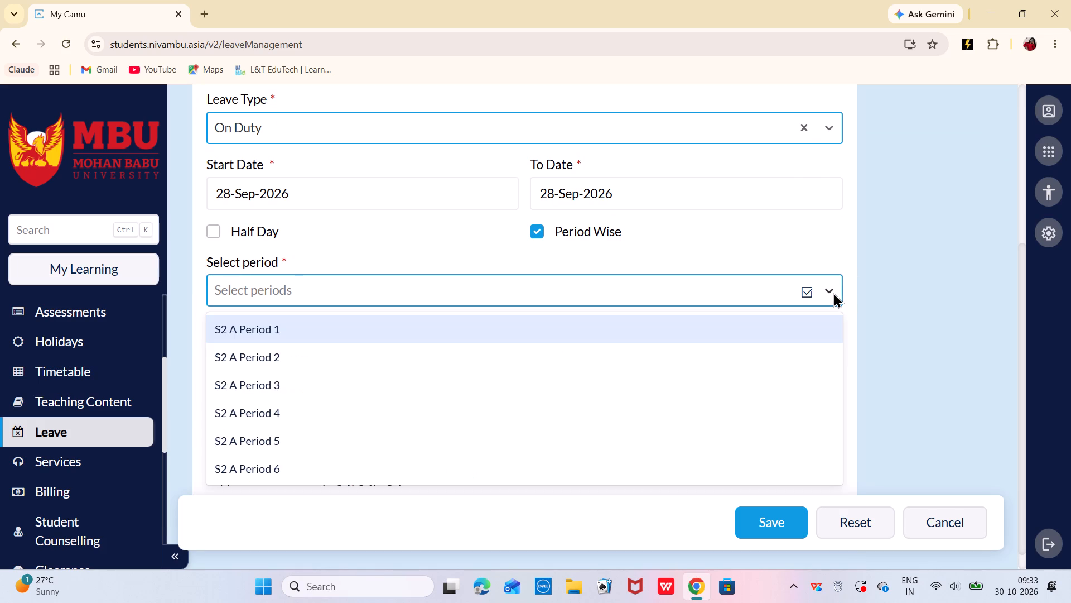
left_click(436, 333)
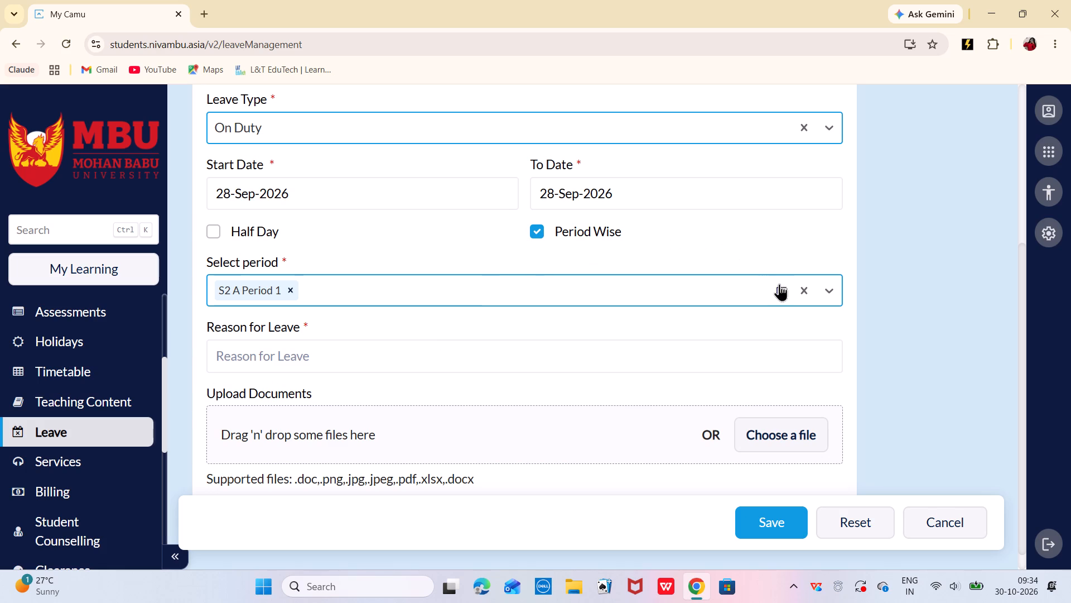
left_click(824, 291)
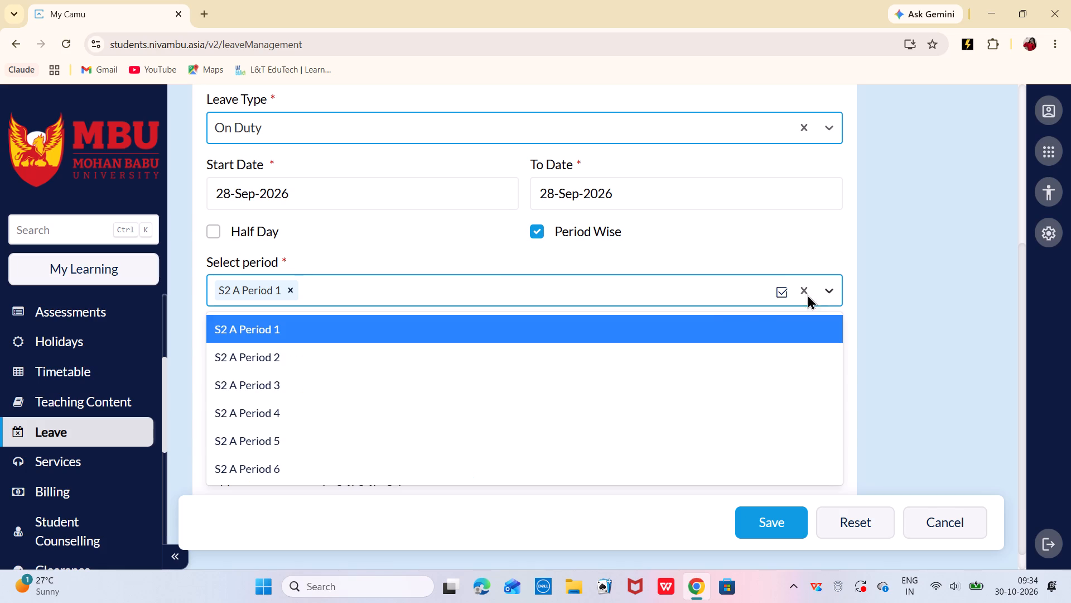
left_click(466, 354)
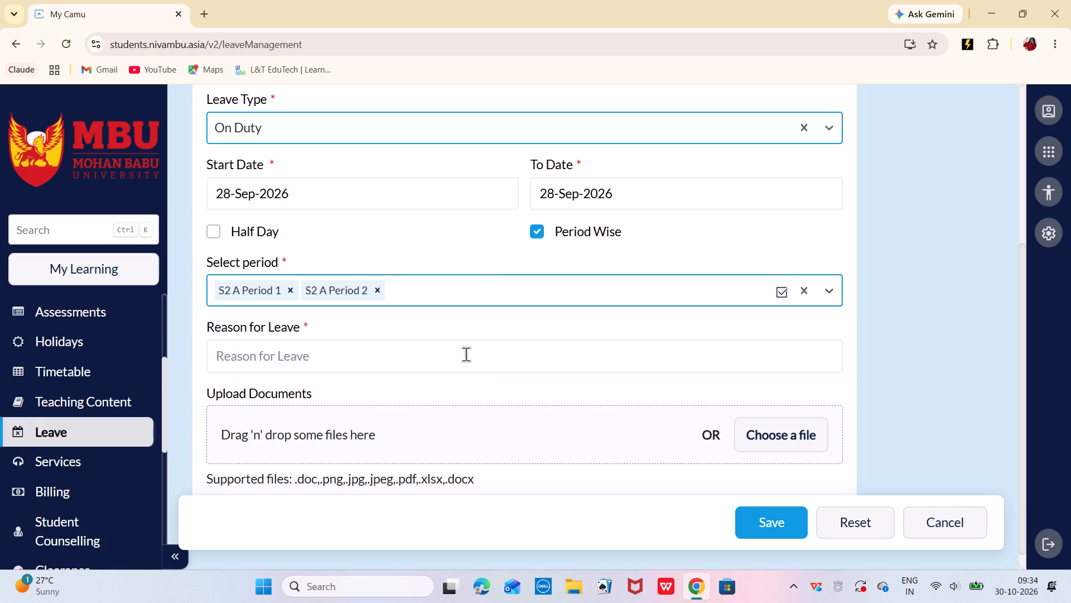
left_click(787, 283)
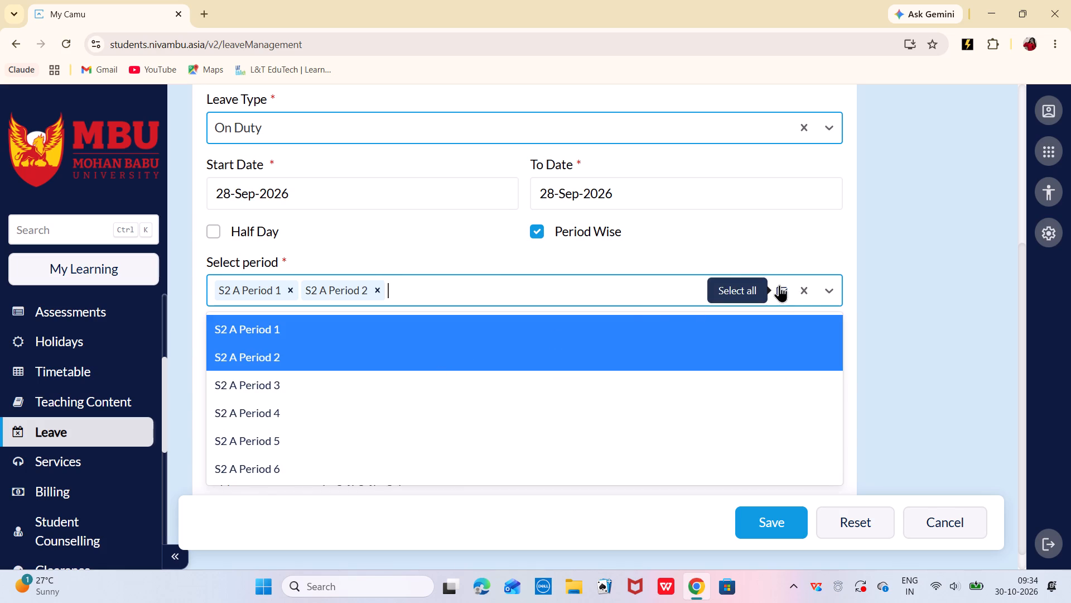
left_click(779, 285)
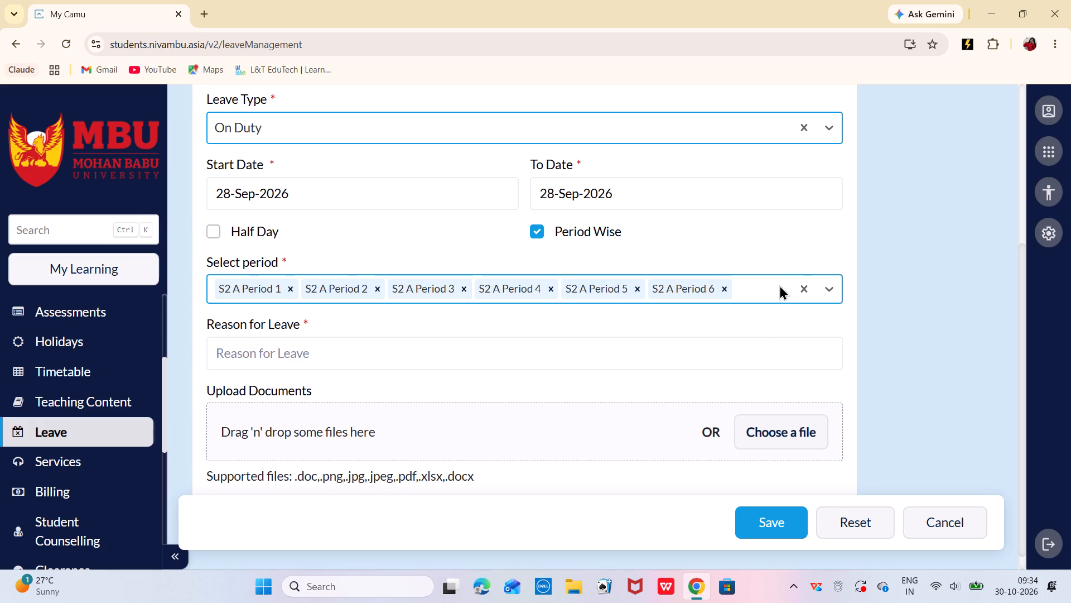
left_click(462, 289)
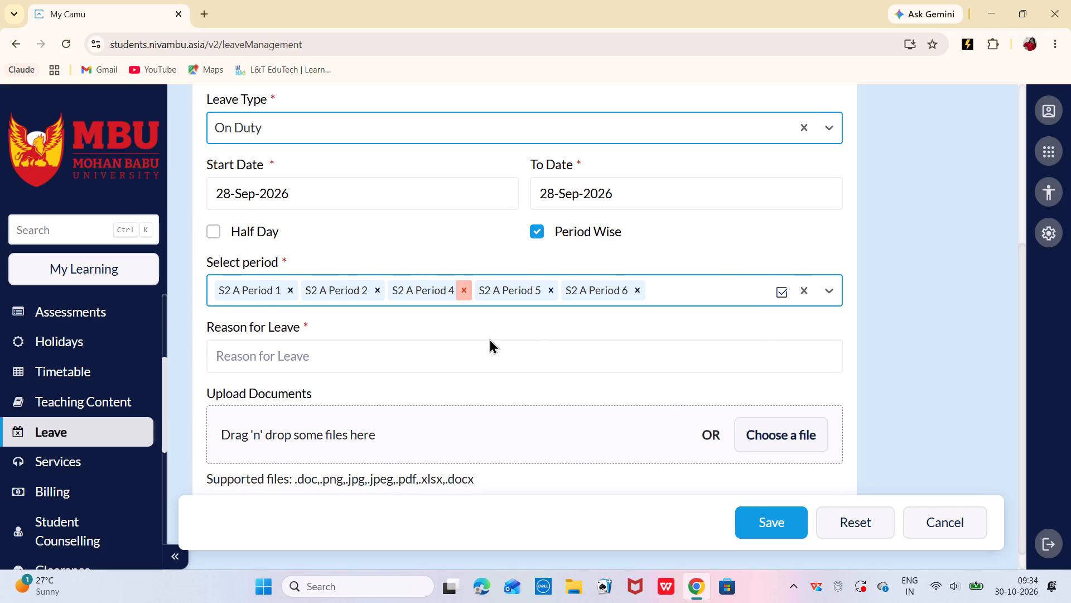
Fill in the reason for leave as "worked as an organiser for mohan mantra 2k26".
left_click(467, 342)
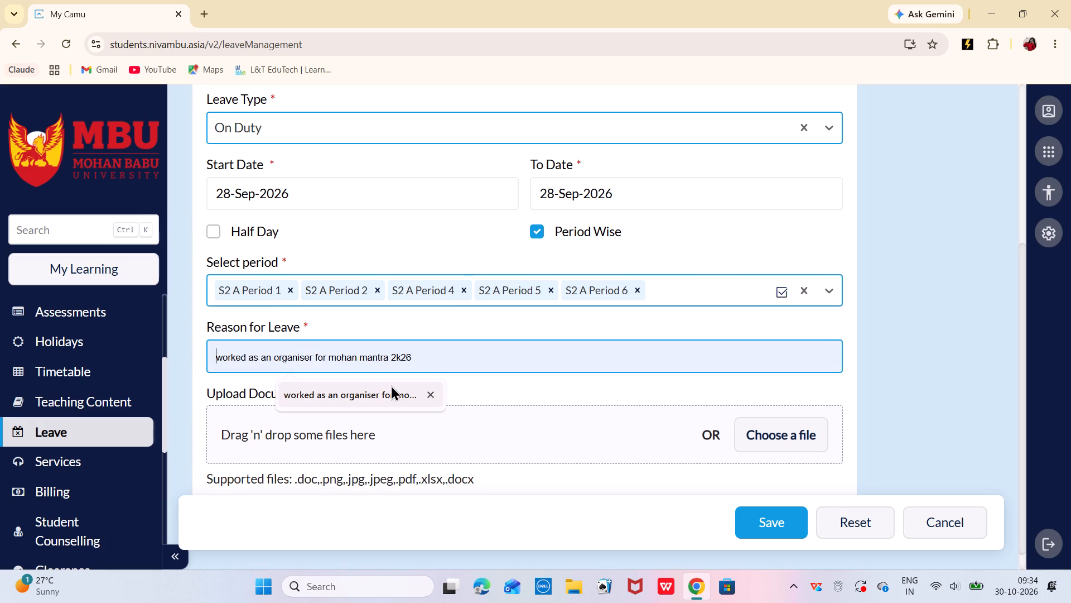
left_click(391, 385)
Attach the "mohan mantra" image from Downloads as the supporting document and try to save the application.
scroll(391, 385, "down", 2)
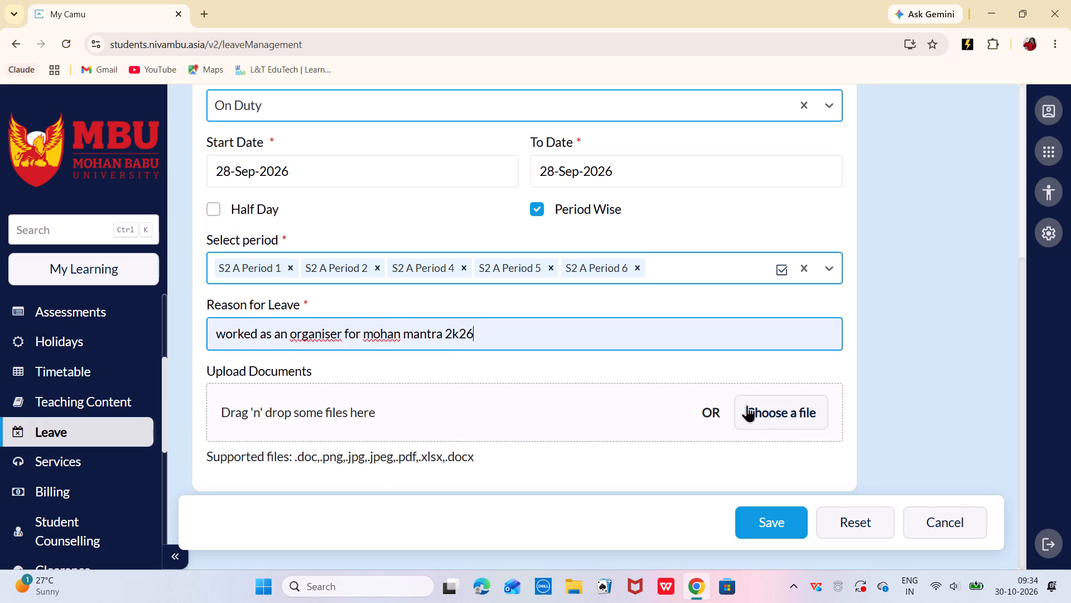
left_click(785, 419)
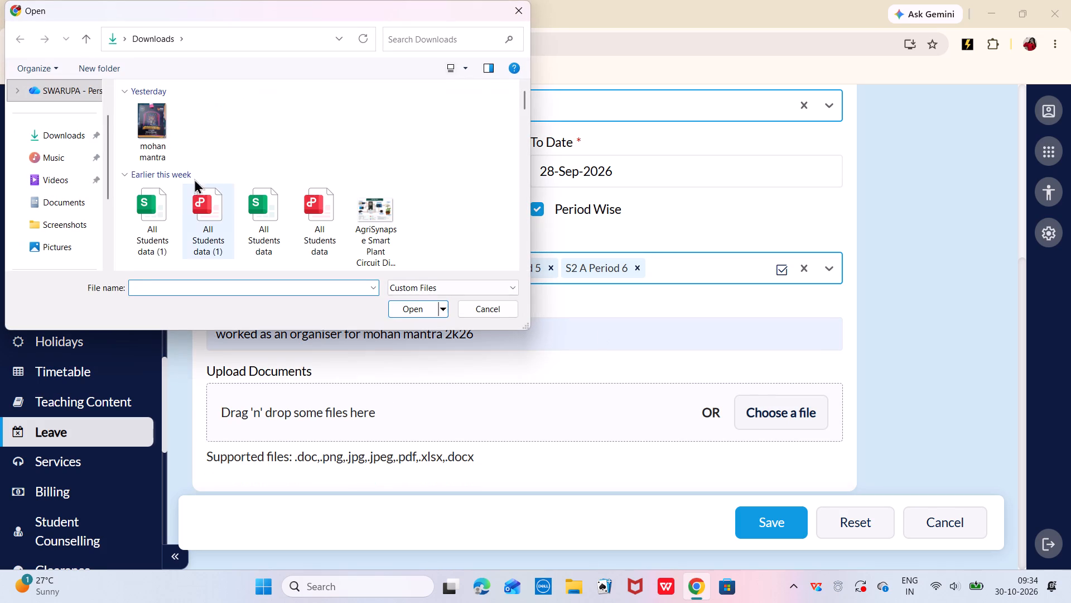
double_click(149, 124)
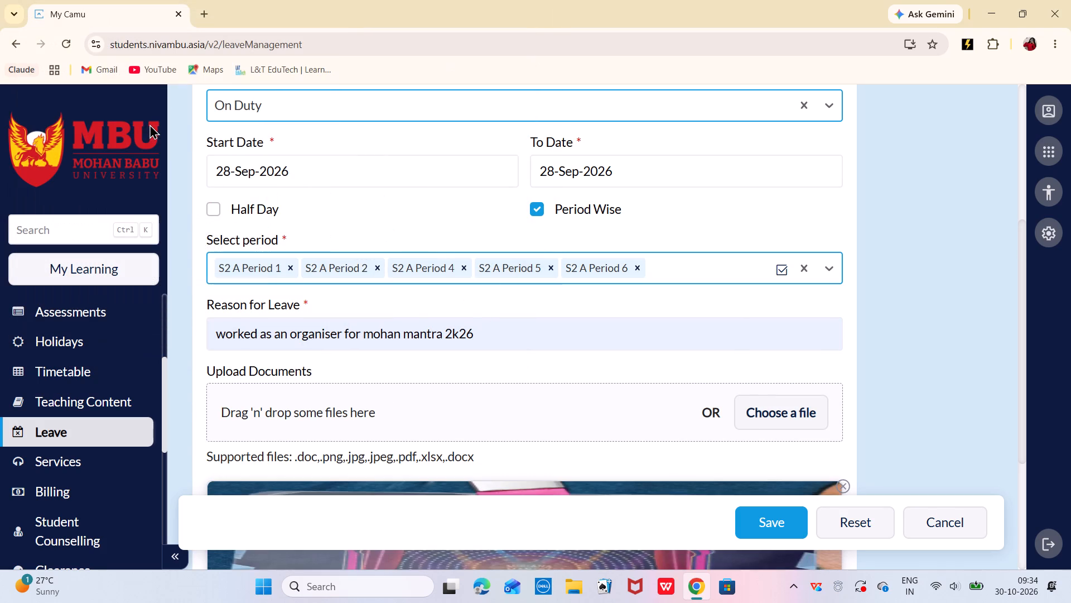
scroll(402, 395, "down", 2)
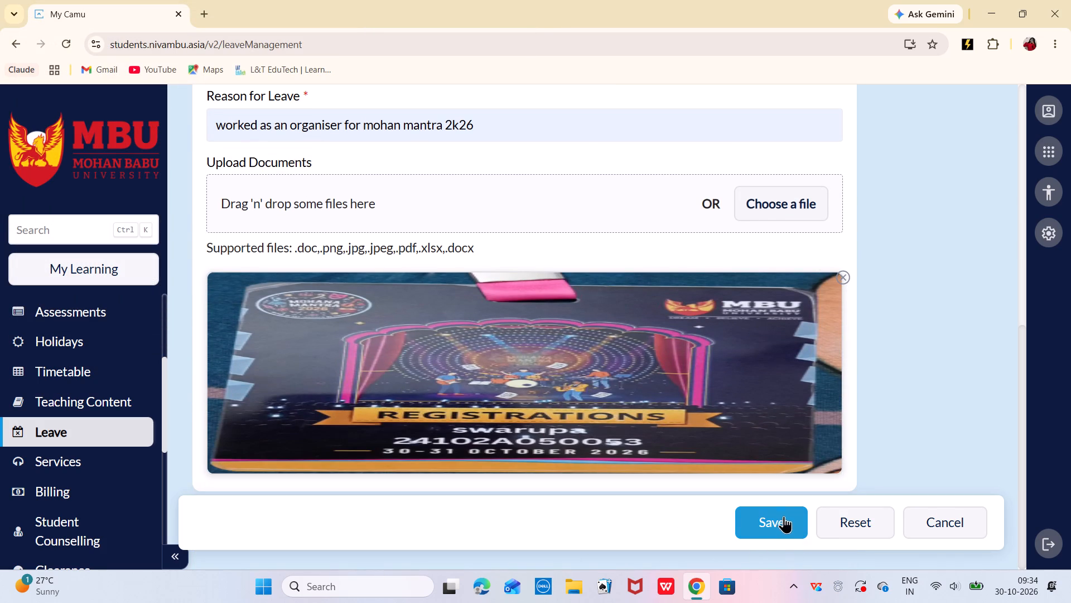
left_click(782, 513)
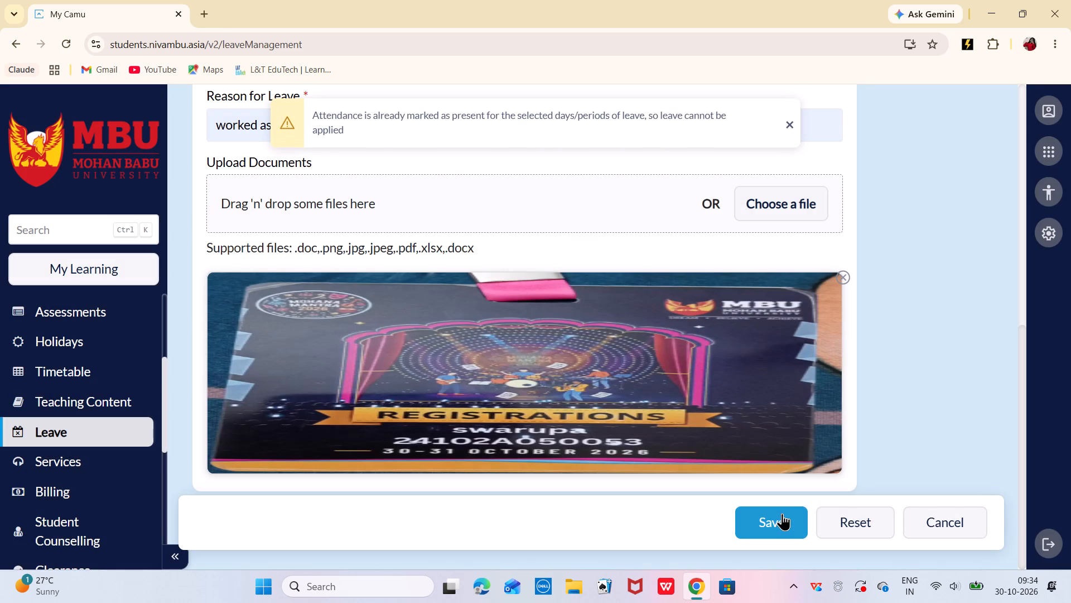
scroll(782, 513, "up", 2)
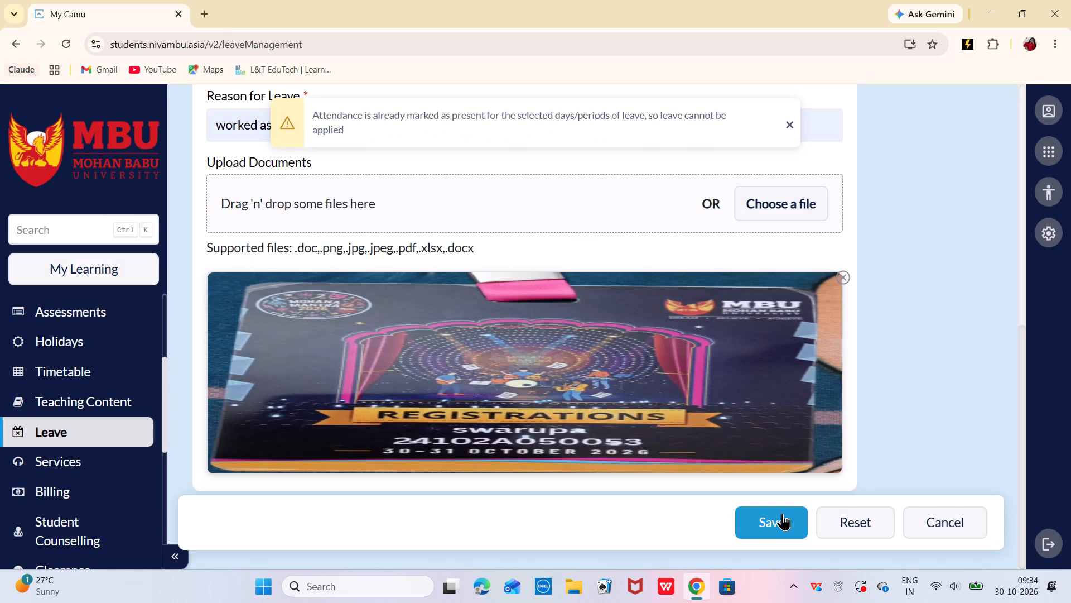
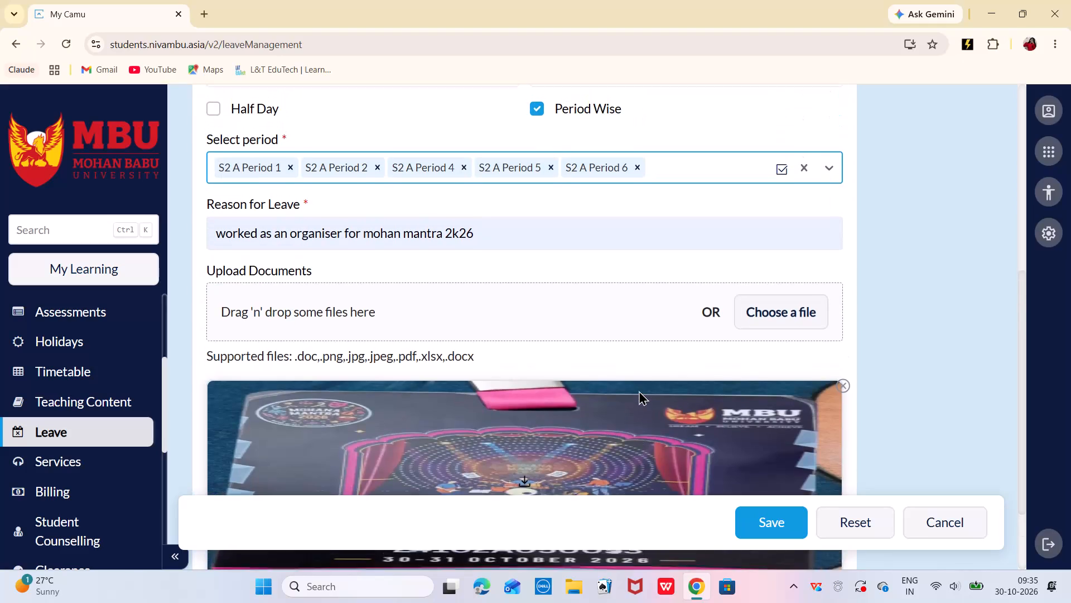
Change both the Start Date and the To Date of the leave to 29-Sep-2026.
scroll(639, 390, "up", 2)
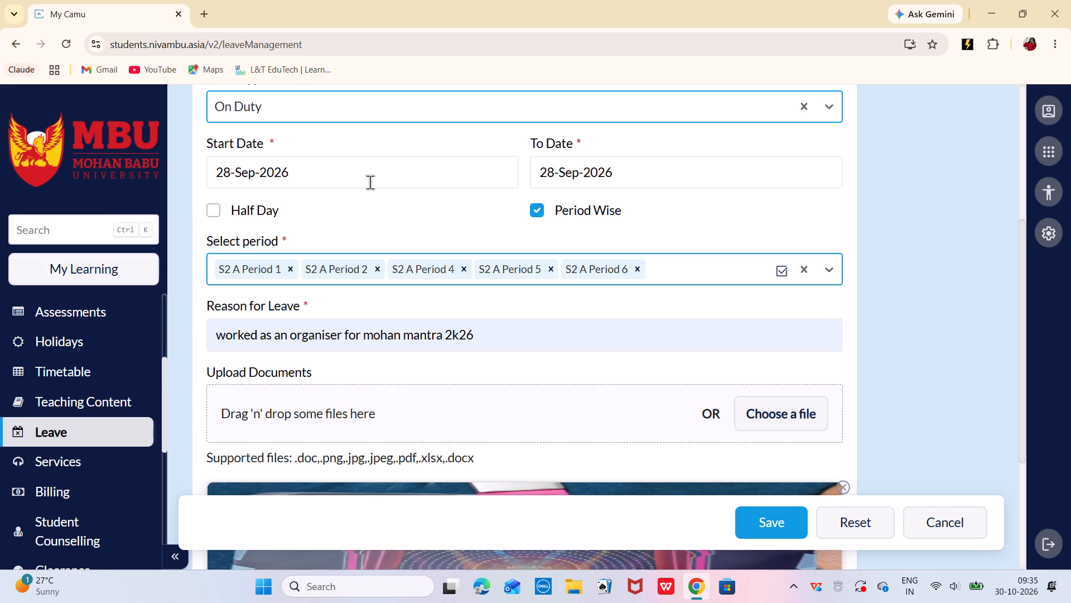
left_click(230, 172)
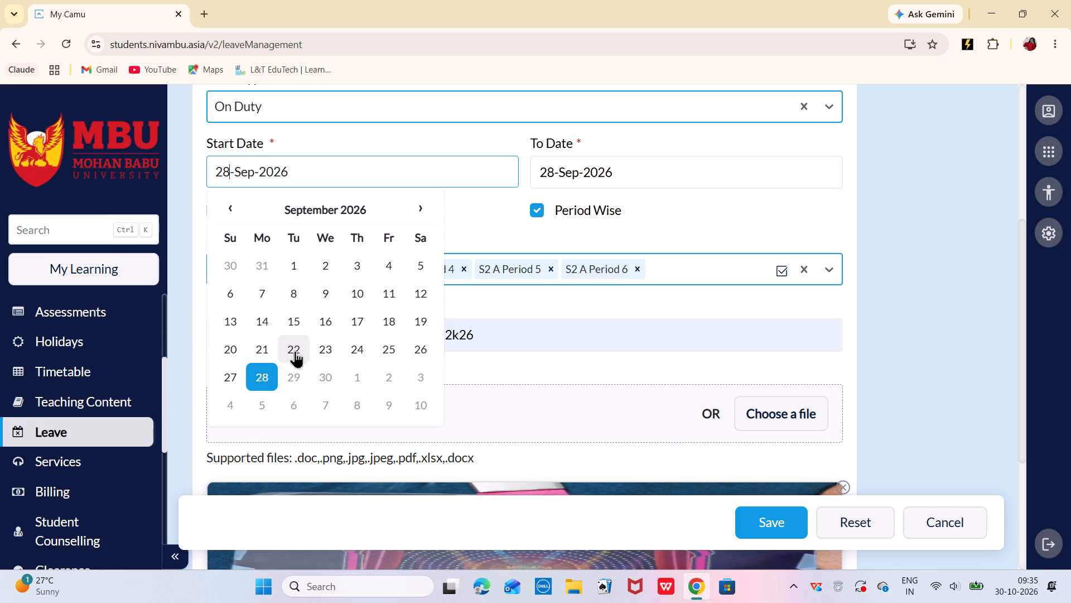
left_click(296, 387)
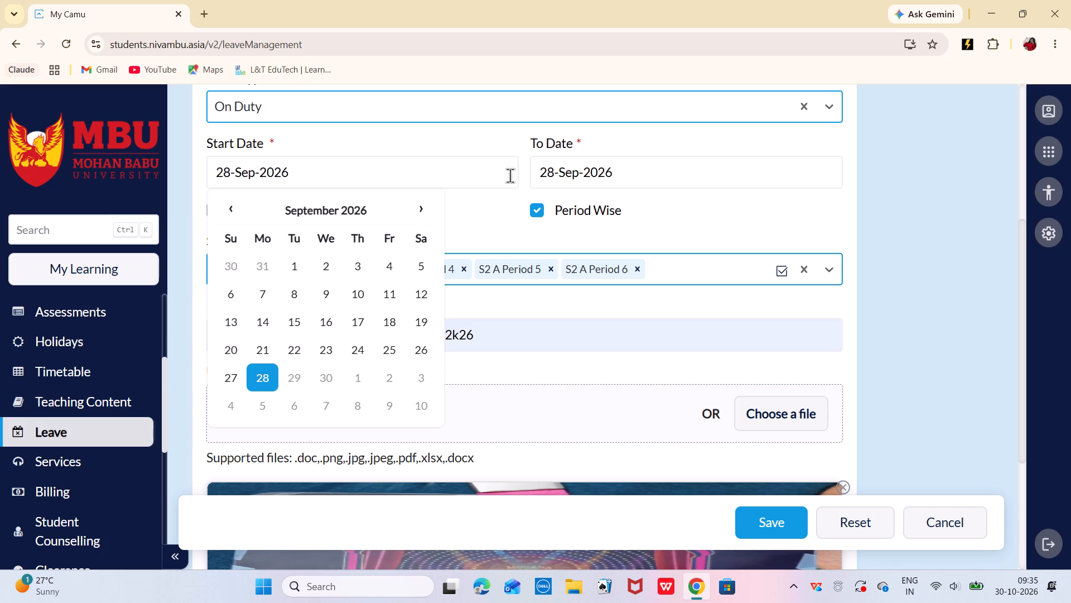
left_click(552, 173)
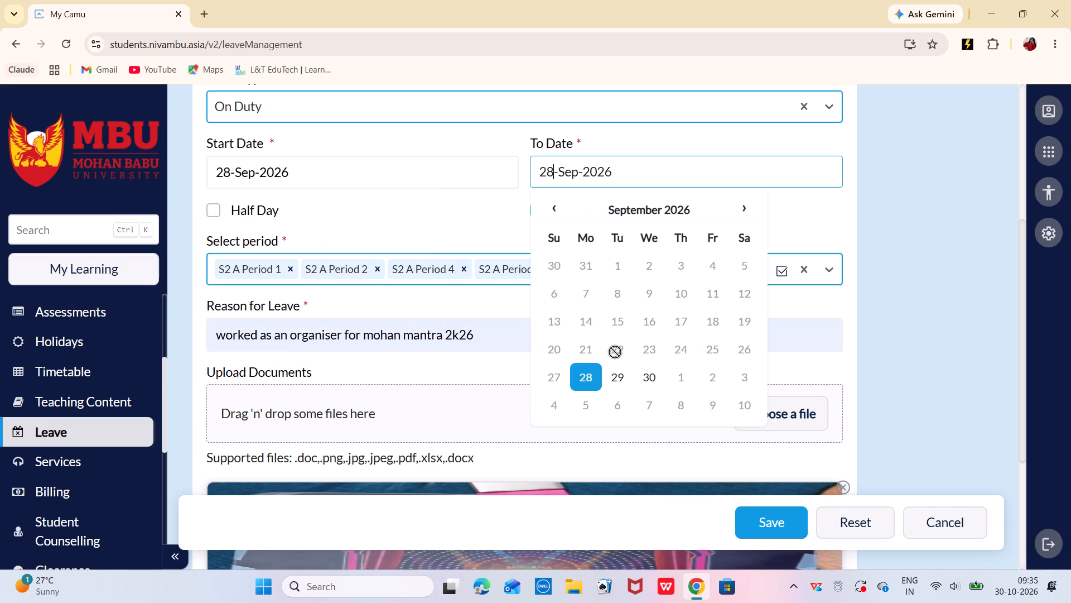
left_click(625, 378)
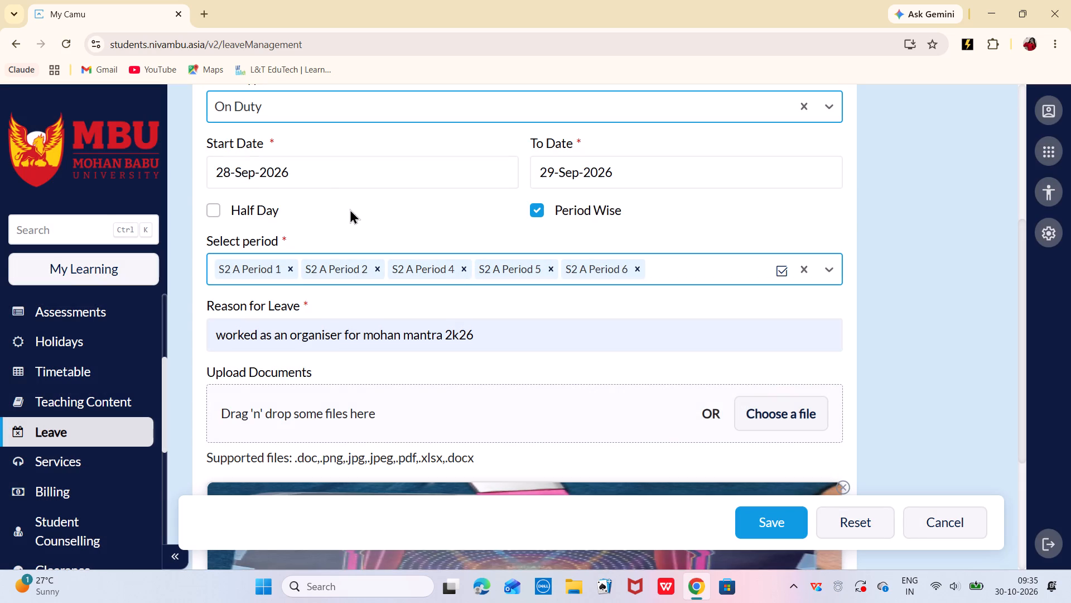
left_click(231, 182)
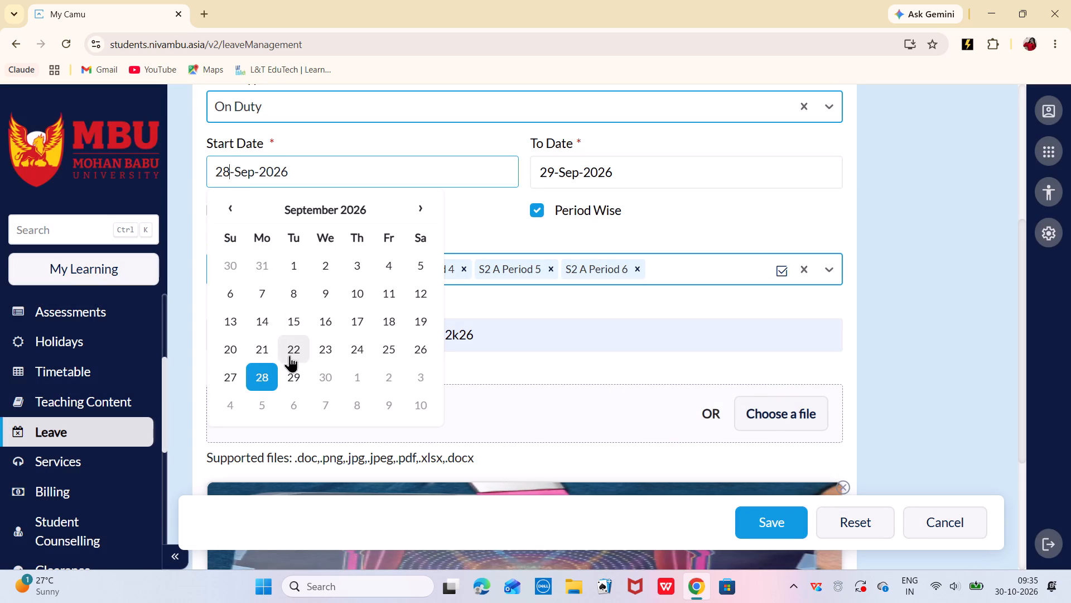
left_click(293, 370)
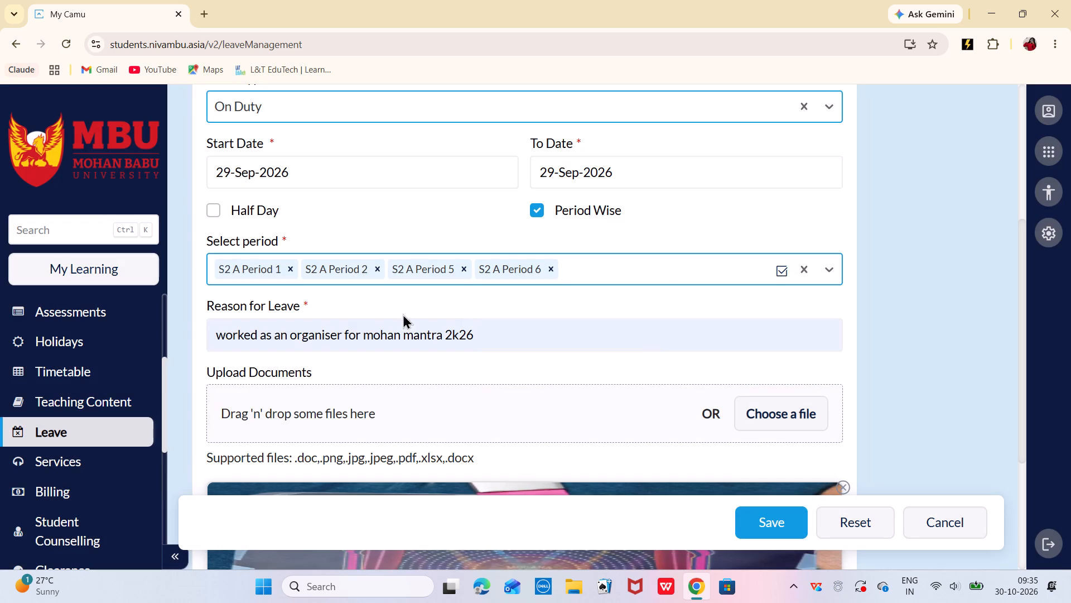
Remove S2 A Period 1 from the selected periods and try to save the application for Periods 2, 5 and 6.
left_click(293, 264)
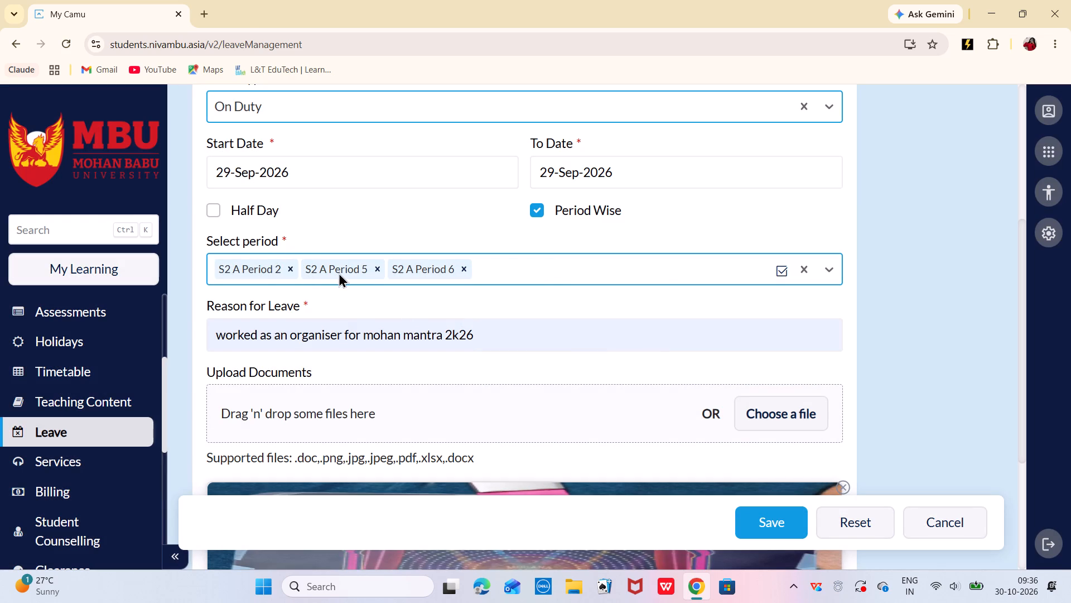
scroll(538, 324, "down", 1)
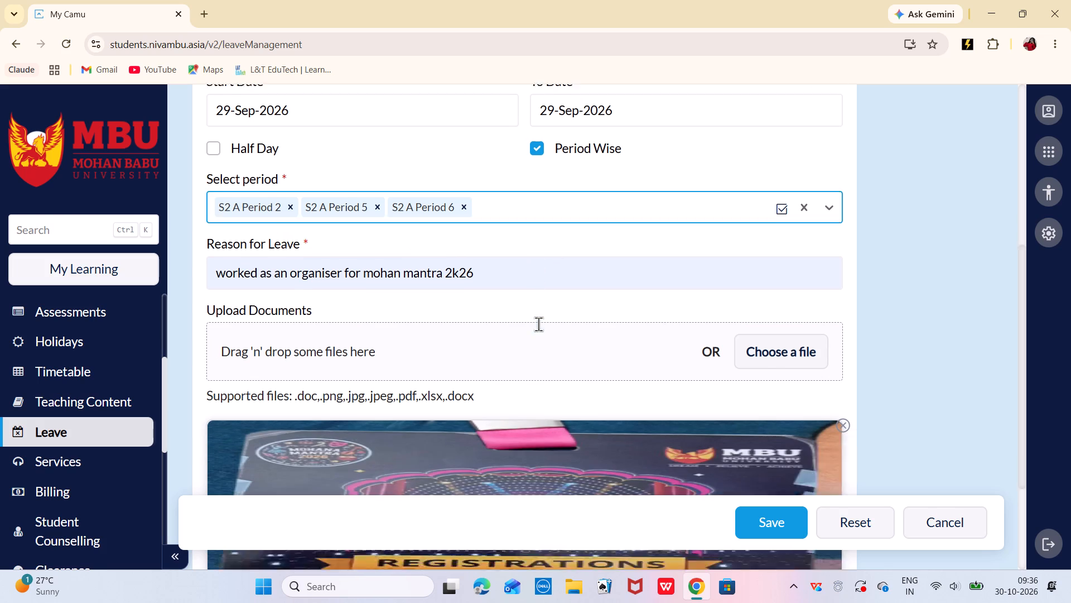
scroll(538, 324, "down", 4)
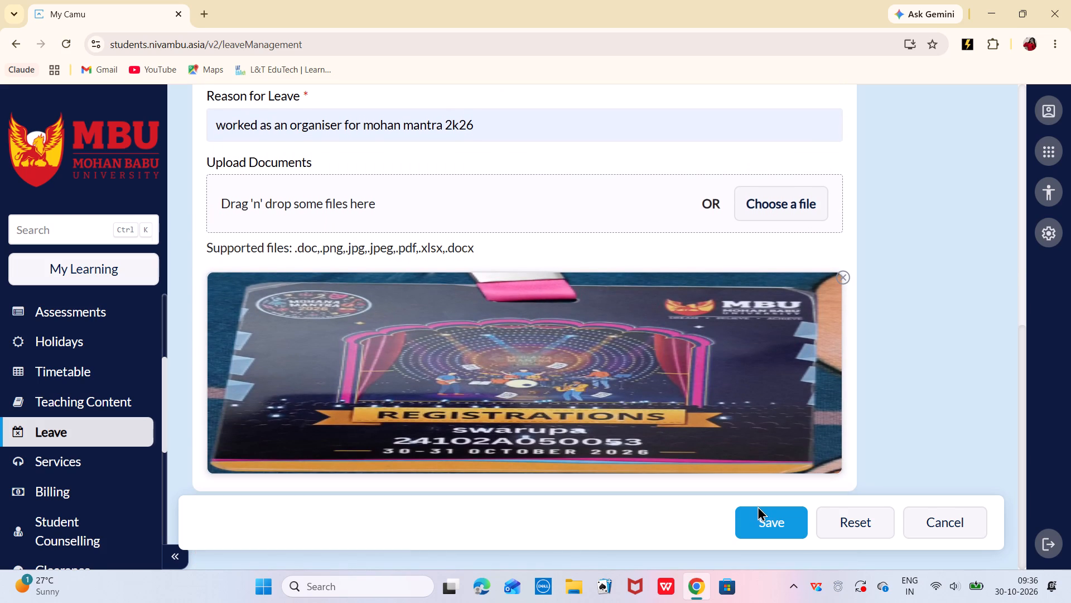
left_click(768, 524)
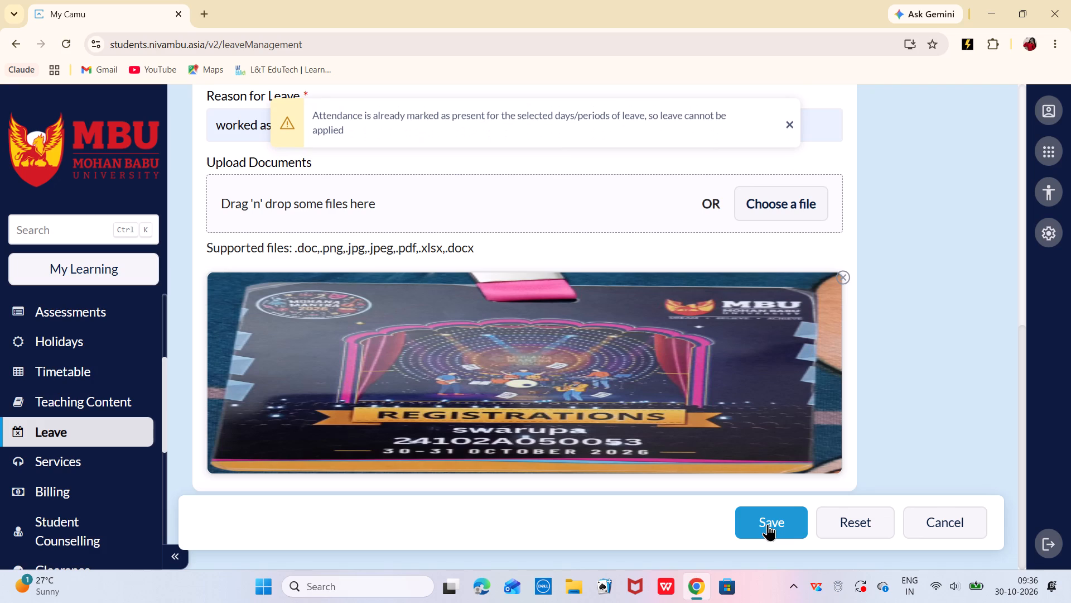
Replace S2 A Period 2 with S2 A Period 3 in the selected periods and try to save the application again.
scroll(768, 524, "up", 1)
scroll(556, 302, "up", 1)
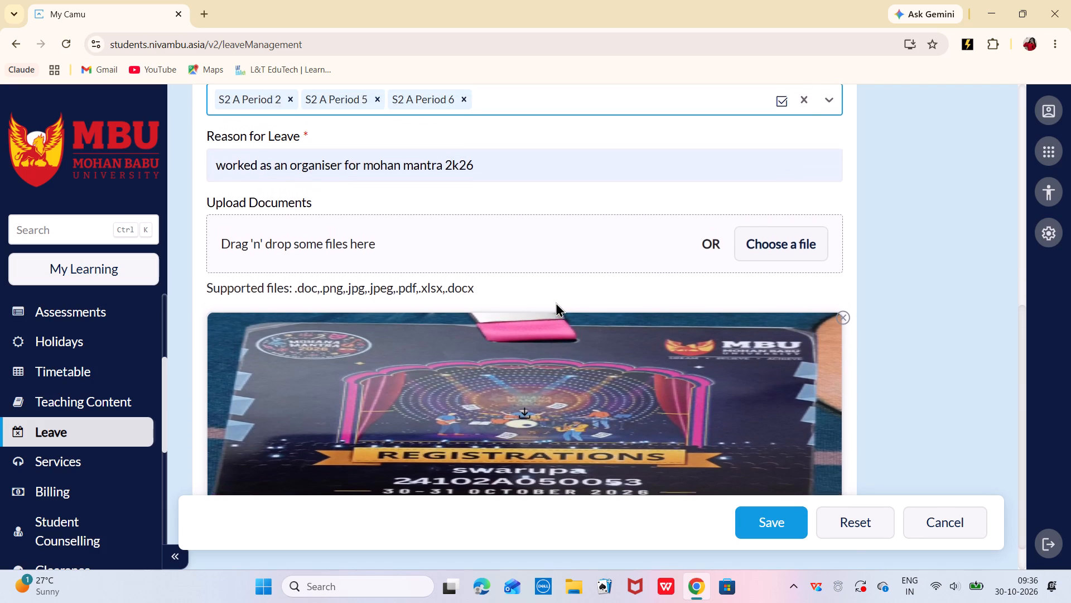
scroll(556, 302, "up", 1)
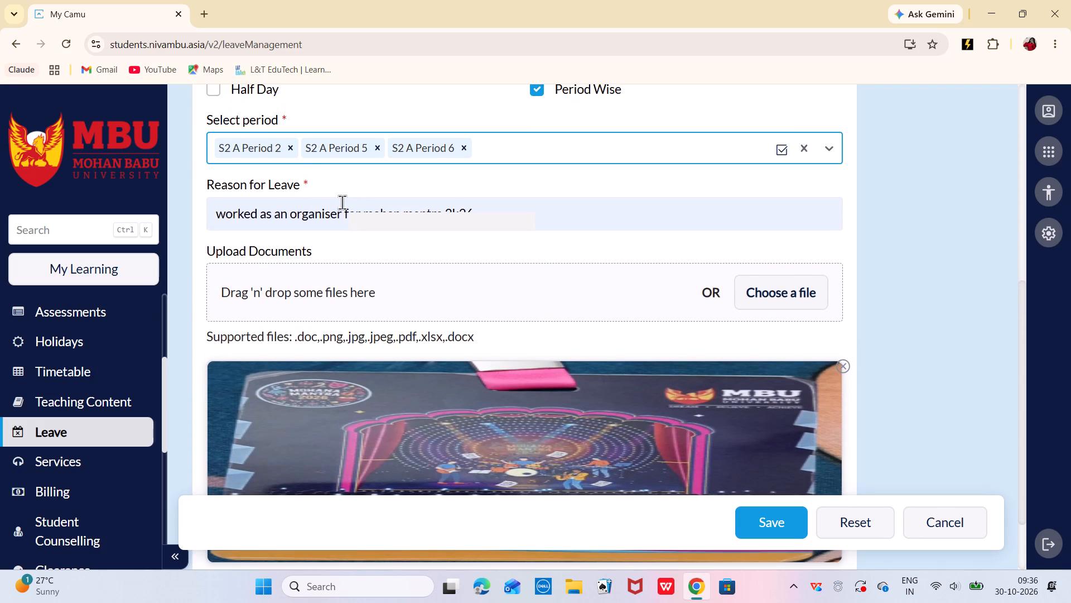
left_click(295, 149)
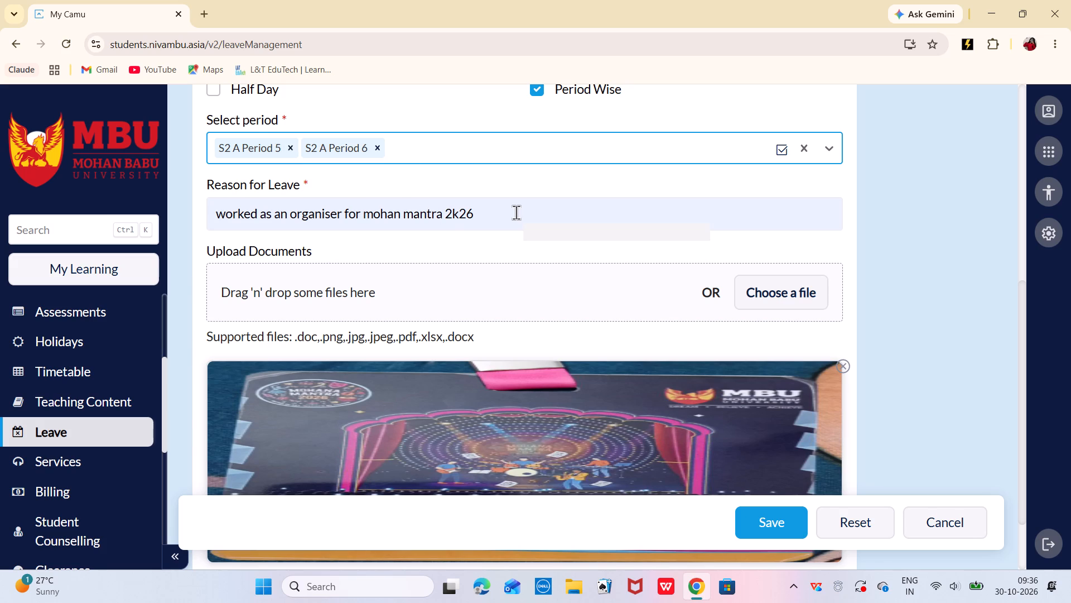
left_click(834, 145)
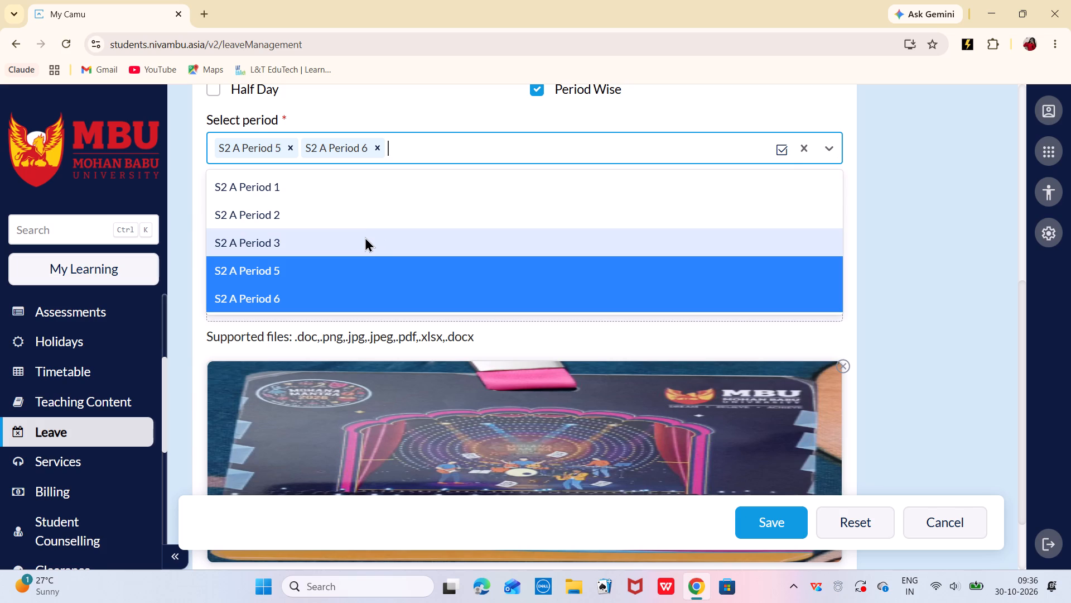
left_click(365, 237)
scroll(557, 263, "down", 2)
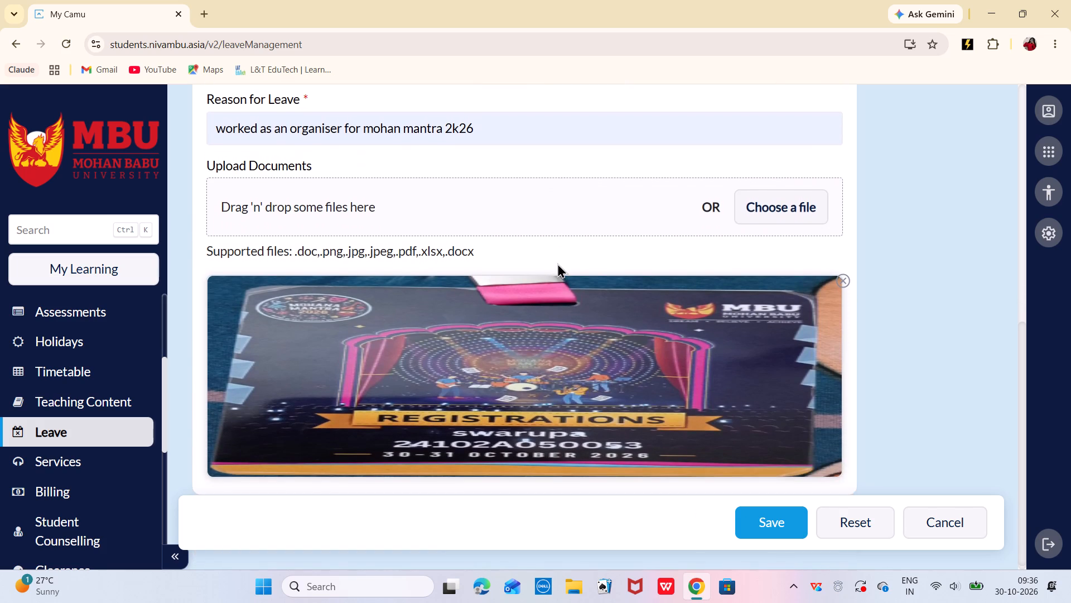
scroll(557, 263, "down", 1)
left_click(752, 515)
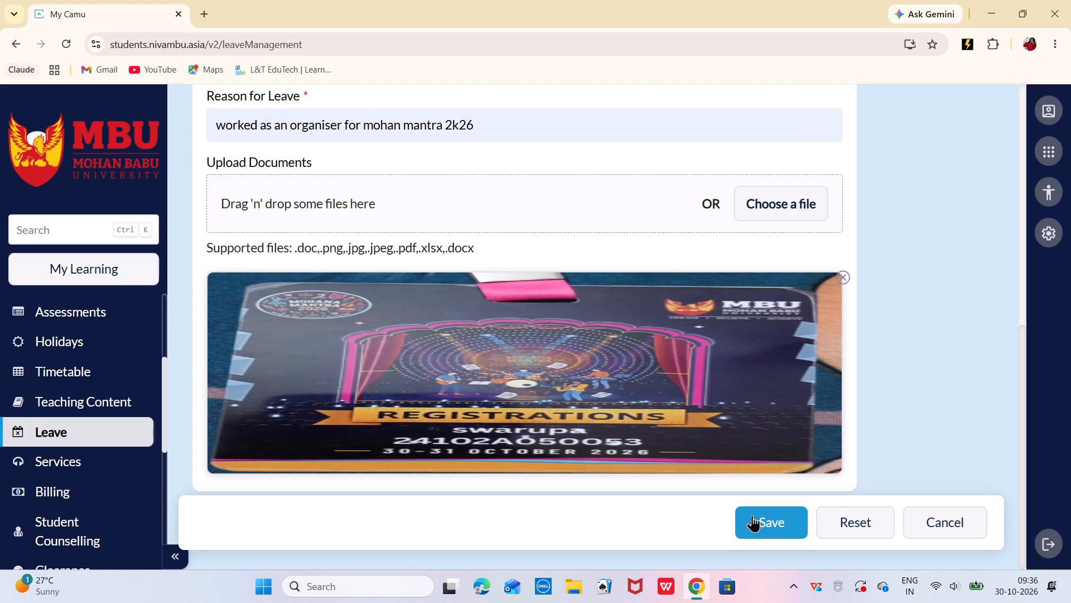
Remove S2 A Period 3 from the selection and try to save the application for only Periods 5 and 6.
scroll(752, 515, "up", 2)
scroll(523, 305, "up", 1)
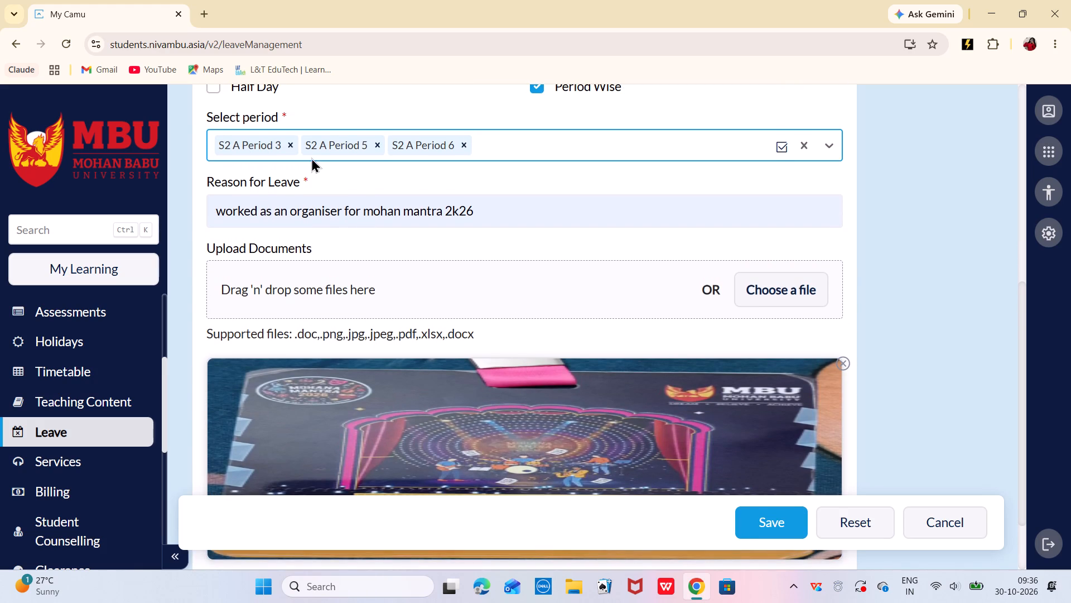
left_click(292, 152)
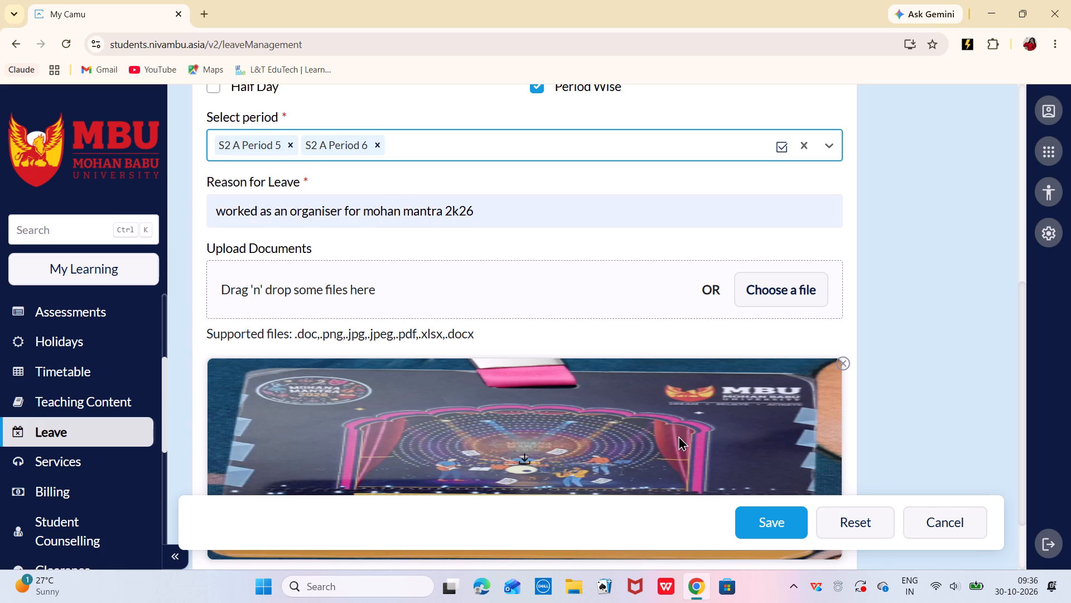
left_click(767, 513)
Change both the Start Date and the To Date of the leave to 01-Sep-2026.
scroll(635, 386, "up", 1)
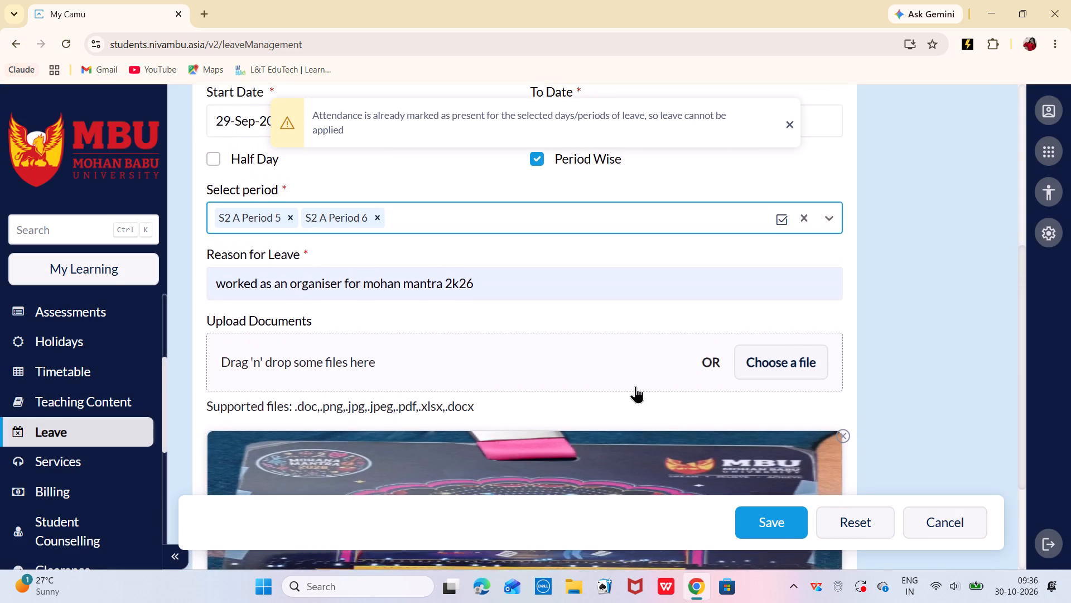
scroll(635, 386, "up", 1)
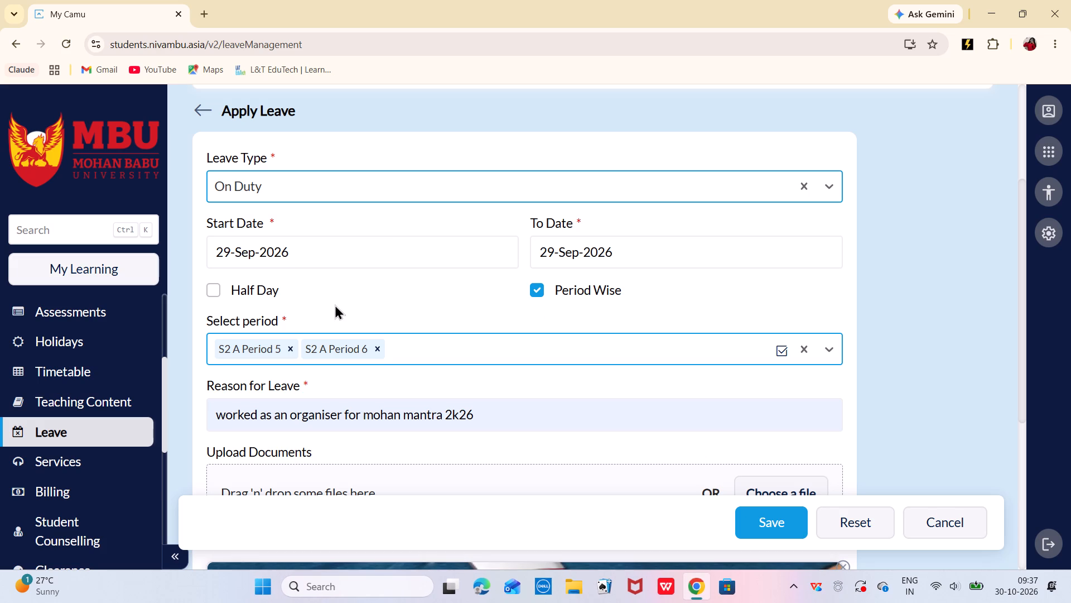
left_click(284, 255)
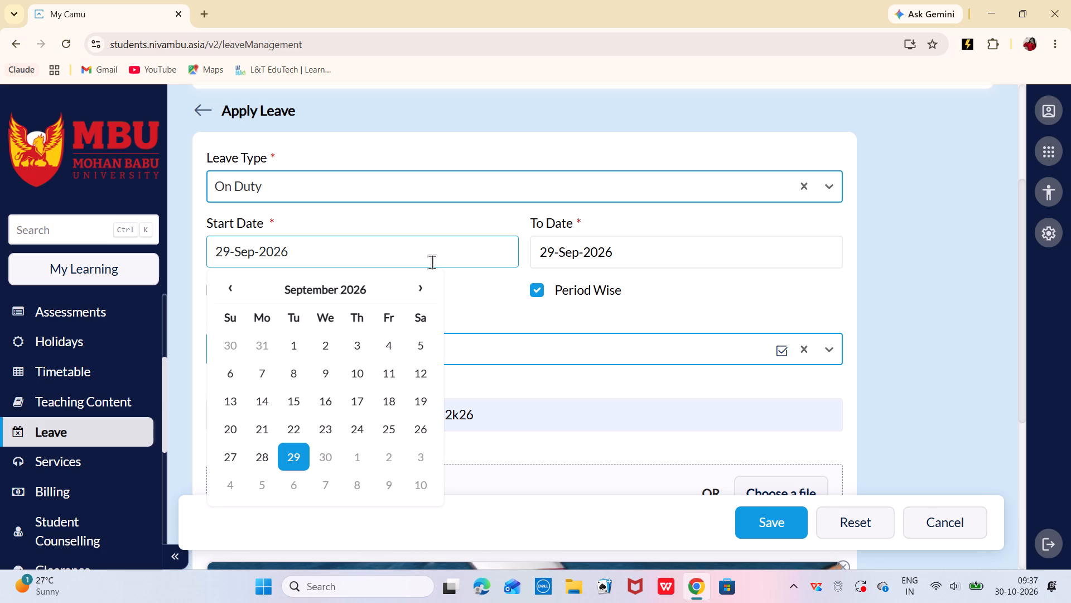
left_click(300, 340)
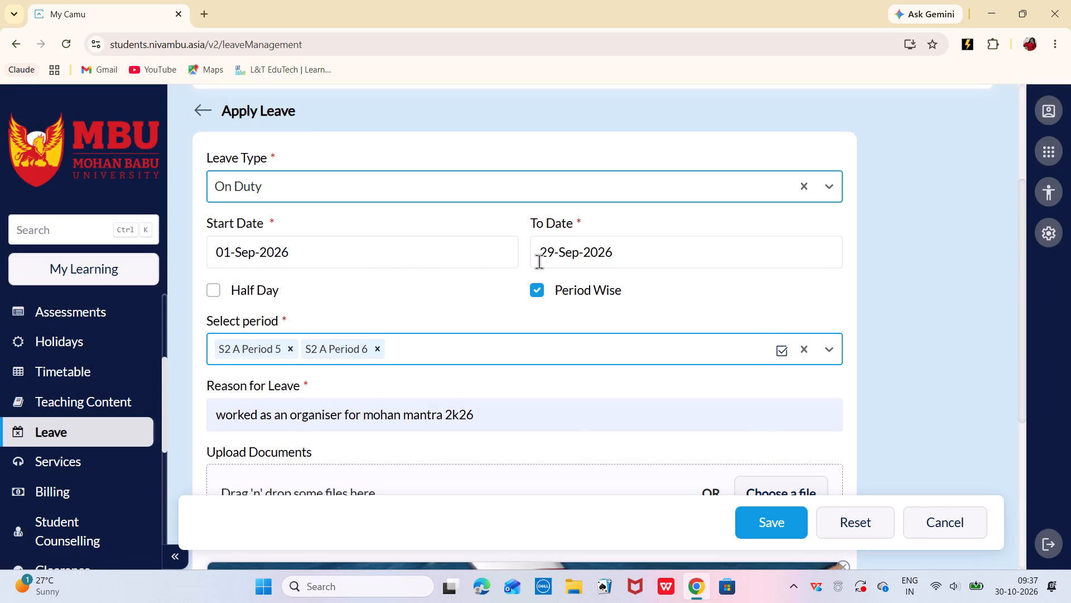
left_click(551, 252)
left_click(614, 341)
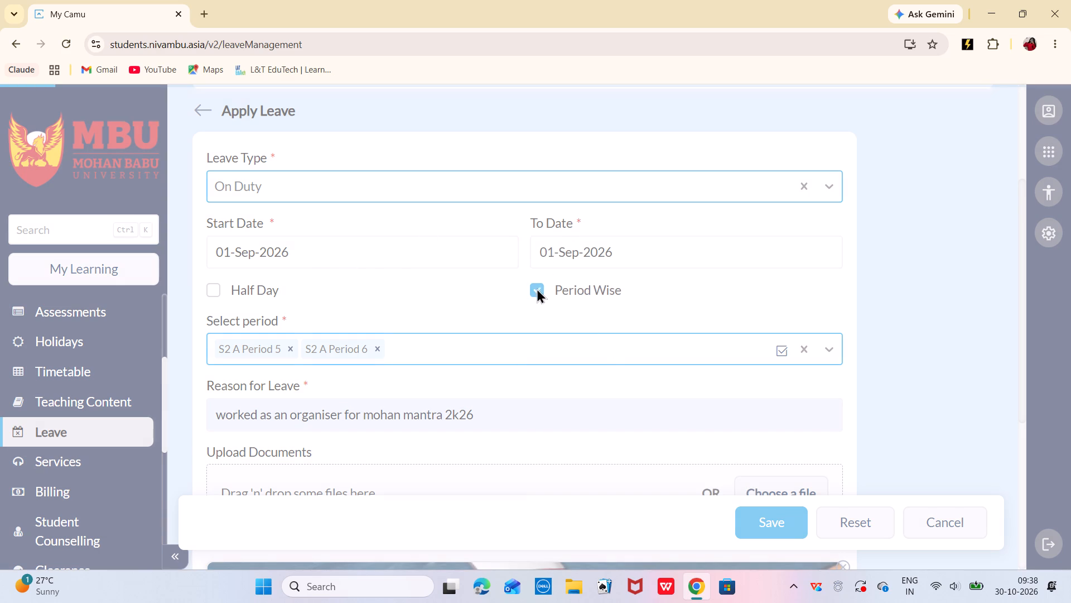
Move the leave to October by setting the To Date and the Start Date to 01-Oct-2026.
left_click(563, 256)
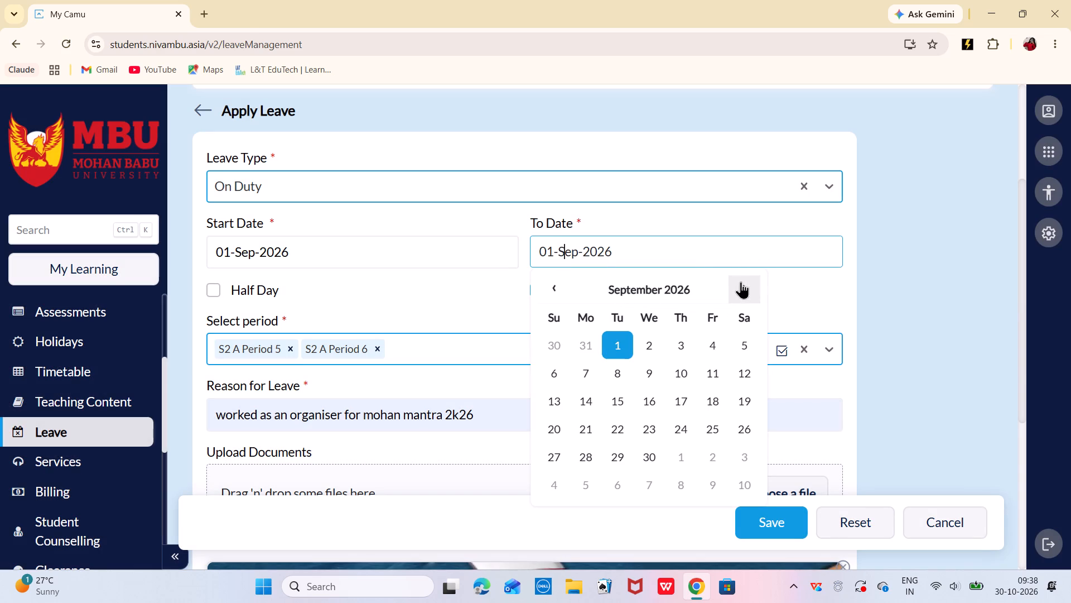
left_click(742, 280)
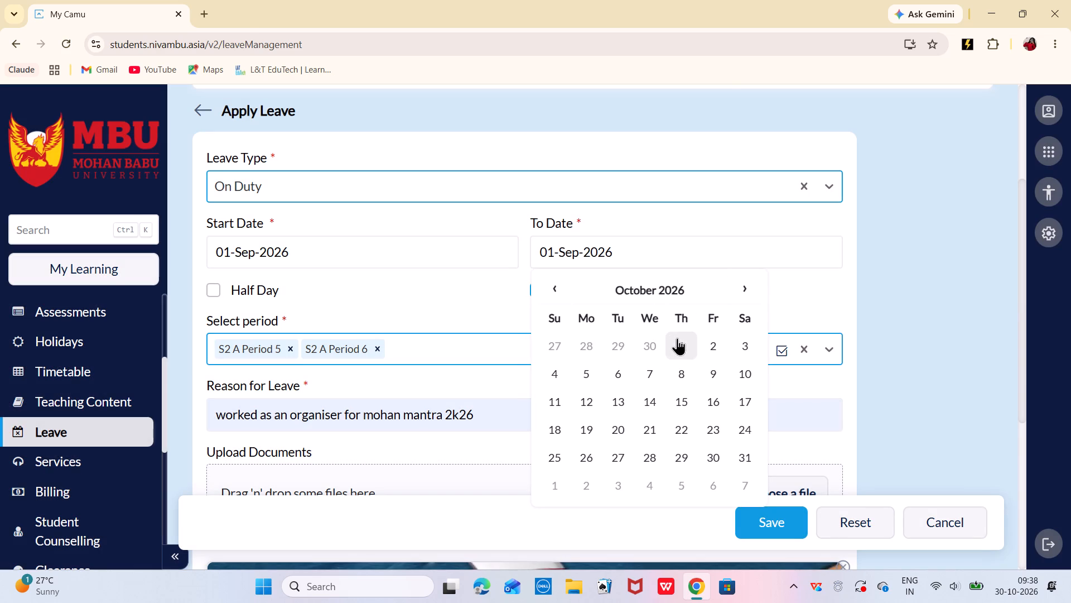
left_click(677, 338)
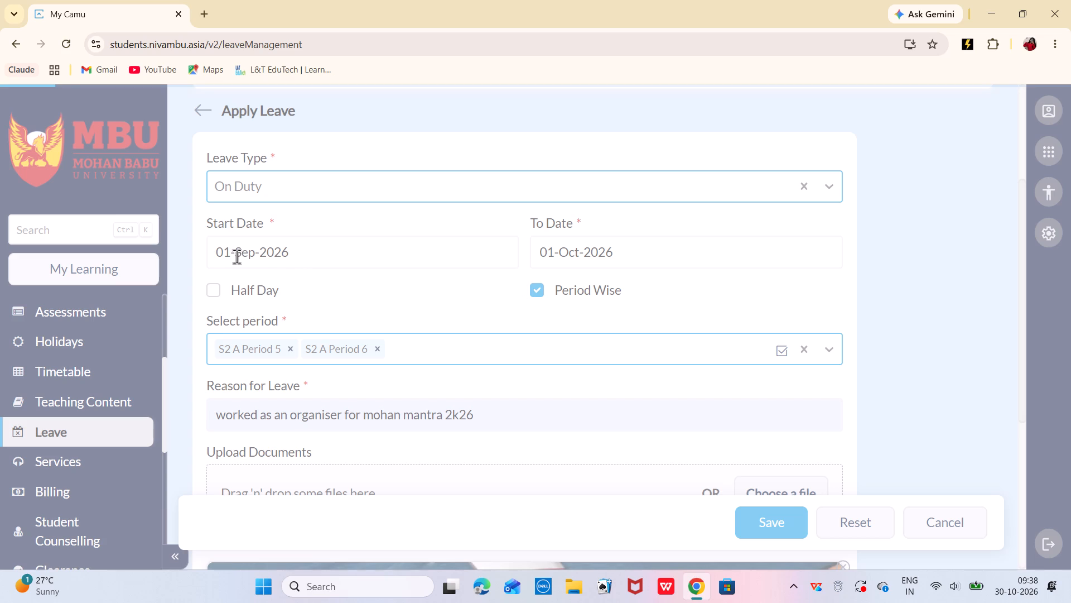
left_click(237, 256)
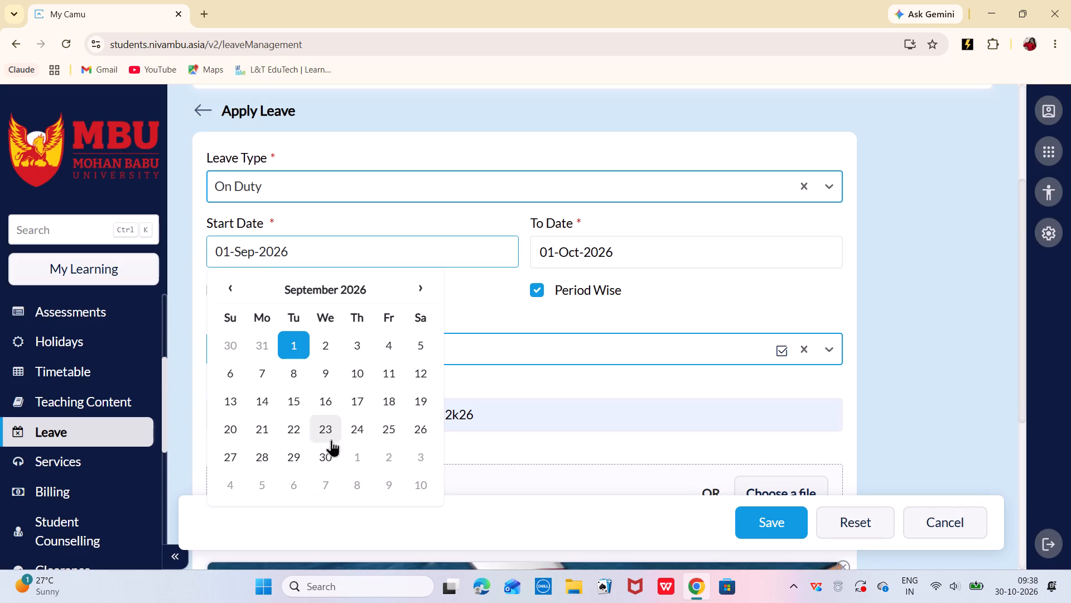
left_click(360, 454)
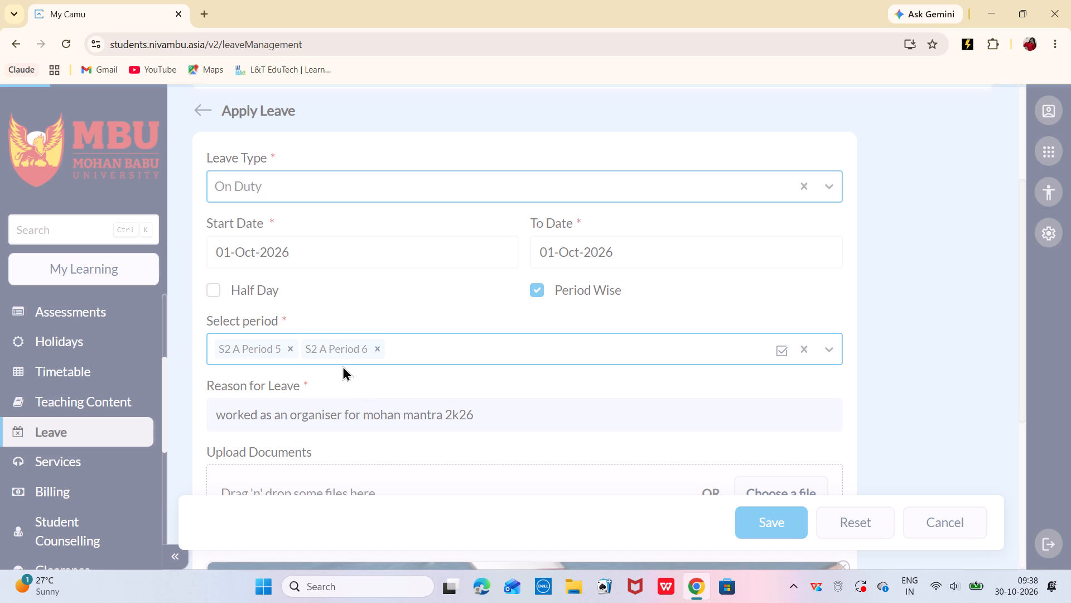
left_click(307, 254)
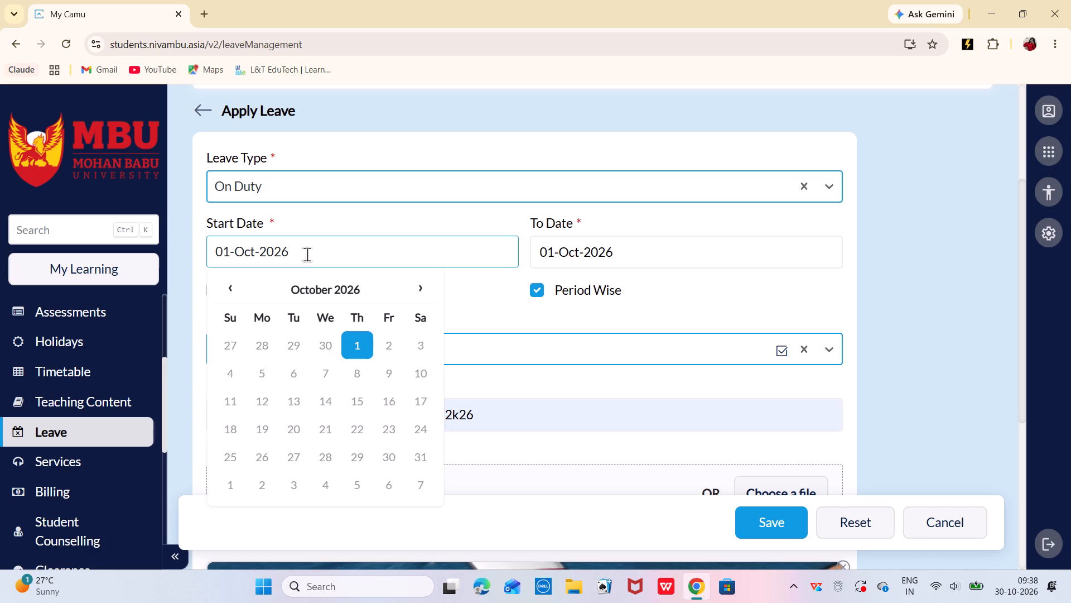
left_click(637, 283)
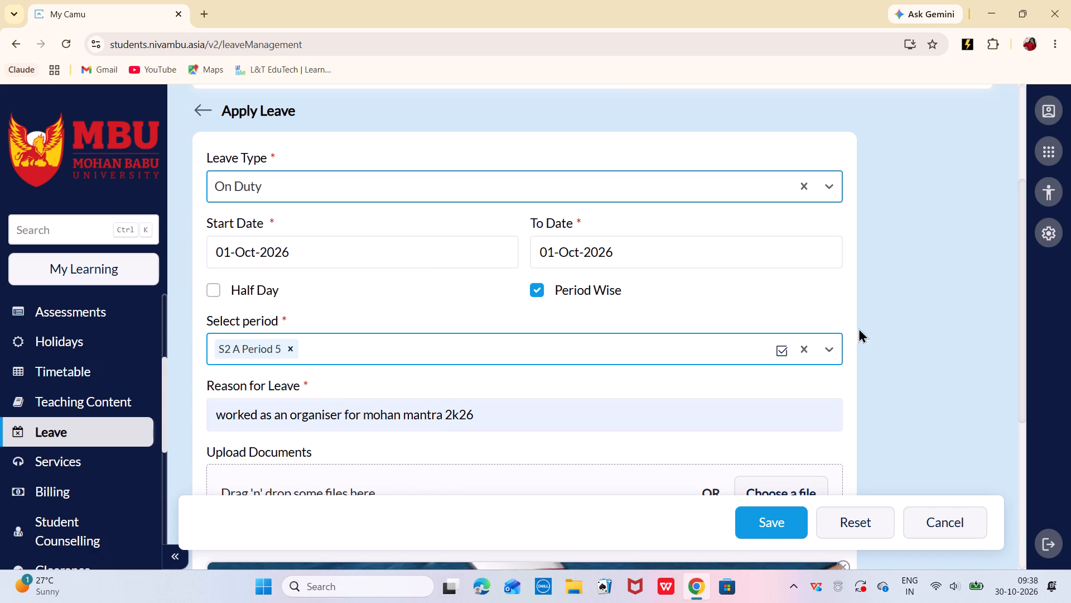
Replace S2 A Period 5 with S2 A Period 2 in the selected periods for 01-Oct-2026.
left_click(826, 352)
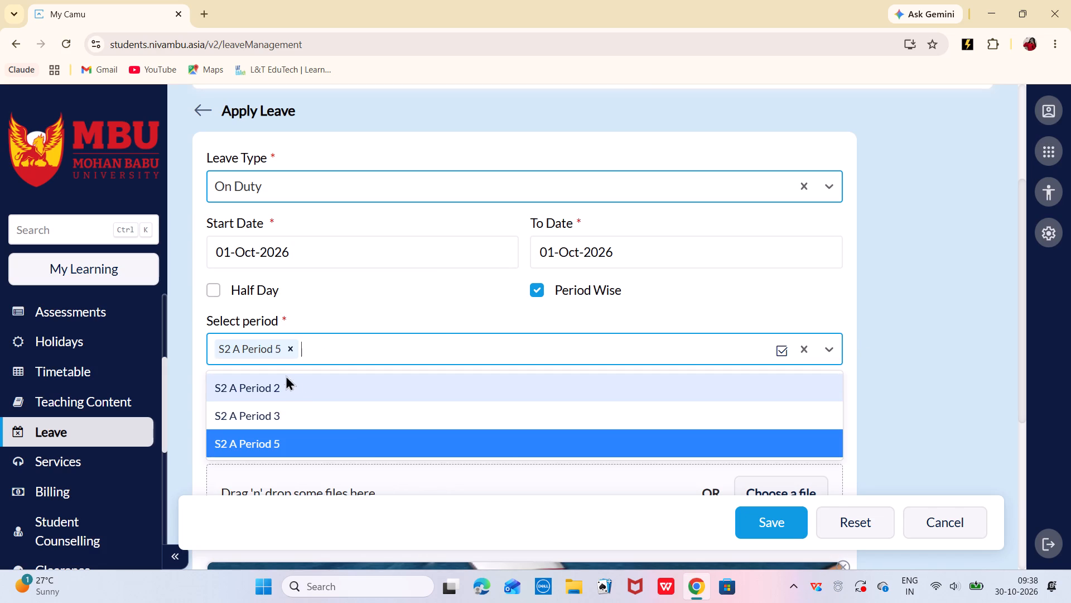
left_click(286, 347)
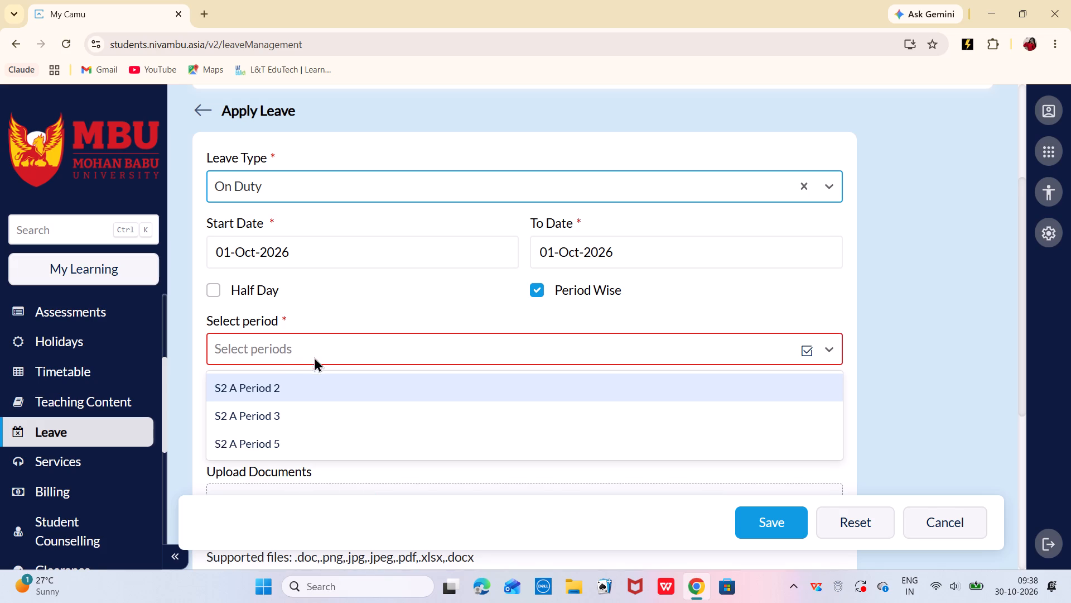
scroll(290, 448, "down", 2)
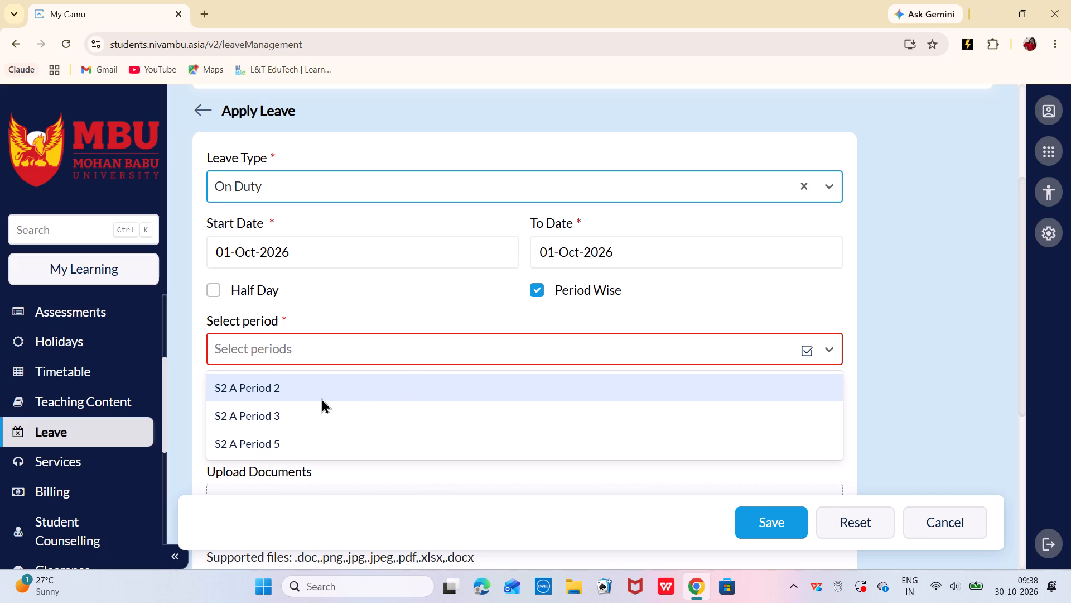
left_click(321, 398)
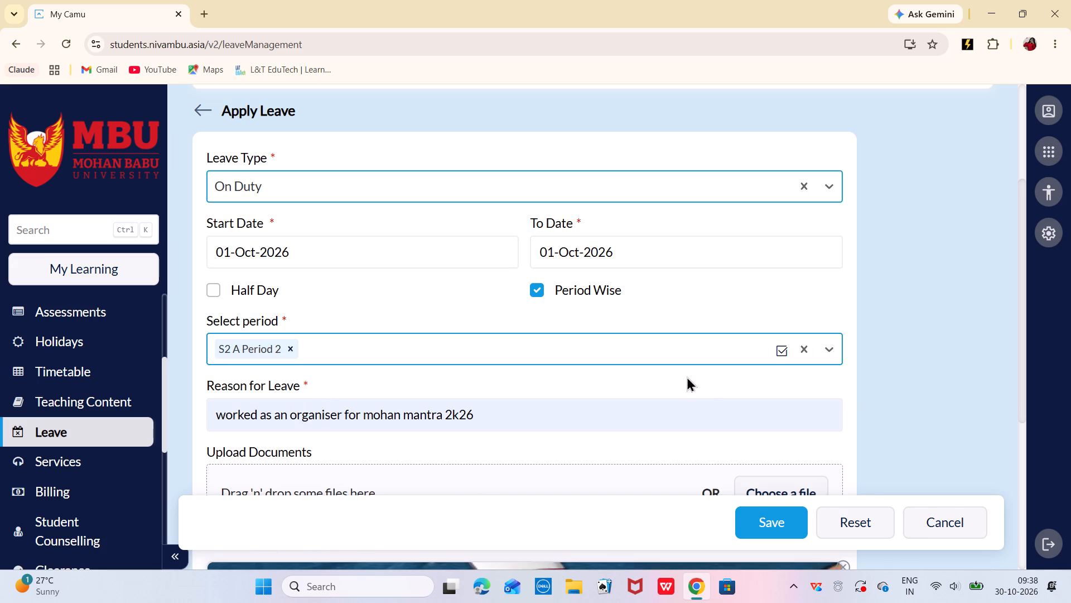
Select all available periods, S2 A Periods 2, 3 and 5, and try to save the application.
left_click(776, 347)
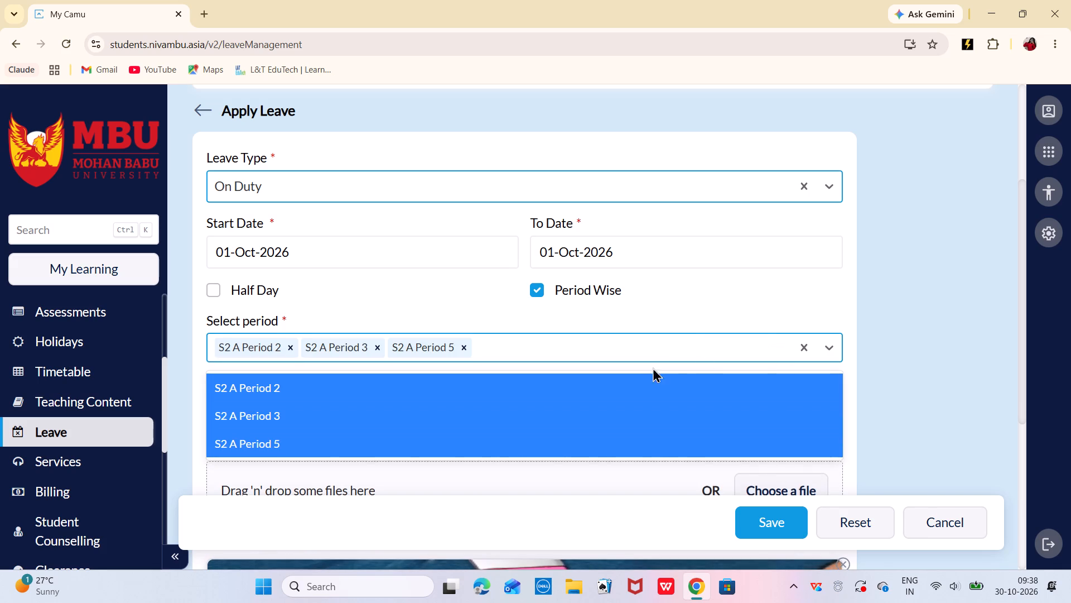
left_click(777, 521)
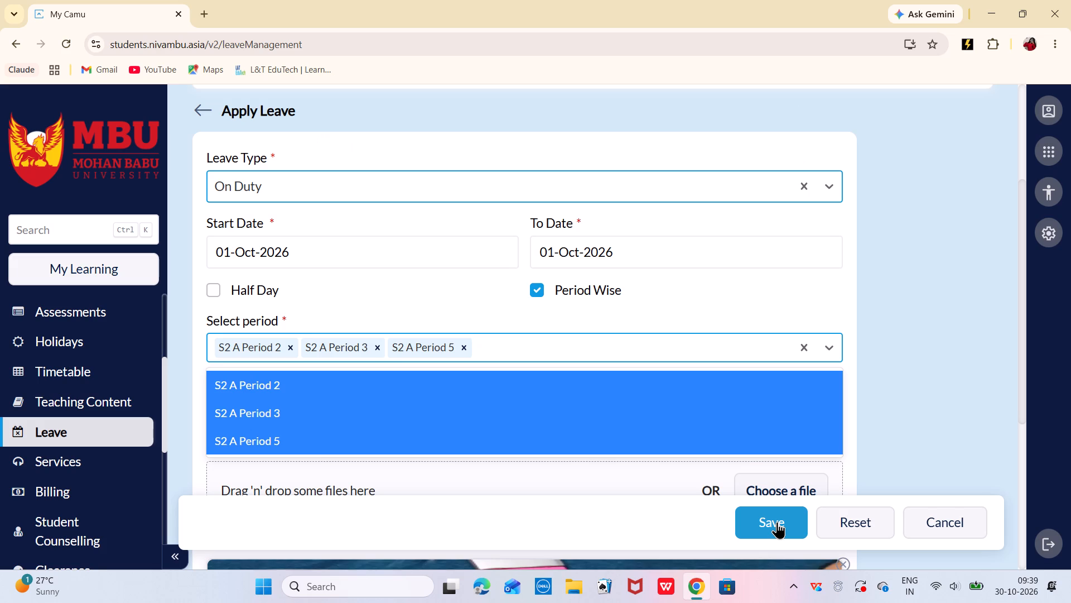
Remove S2 A Period 2 and S2 A Period 5 from the selection and save the application for only Period 3.
left_click(290, 346)
left_click(373, 347)
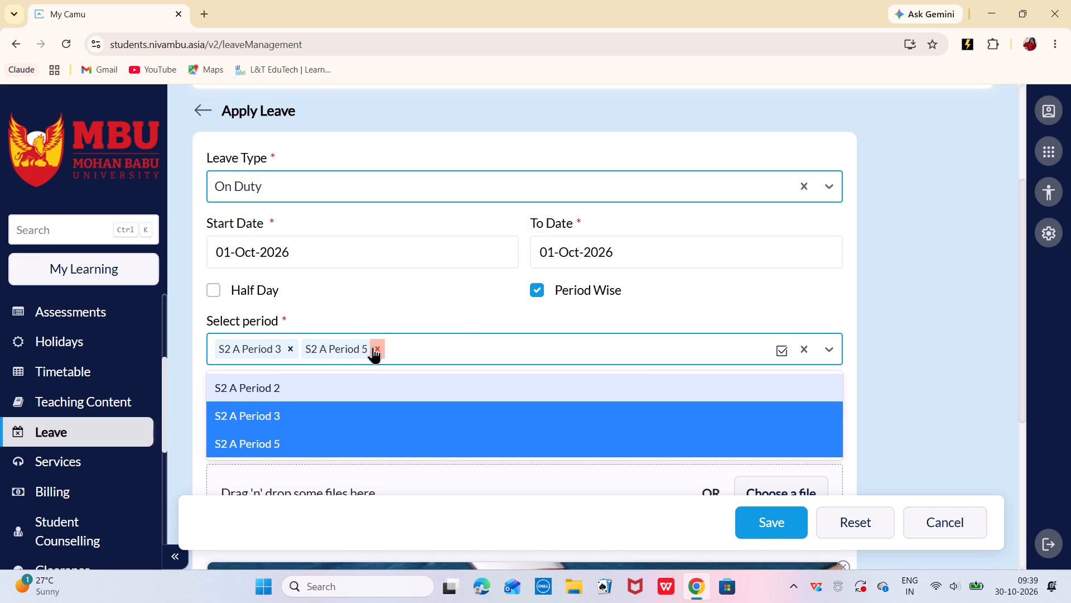
left_click(777, 511)
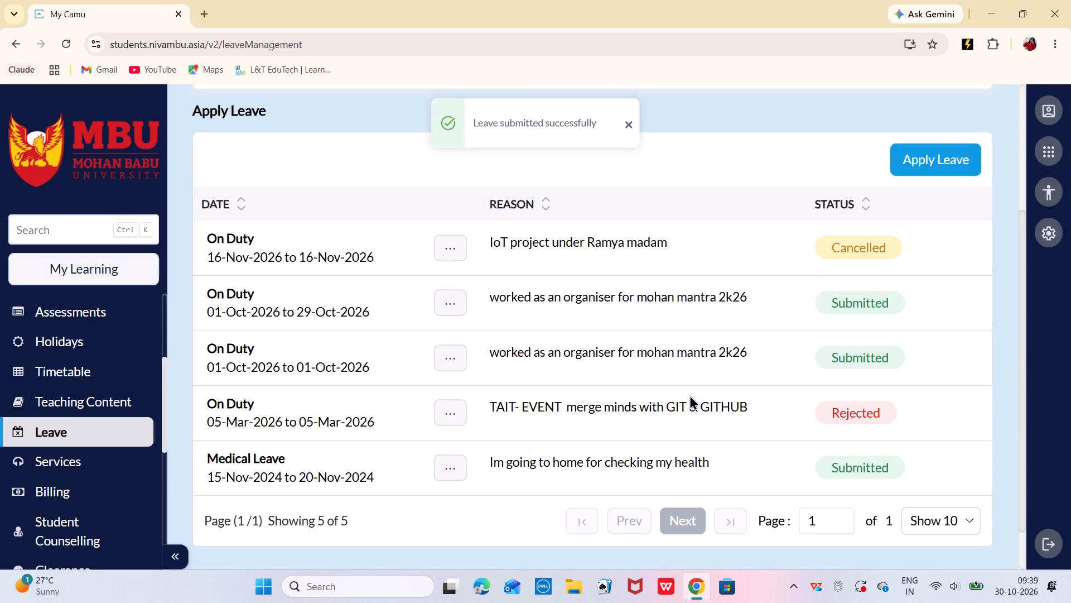
Start a new leave application of type On Duty with both Start Date and To Date set to 05-Oct-2026.
left_click(932, 152)
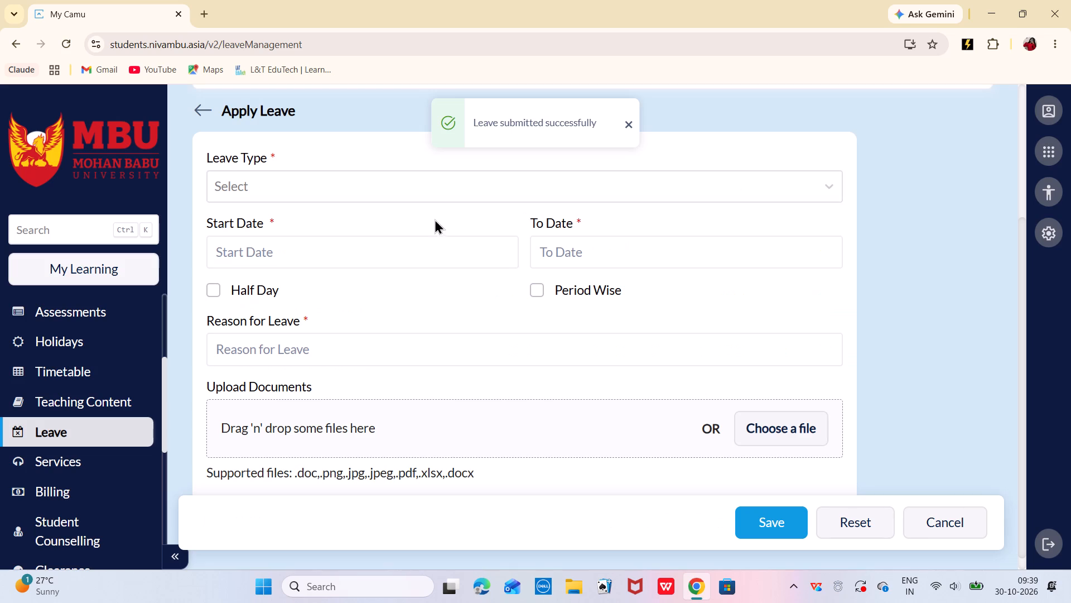
left_click(390, 198)
left_click(349, 248)
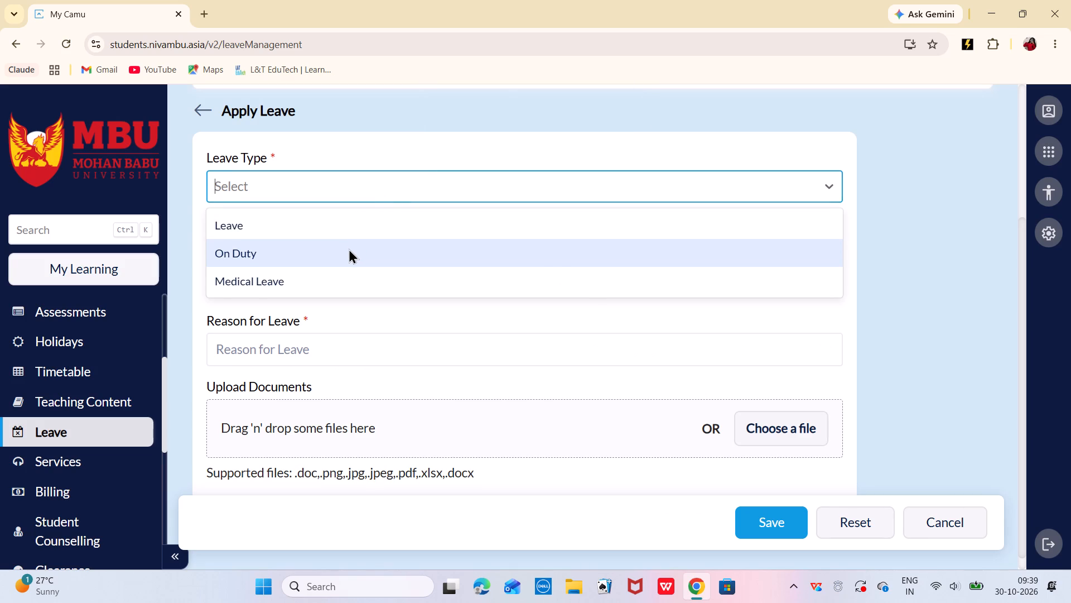
left_click(278, 254)
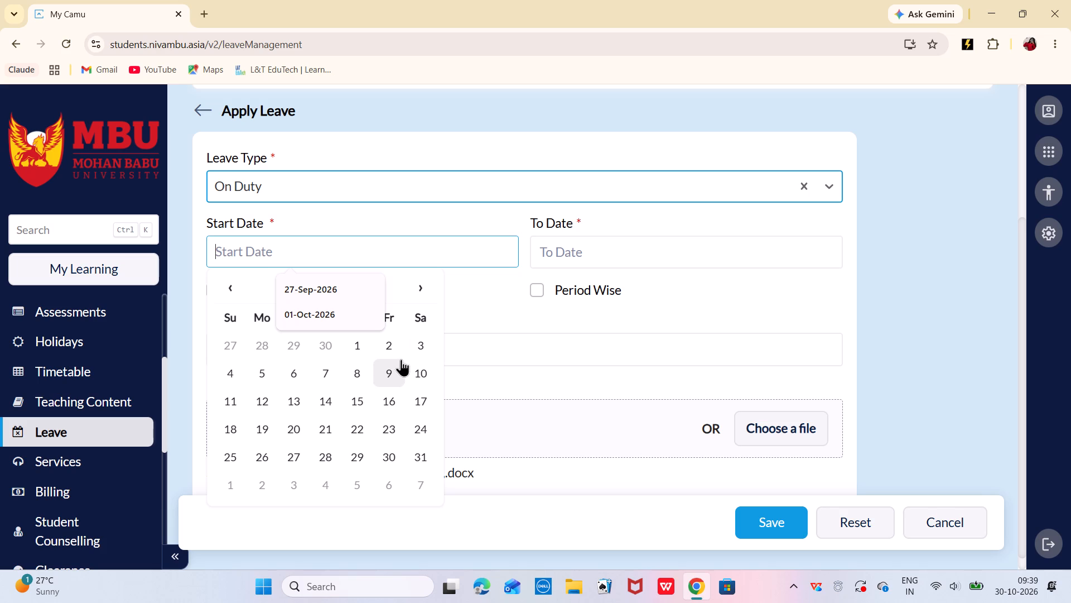
left_click(260, 370)
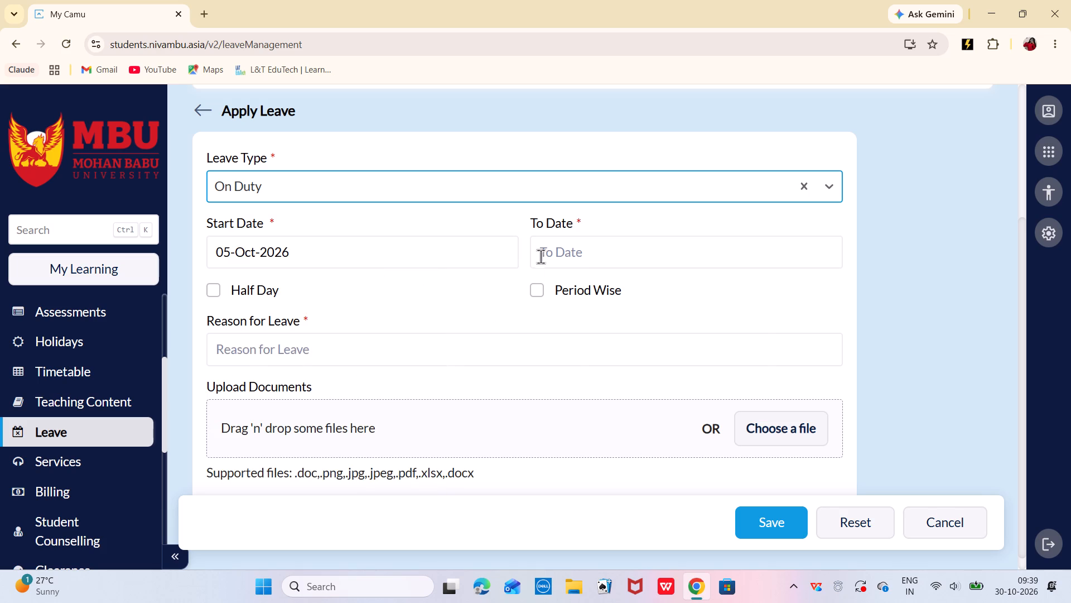
left_click(542, 254)
left_click(590, 378)
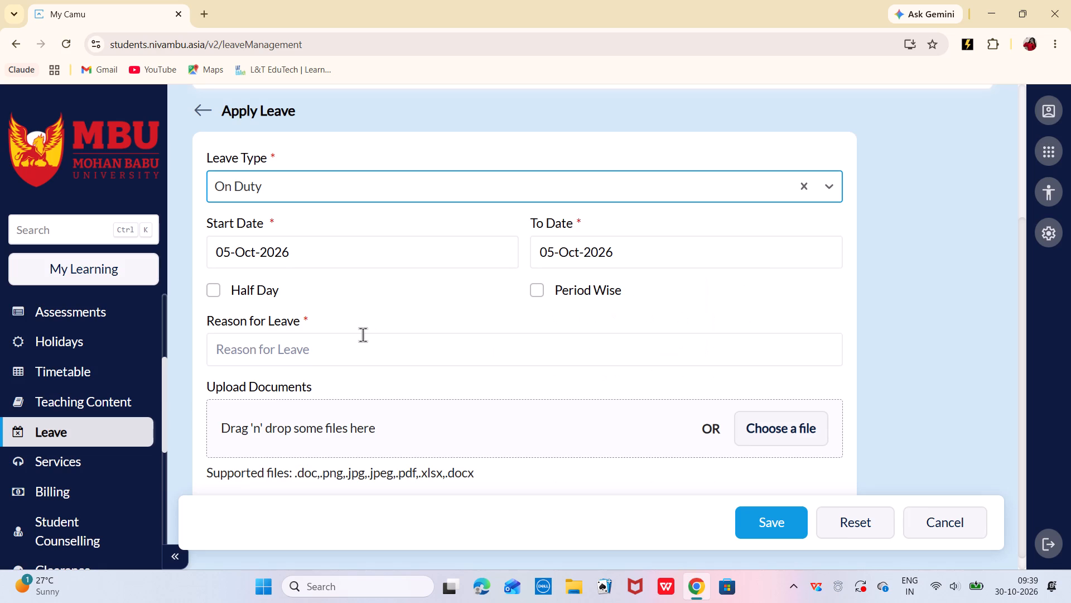
Make the leave period-wise and select S2 A Periods 2, 4, 5 and 6, leaving out Periods 1 and 3.
left_click(533, 288)
left_click(470, 355)
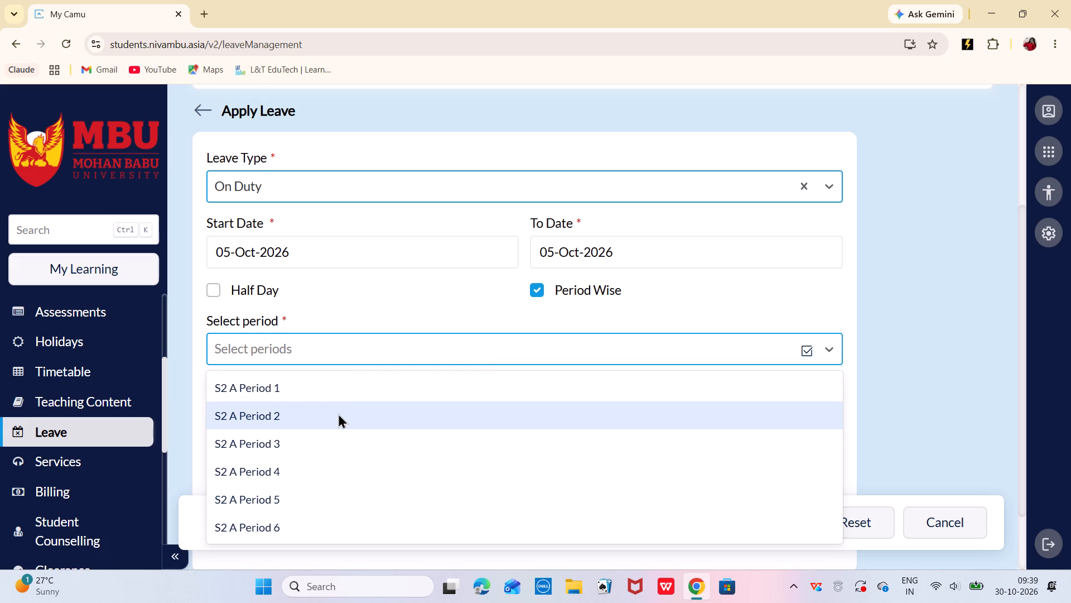
left_click(803, 348)
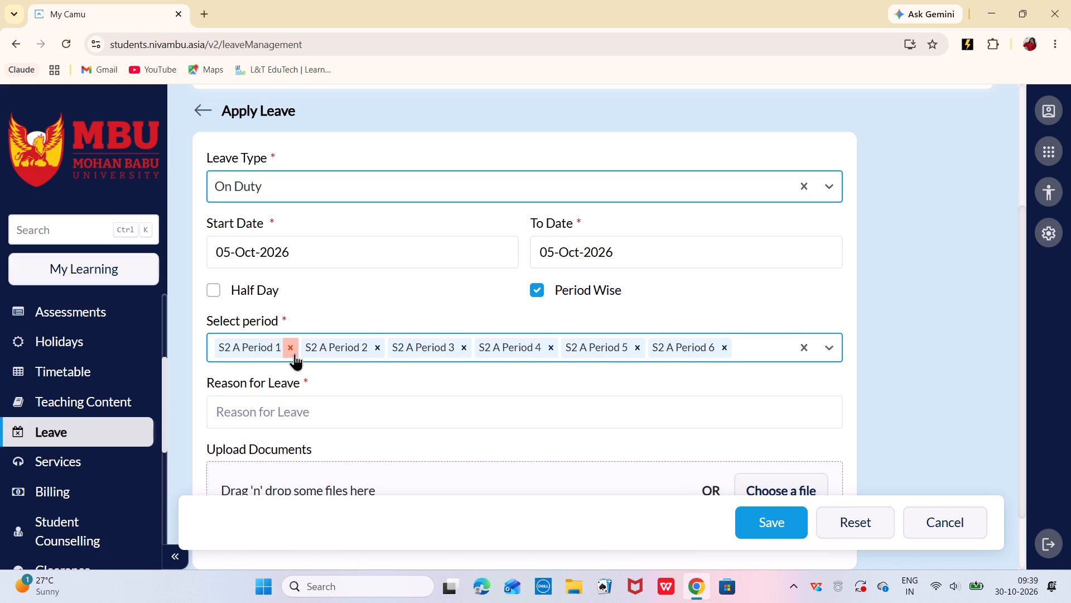
left_click(295, 350)
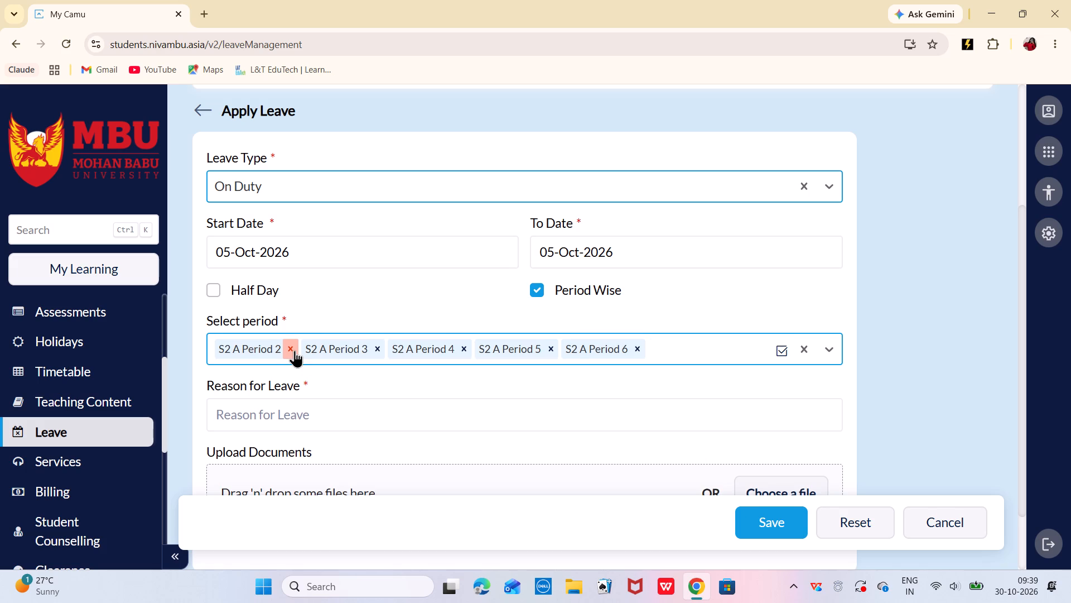
left_click(383, 348)
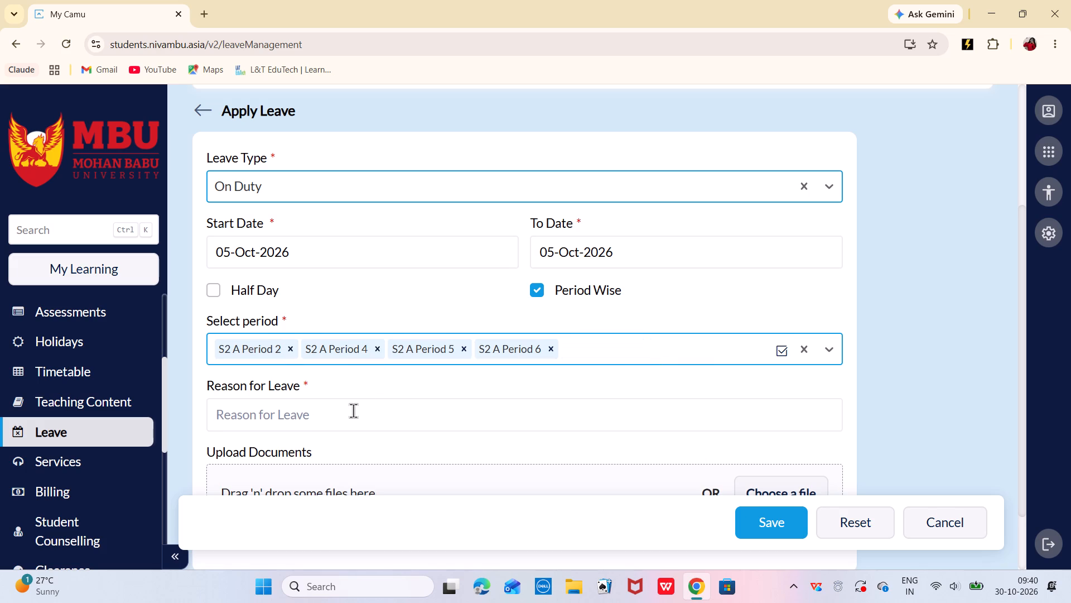
Enter the reason "worked as an organiser for mohan mantra 2k26" and save the application.
left_click(353, 410)
left_click(347, 457)
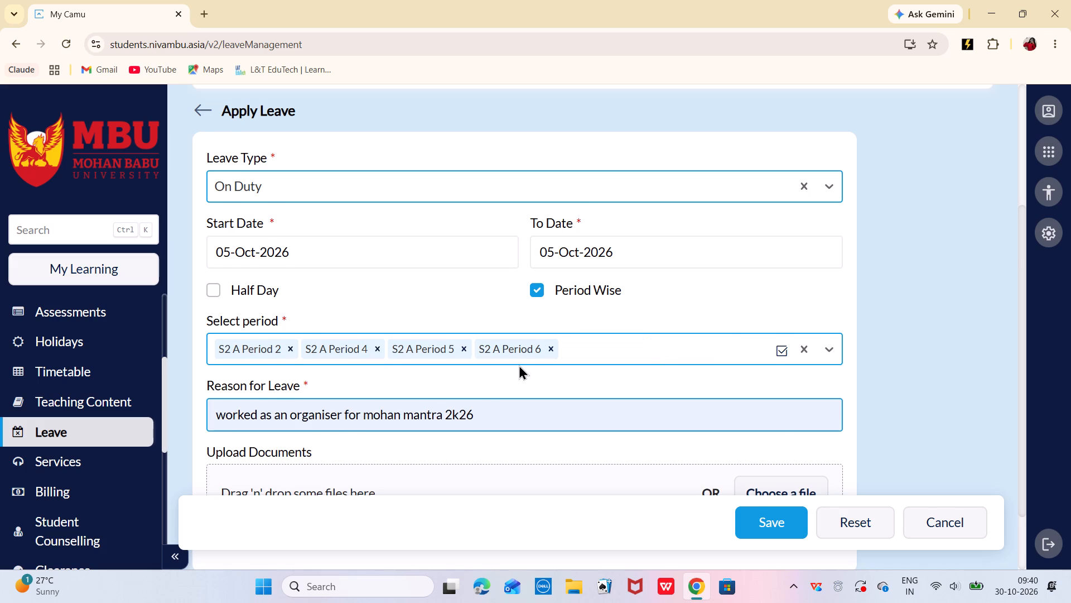
scroll(519, 365, "down", 2)
left_click(781, 511)
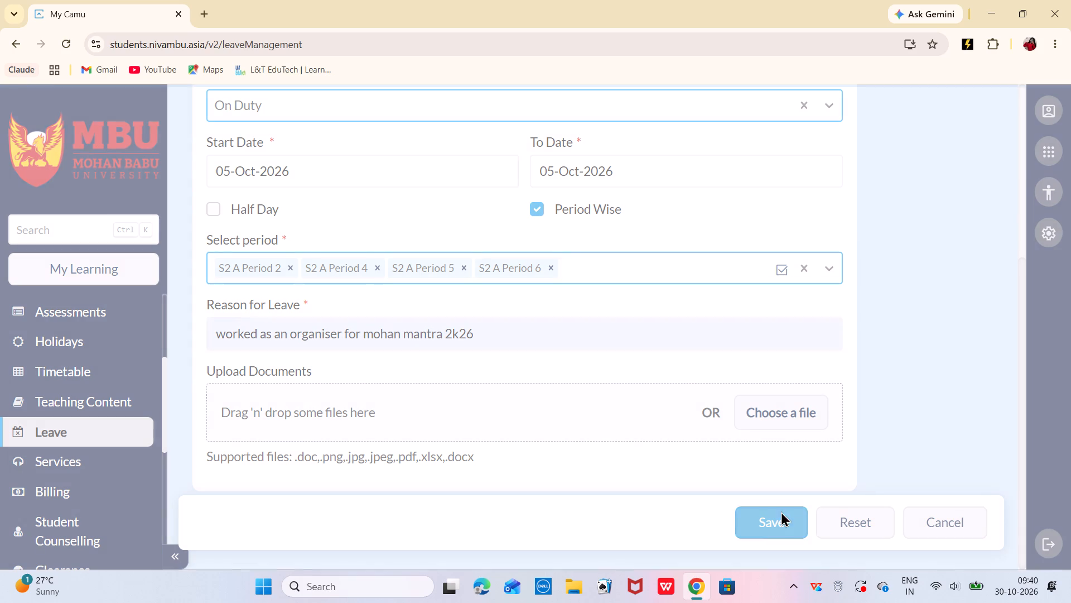
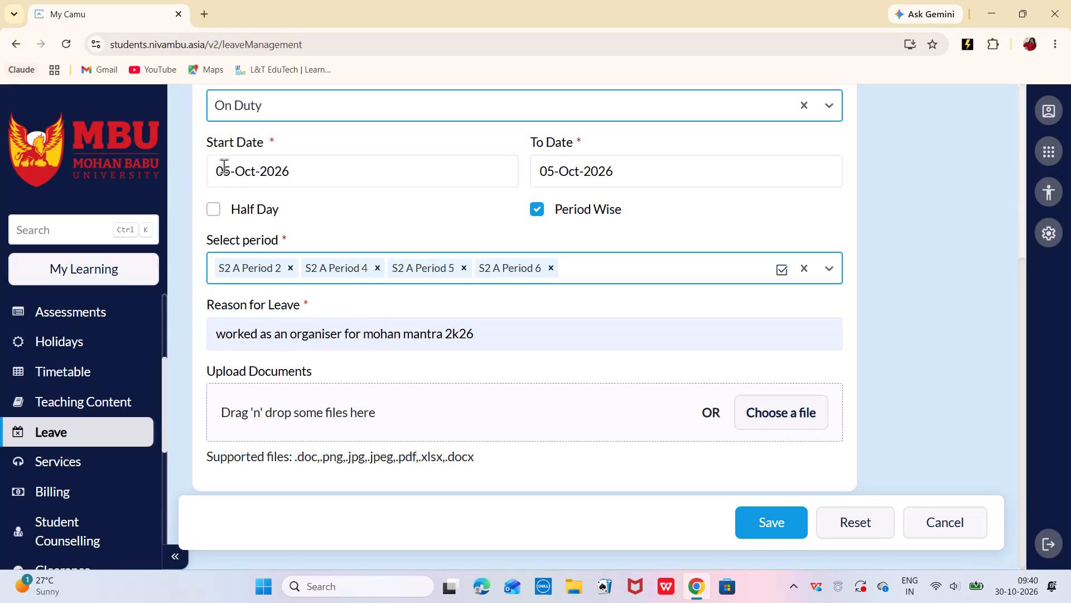
Change both the Start Date and To Date of the leave application to 06-Oct-2026.
left_click(235, 162)
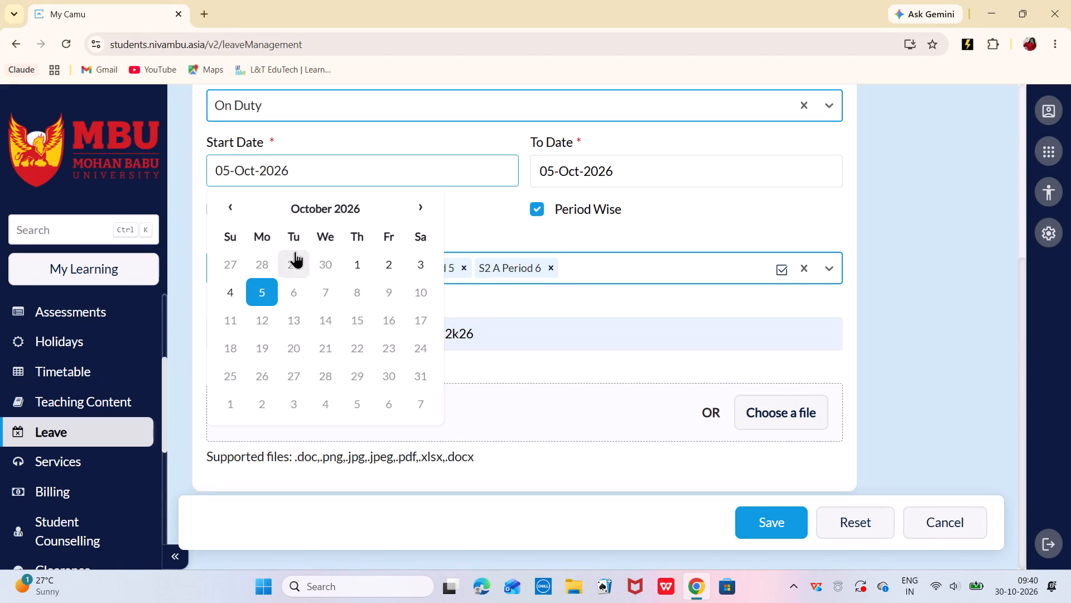
left_click(558, 167)
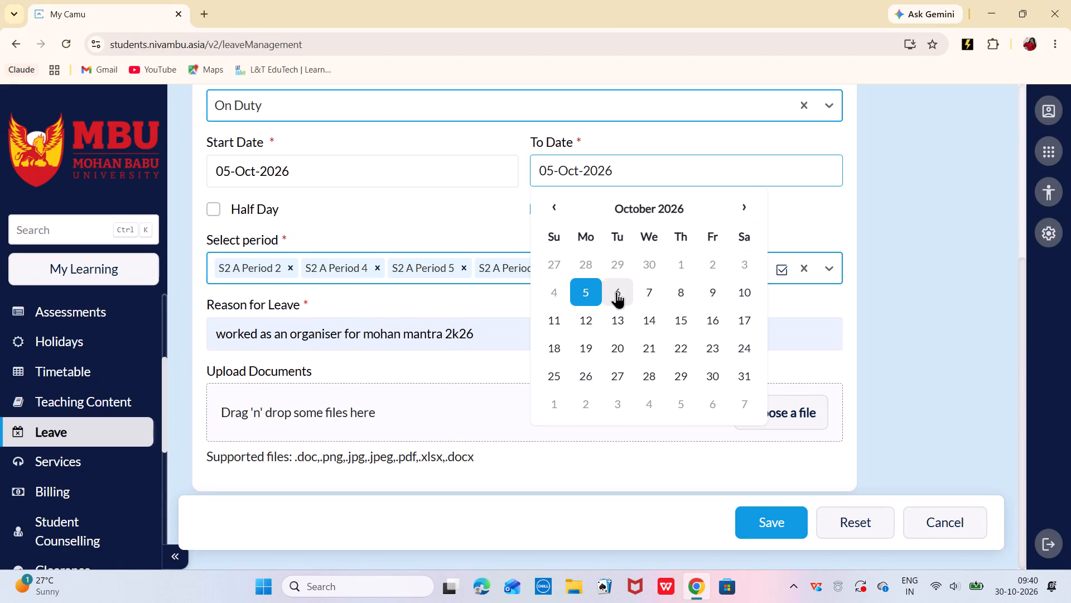
left_click(617, 292)
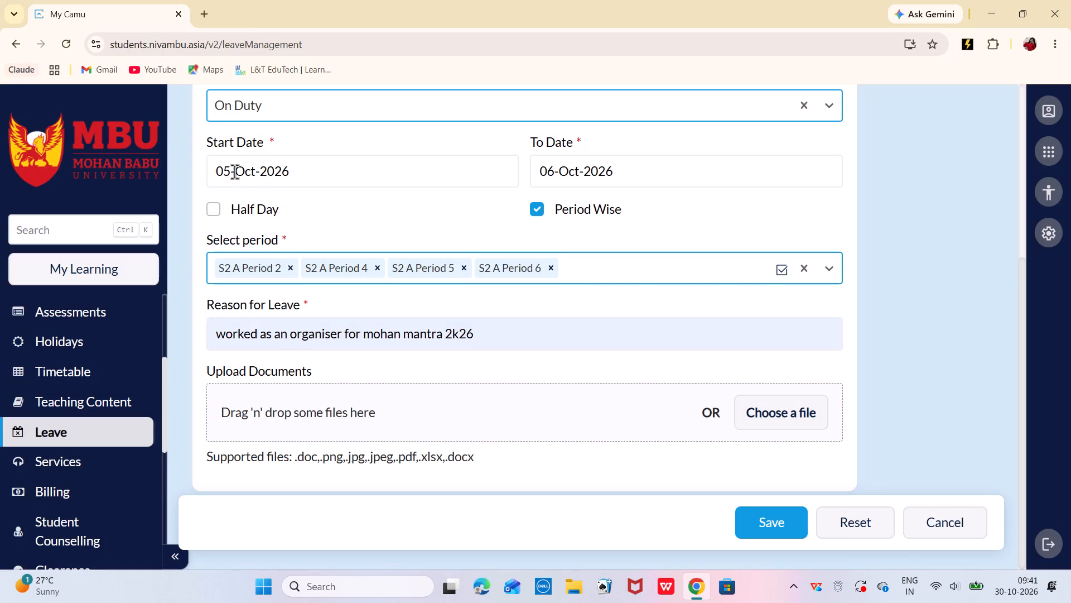
left_click(234, 170)
left_click(290, 285)
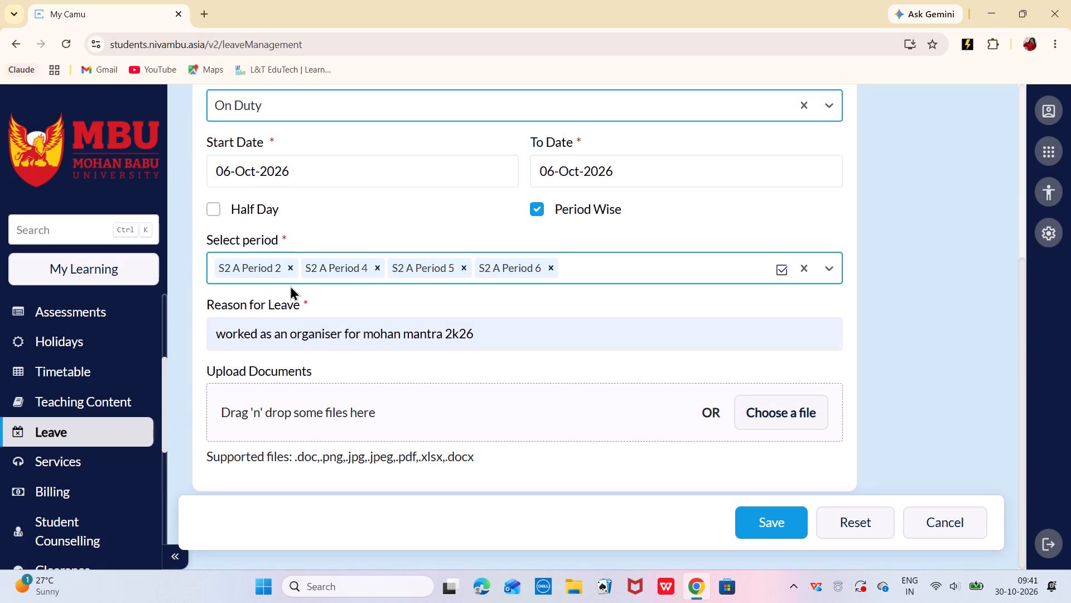
Select all available periods, S2 A Periods 1, 2, 3, 5 and 6, and try to save the application.
left_click(775, 266)
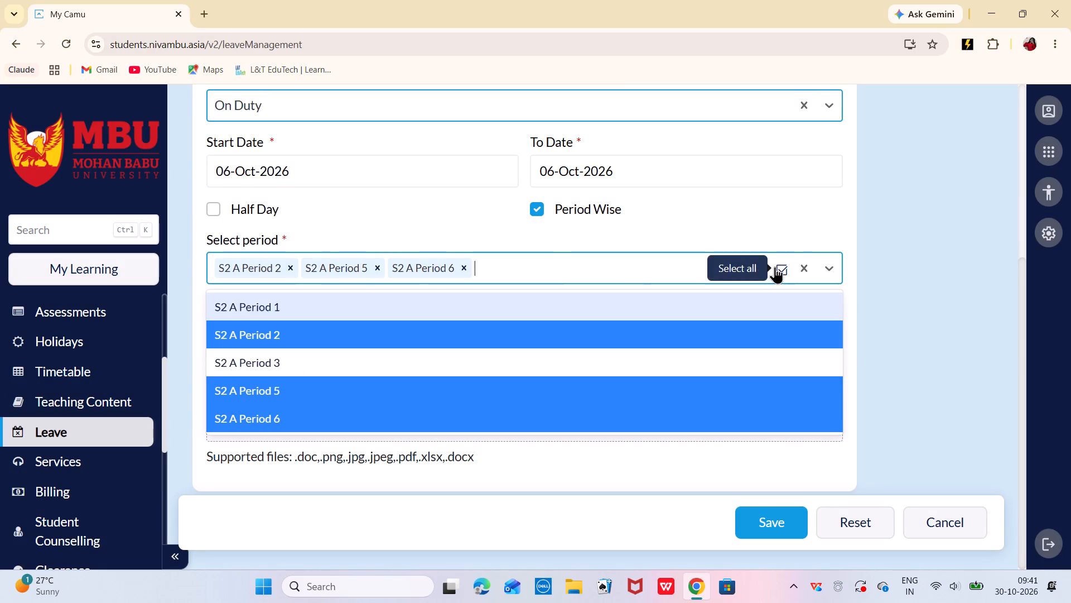
left_click(885, 326)
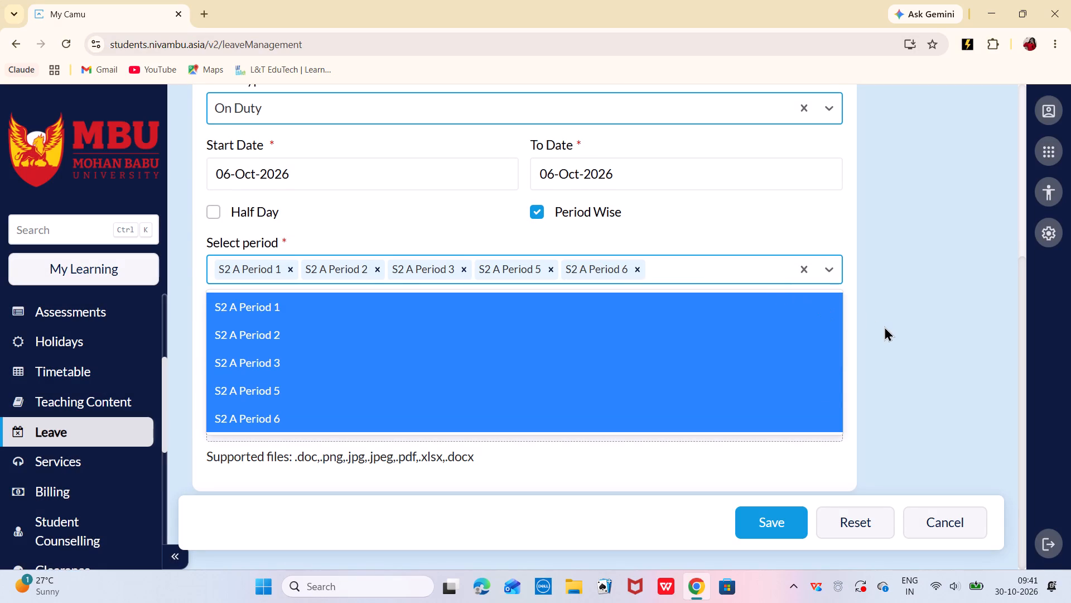
left_click(923, 278)
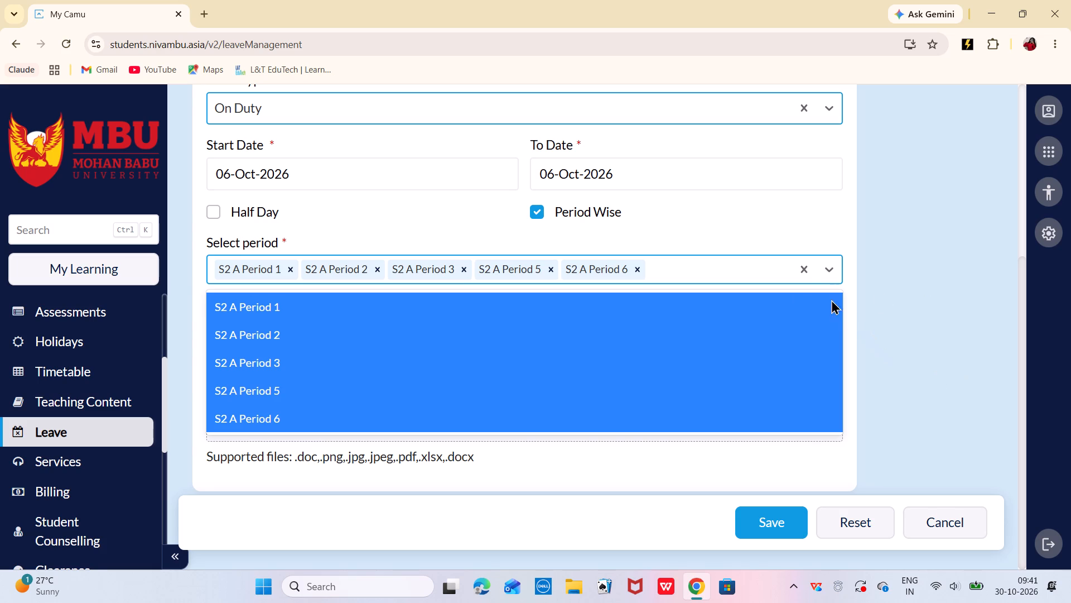
left_click(824, 275)
scroll(559, 362, "down", 1)
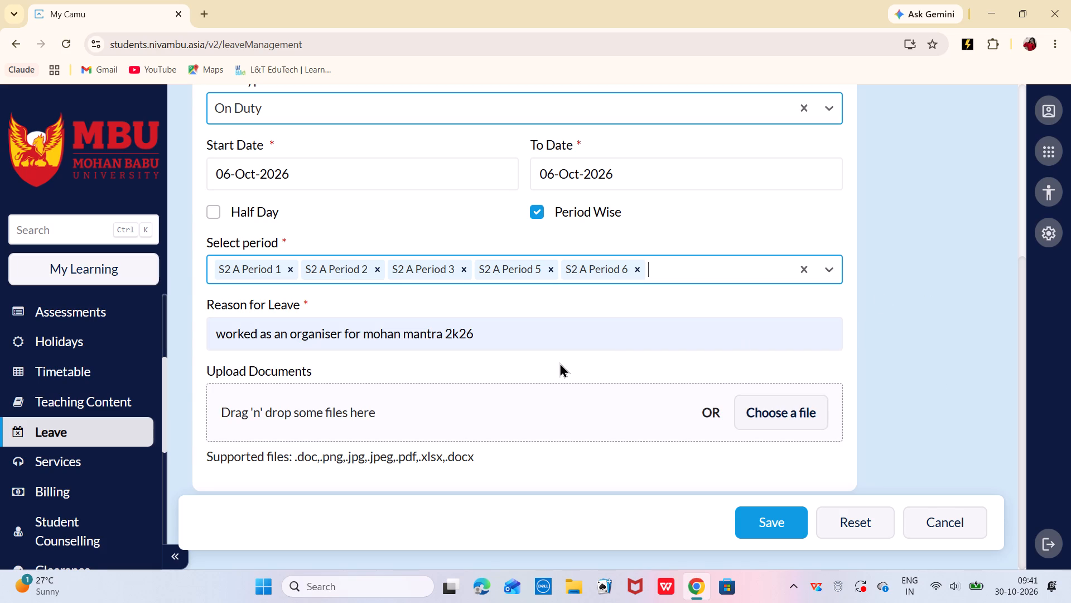
scroll(559, 362, "down", 1)
left_click(768, 511)
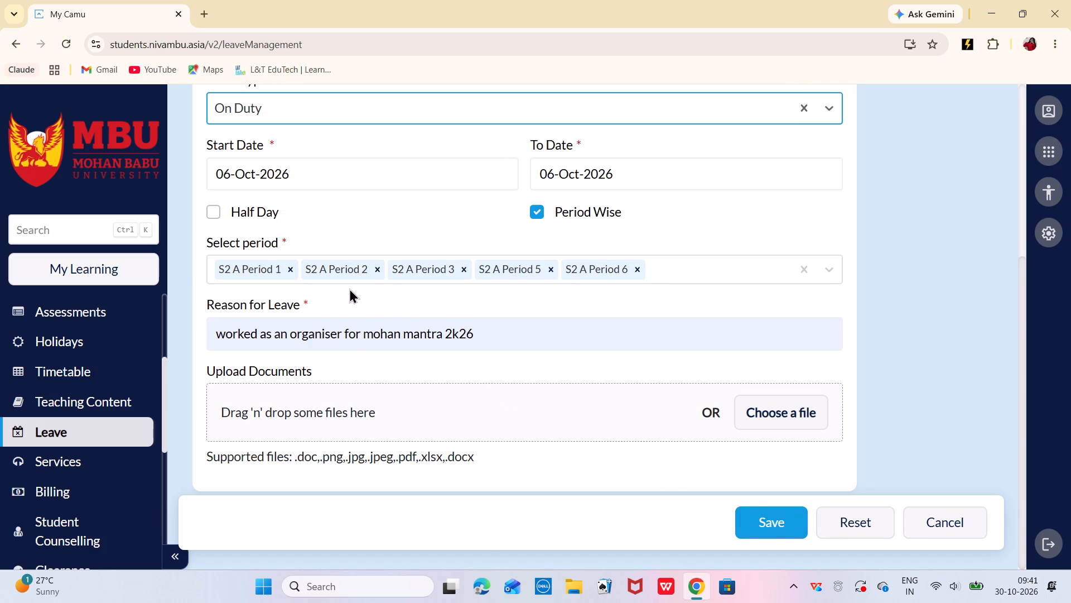
Remove S2 A Period 2 and then Period 1 from the selection, saving after each removal, to apply for Periods 3, 5 and 6.
left_click(379, 267)
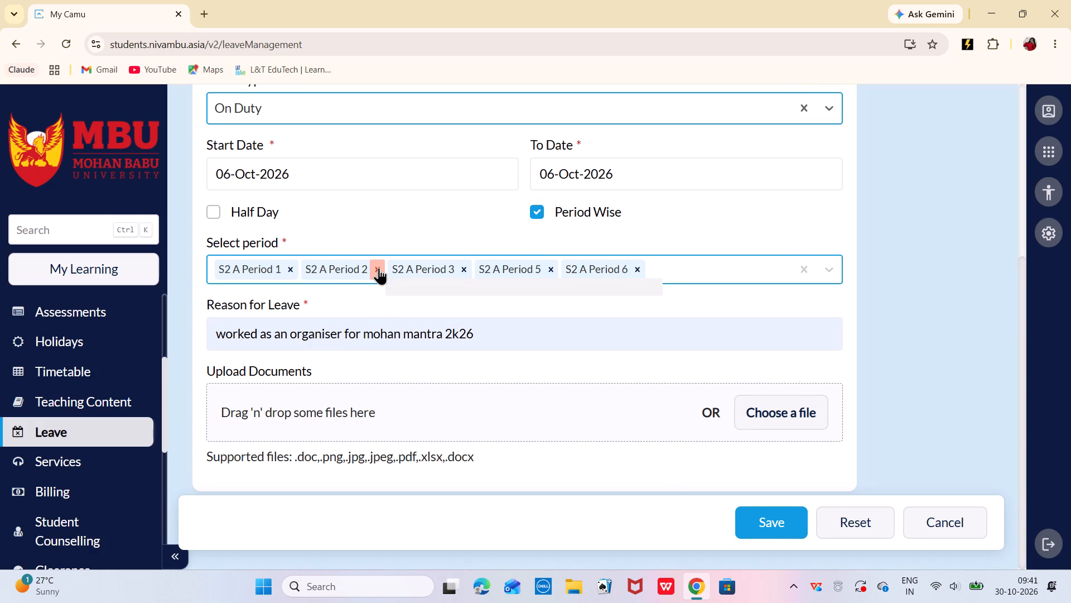
left_click(764, 514)
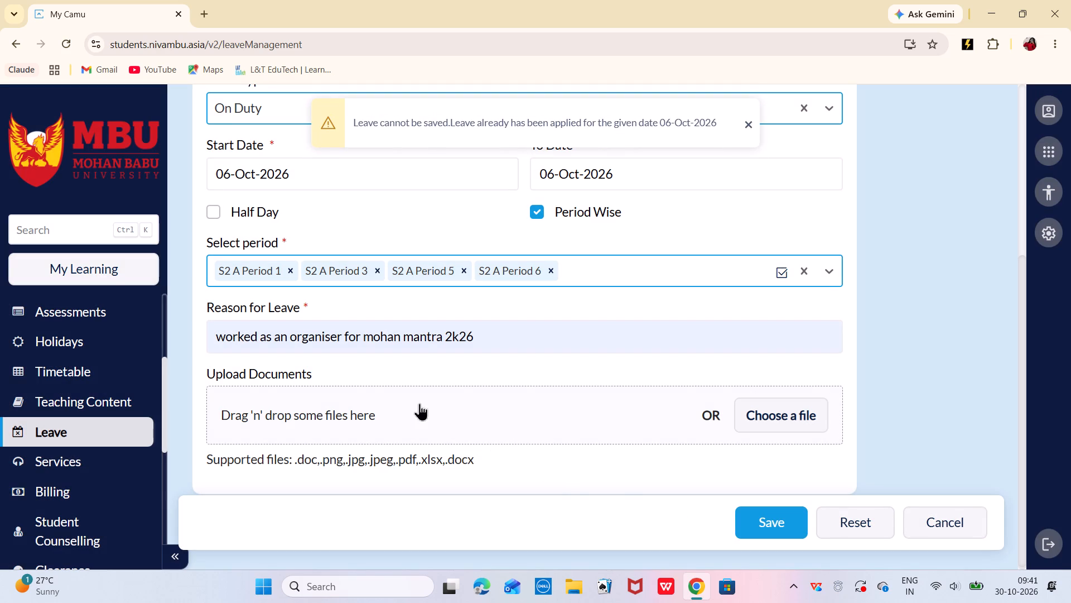
left_click(294, 266)
left_click(774, 512)
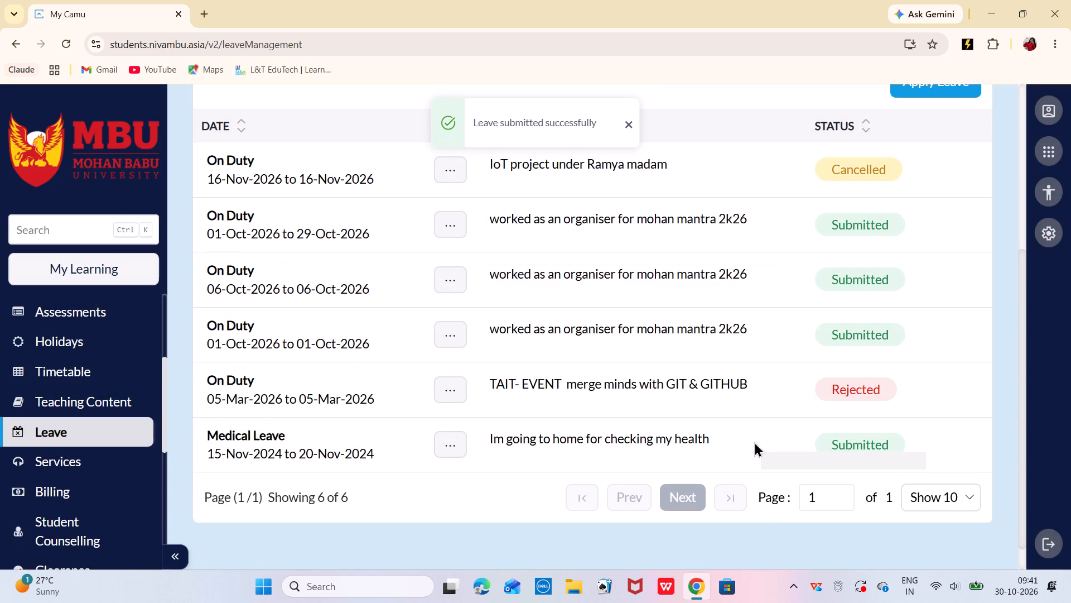
Start a new leave application of type On Duty with both Start Date and To Date set to 07-Oct-2026.
scroll(669, 309, "up", 1)
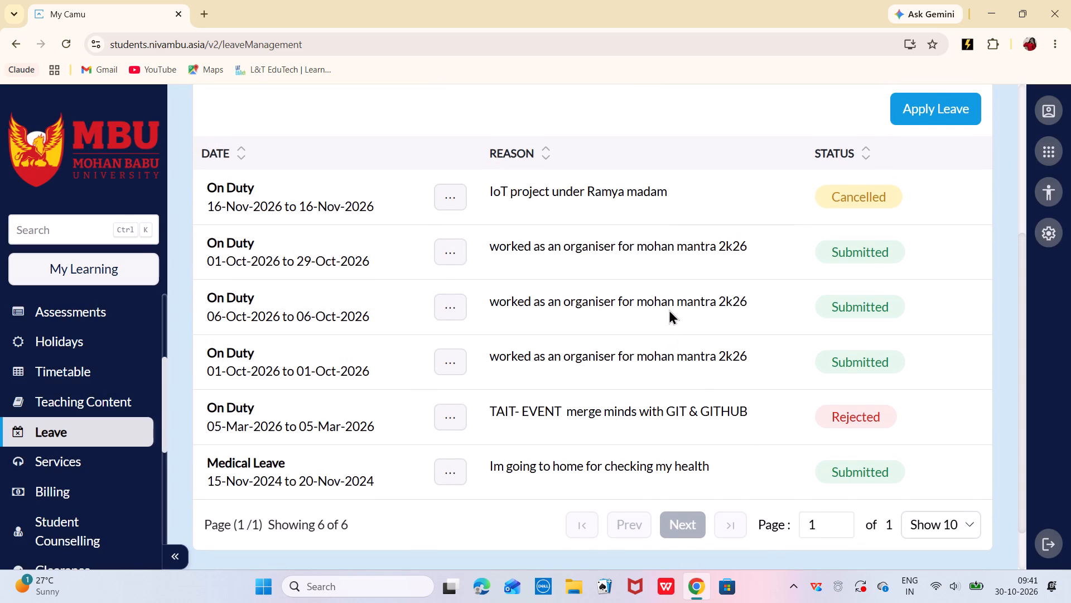
scroll(669, 309, "up", 1)
left_click(913, 111)
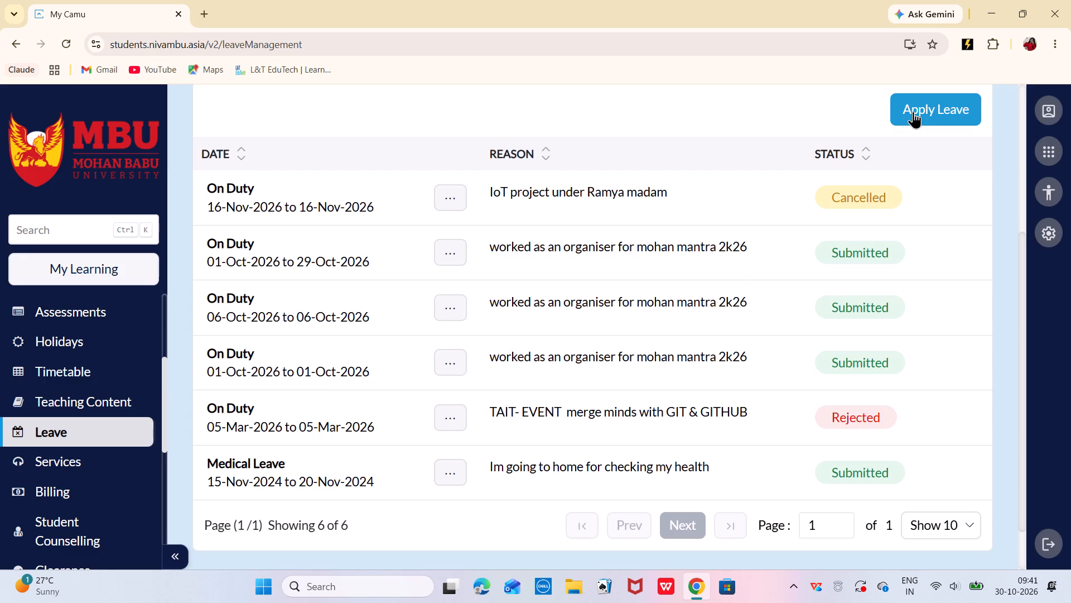
left_click(542, 155)
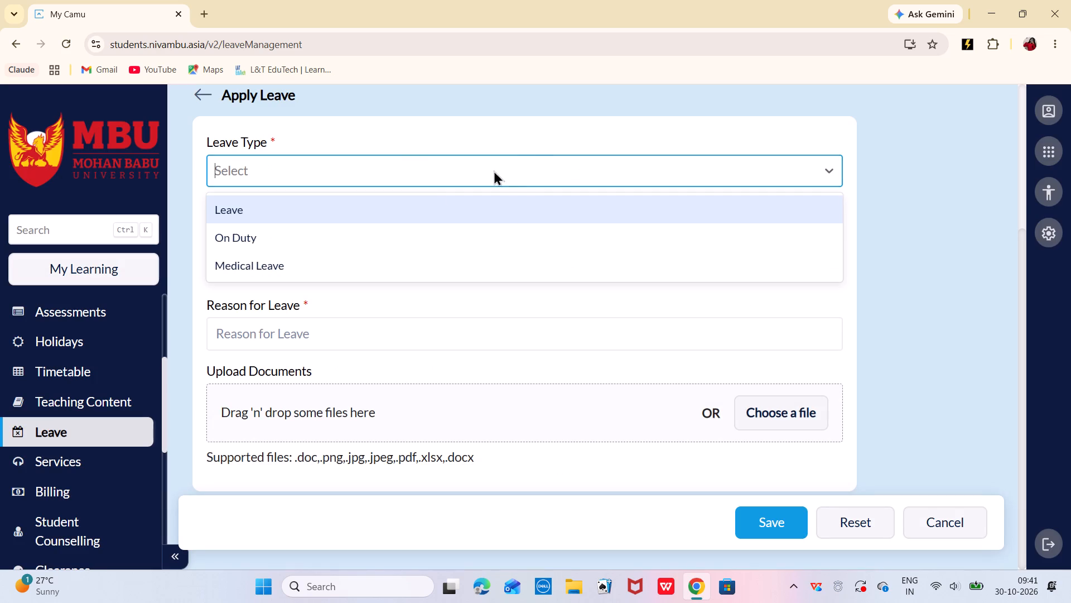
left_click(399, 241)
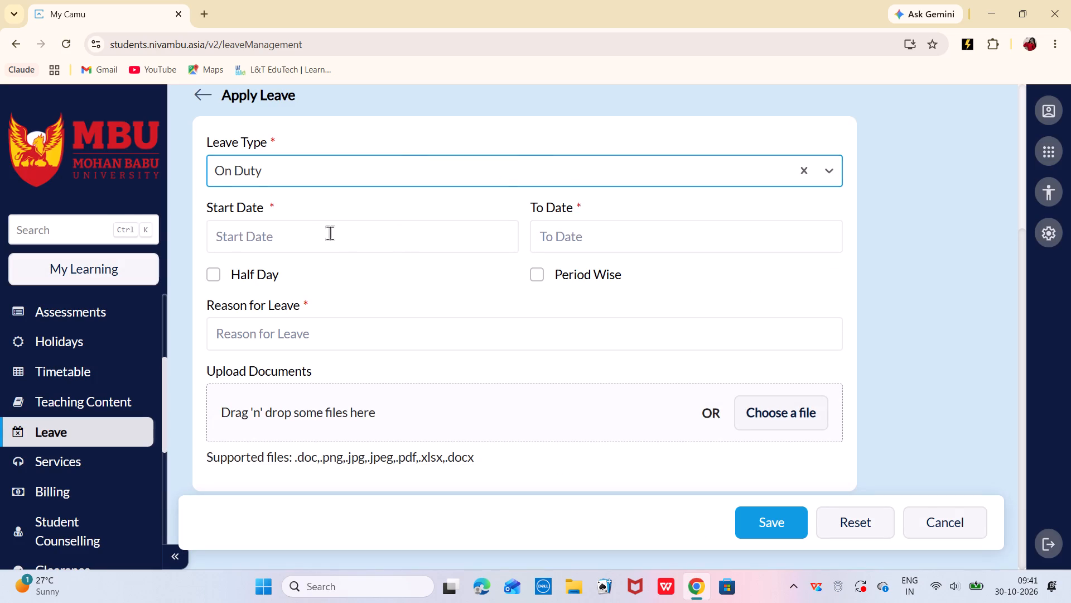
left_click(330, 233)
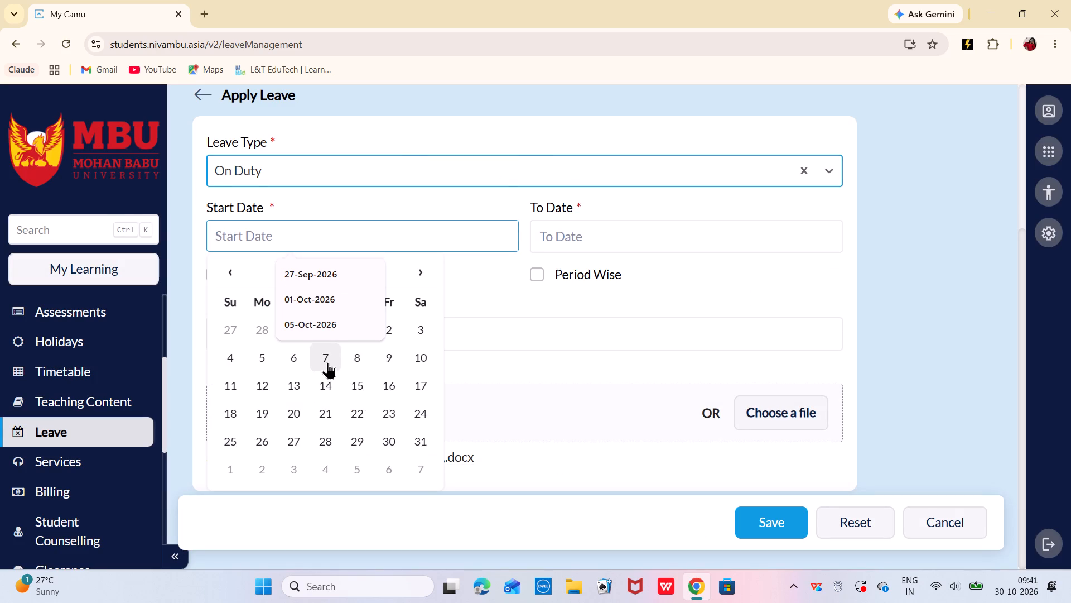
left_click(327, 362)
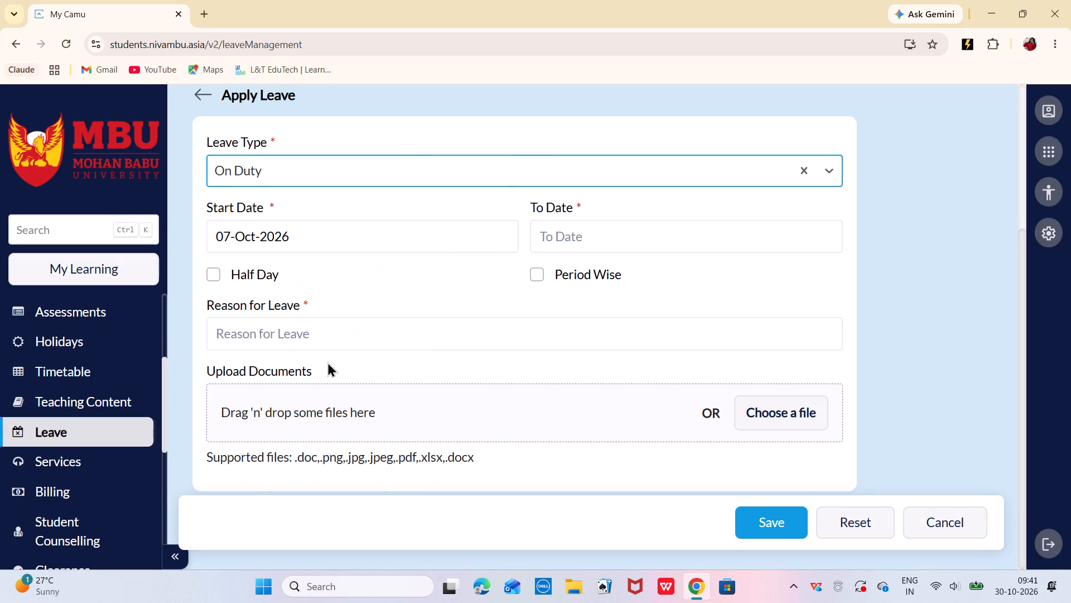
left_click(559, 243)
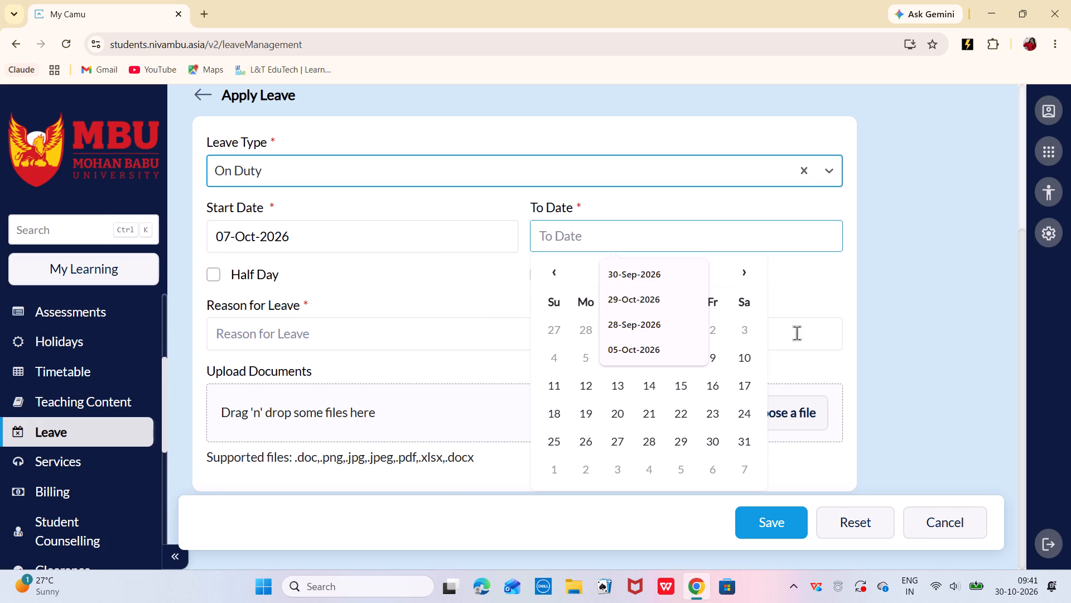
left_click(935, 285)
left_click(720, 242)
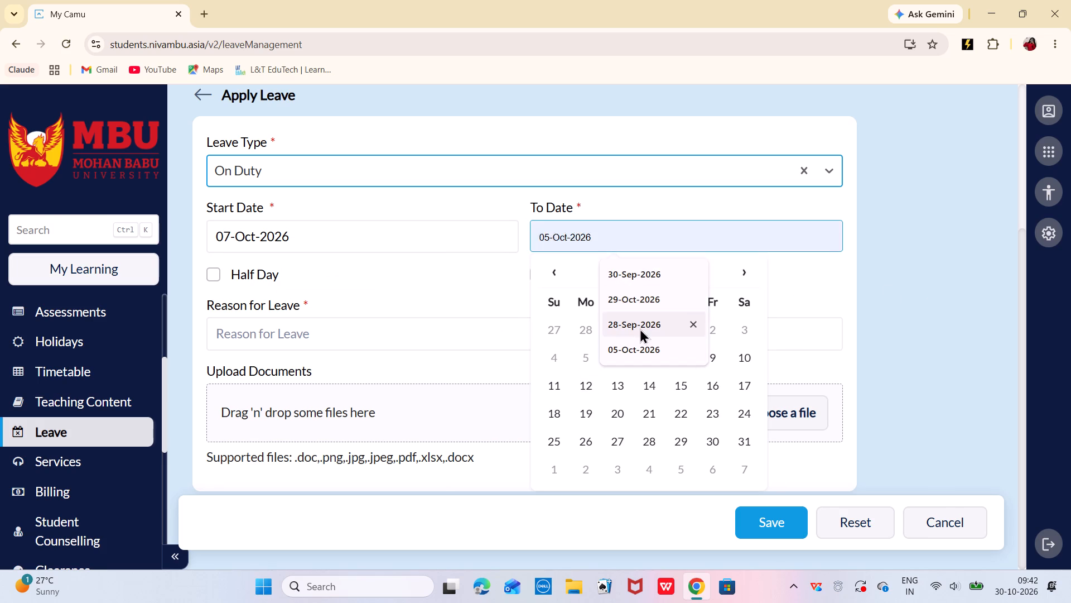
left_click(721, 360)
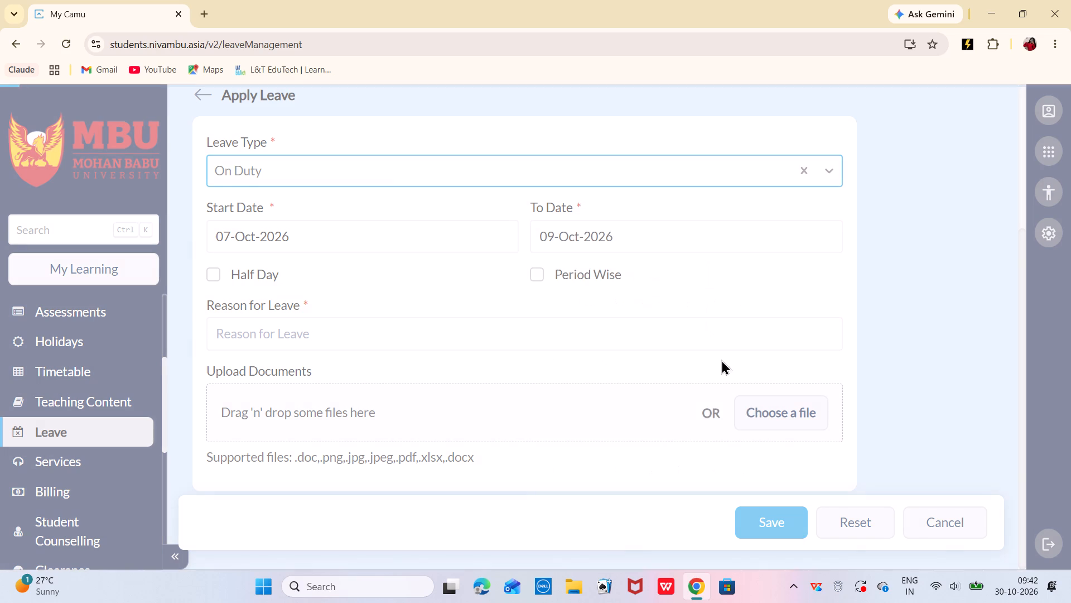
left_click(573, 241)
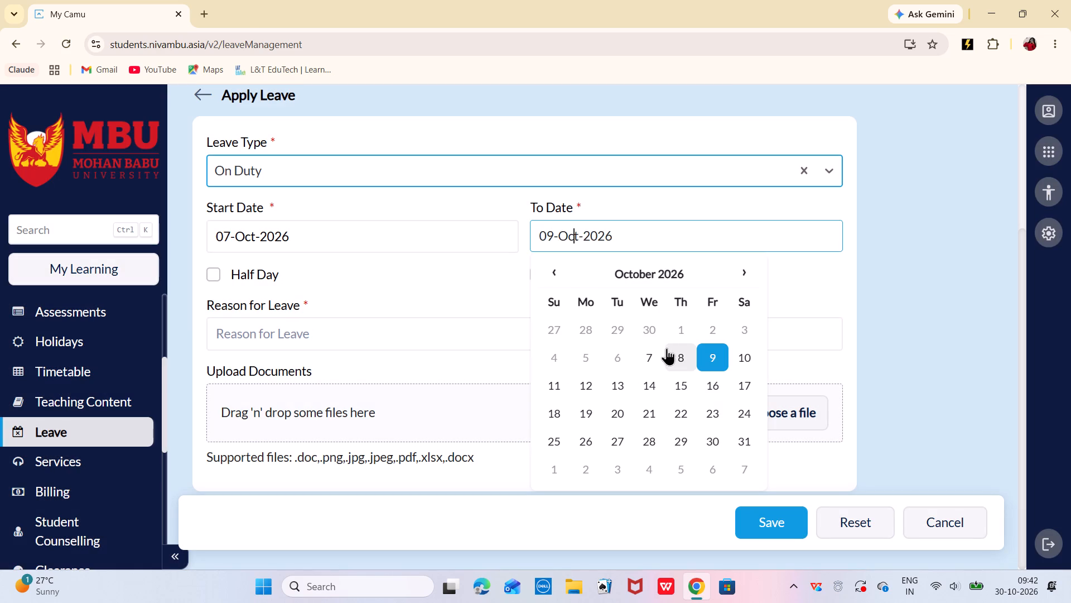
left_click(641, 352)
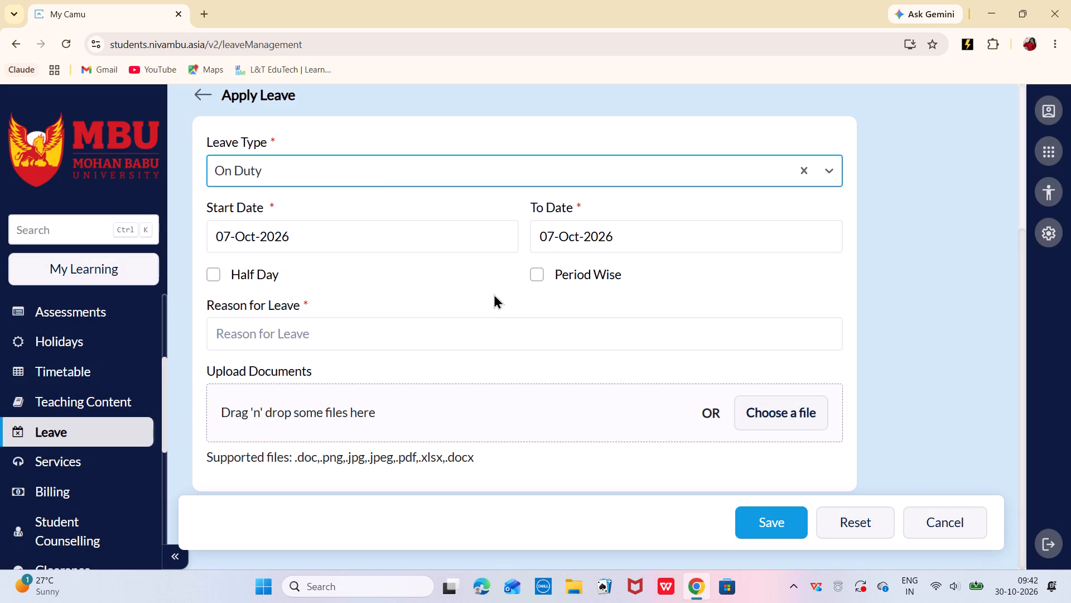
Make the leave period-wise, select all available periods, S2 A Periods 3, 4, 5 and 6, and try to save without a reason.
left_click(534, 274)
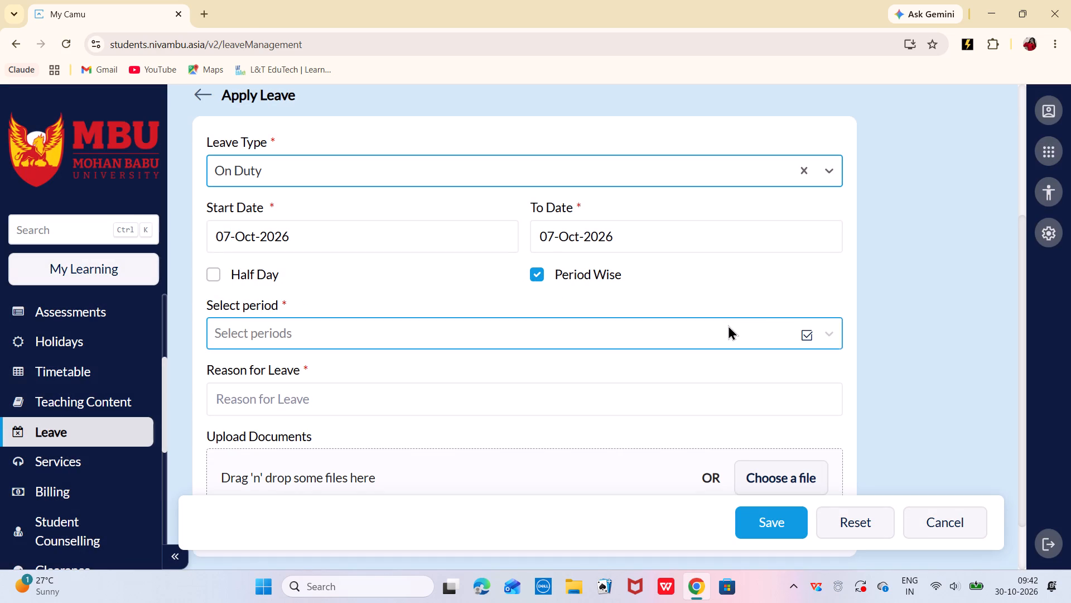
left_click(800, 327)
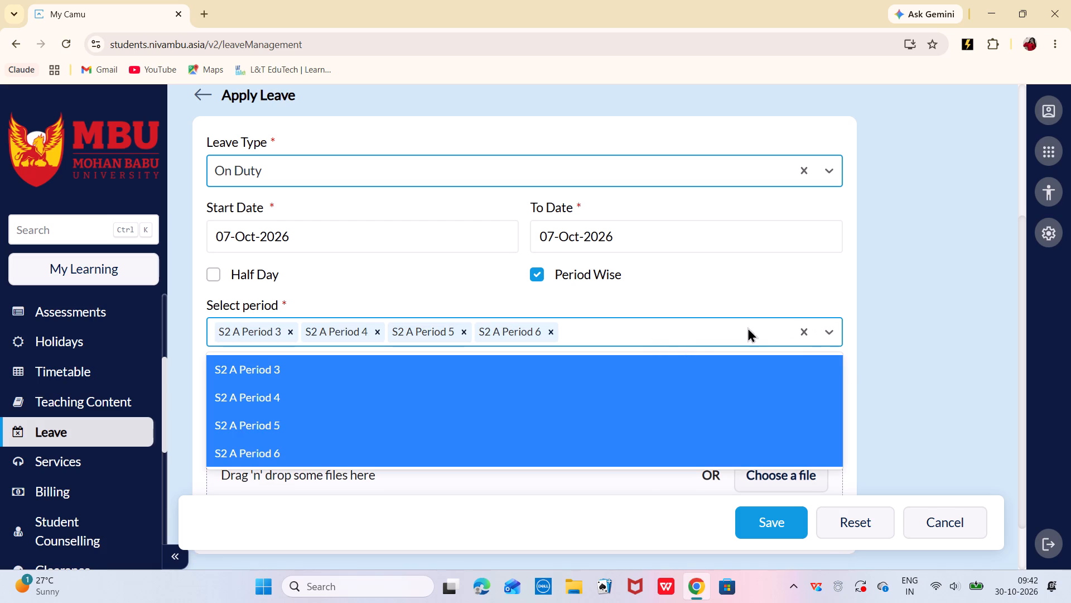
scroll(674, 342, "down", 2)
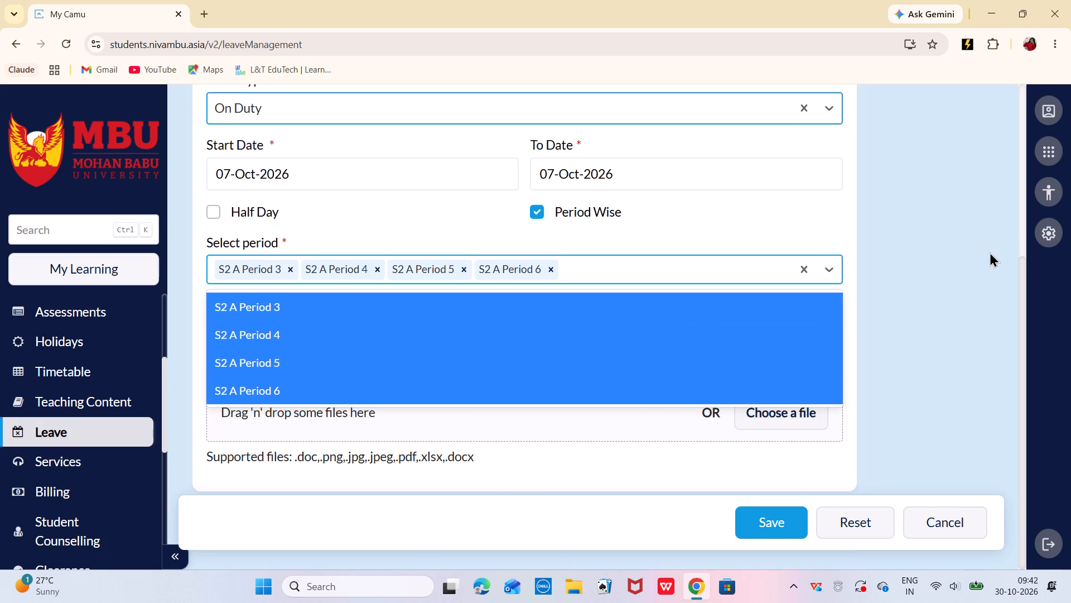
left_click(990, 252)
scroll(990, 252, "down", 3)
left_click(973, 366)
left_click(776, 527)
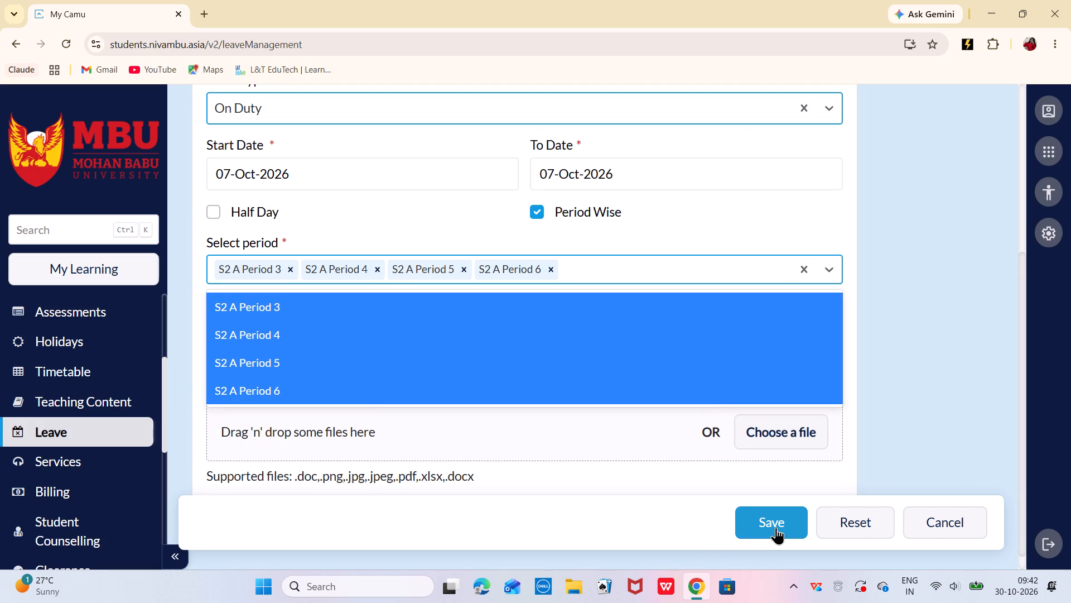
left_click(829, 273)
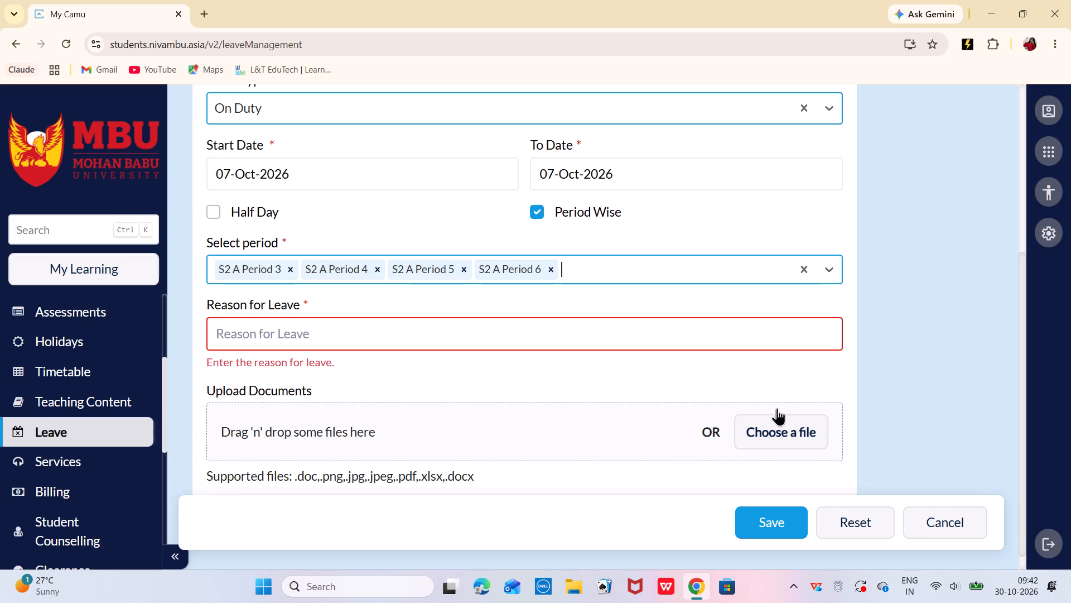
Enter the reason "worked as an organiser for mohan mantra 2k26" and save the application.
left_click(591, 331)
left_click(412, 379)
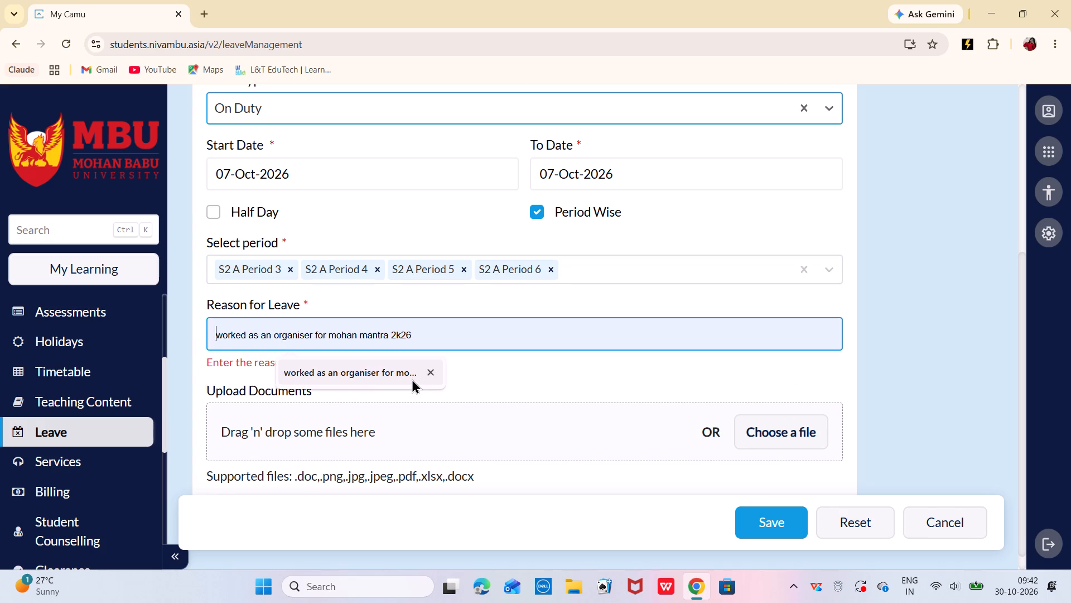
left_click(767, 520)
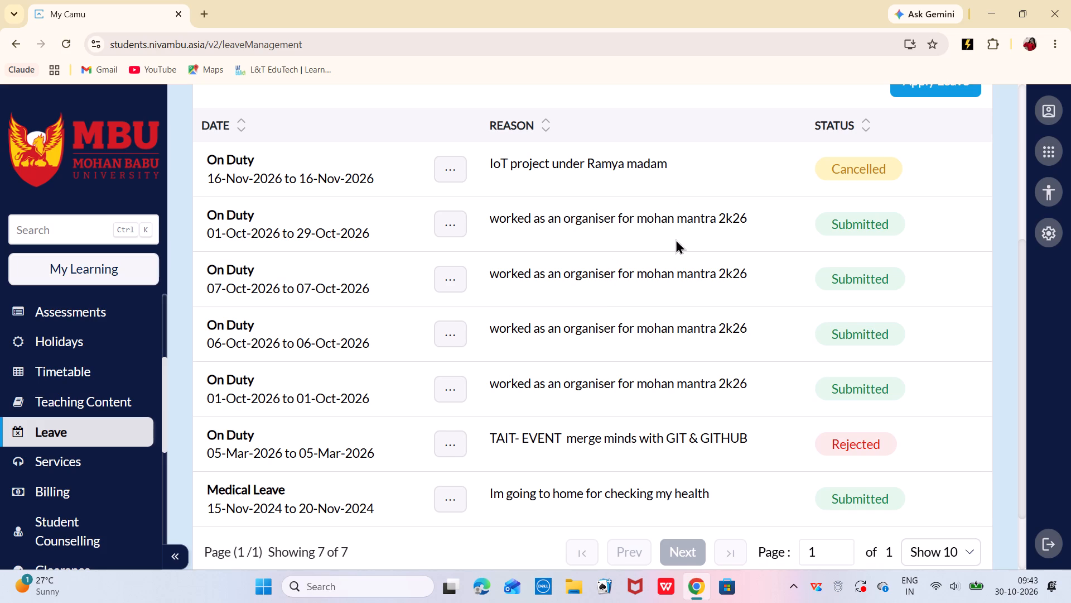
Start a new leave application of type On Duty with both Start Date and To Date set to 09-Oct-2026.
scroll(676, 239, "up", 1)
left_click(897, 143)
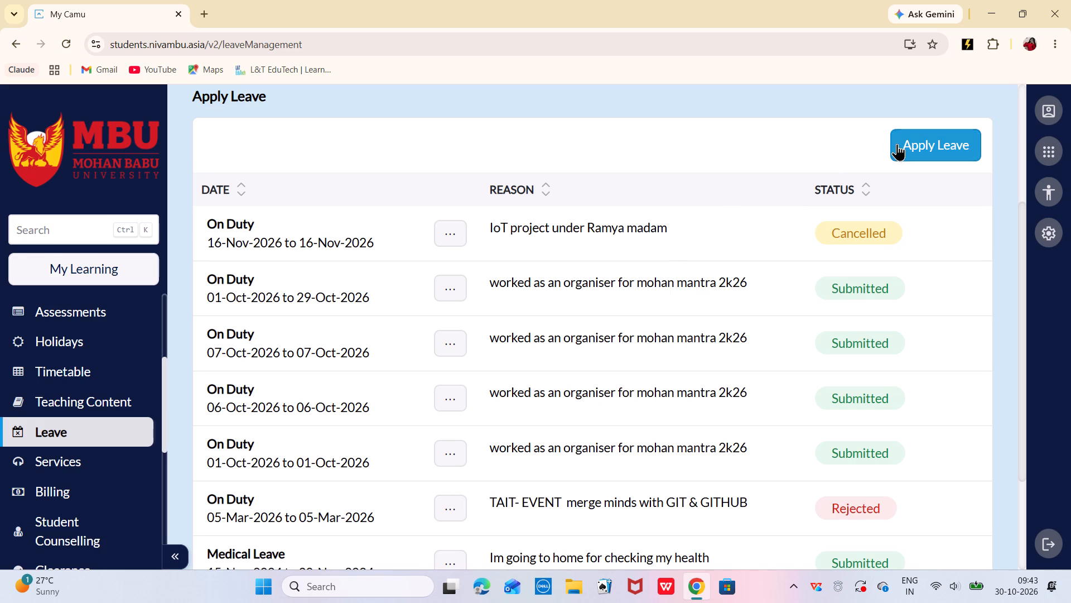
left_click(319, 171)
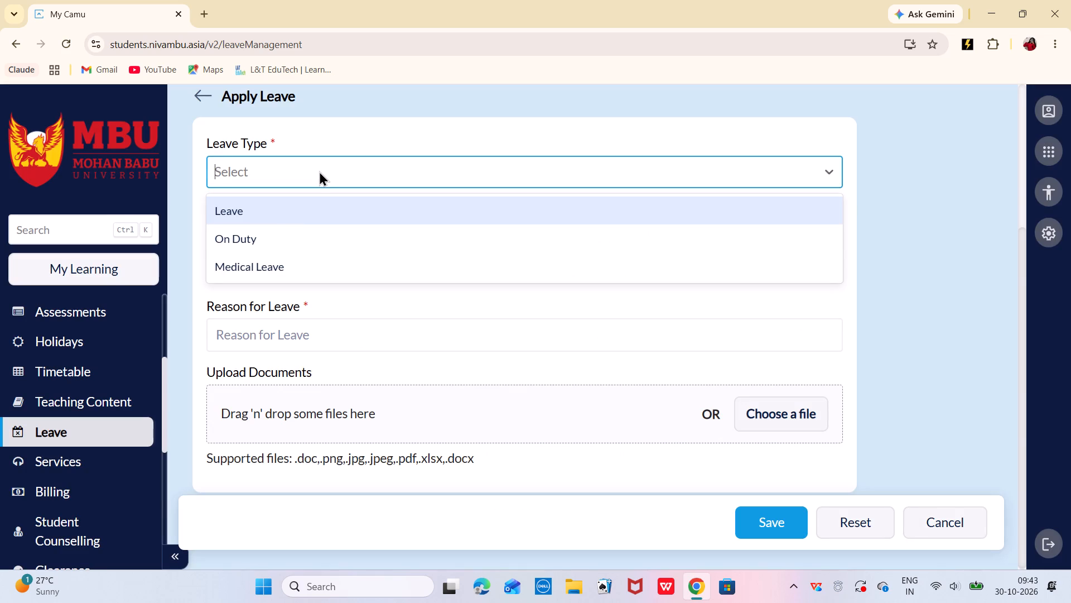
left_click(287, 236)
left_click(253, 236)
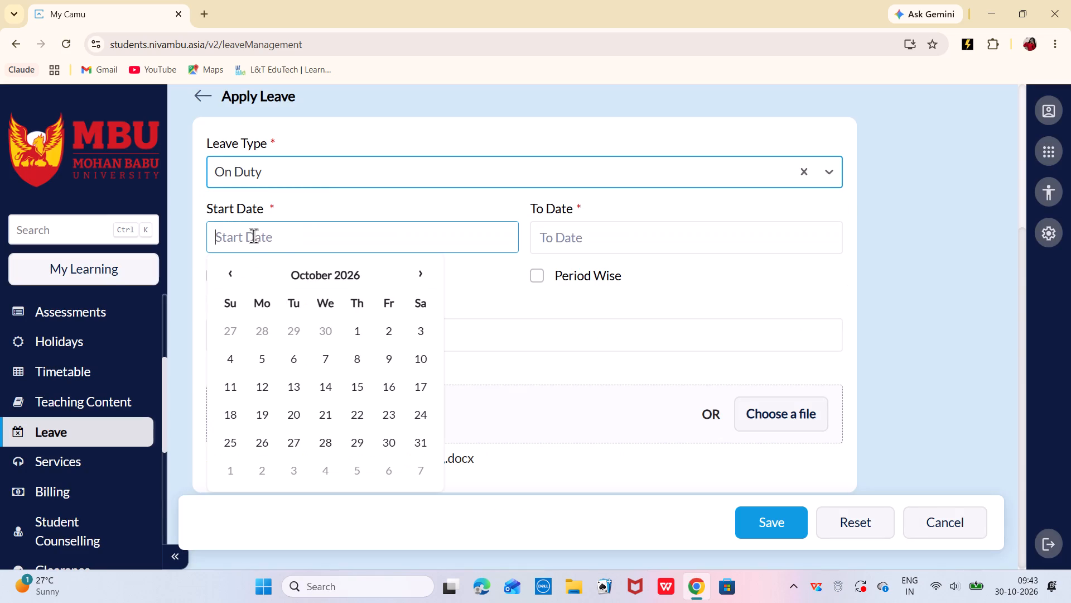
left_click(385, 356)
left_click(393, 355)
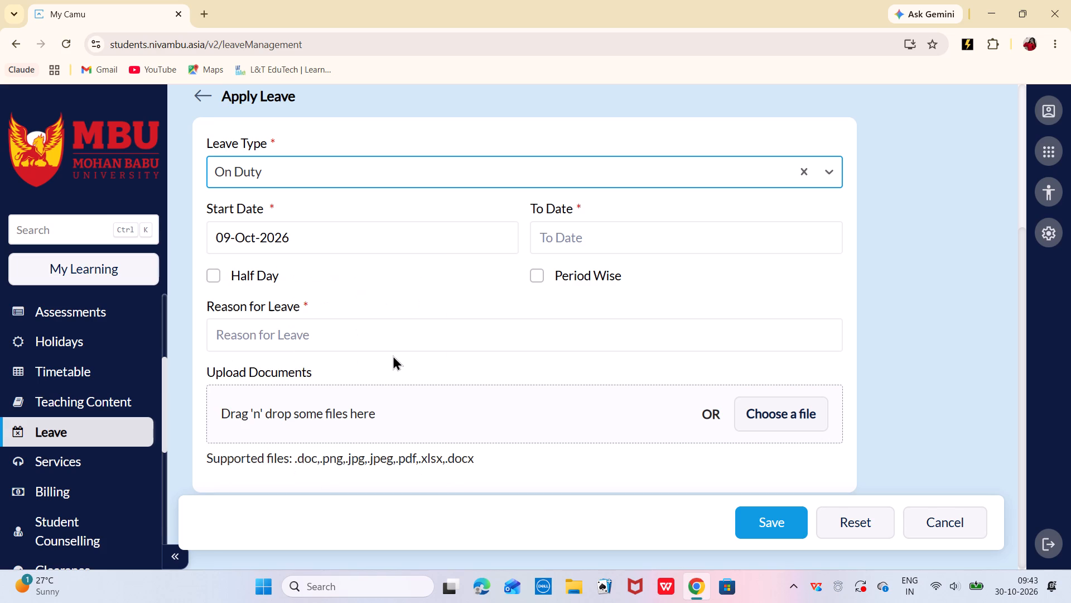
left_click(563, 238)
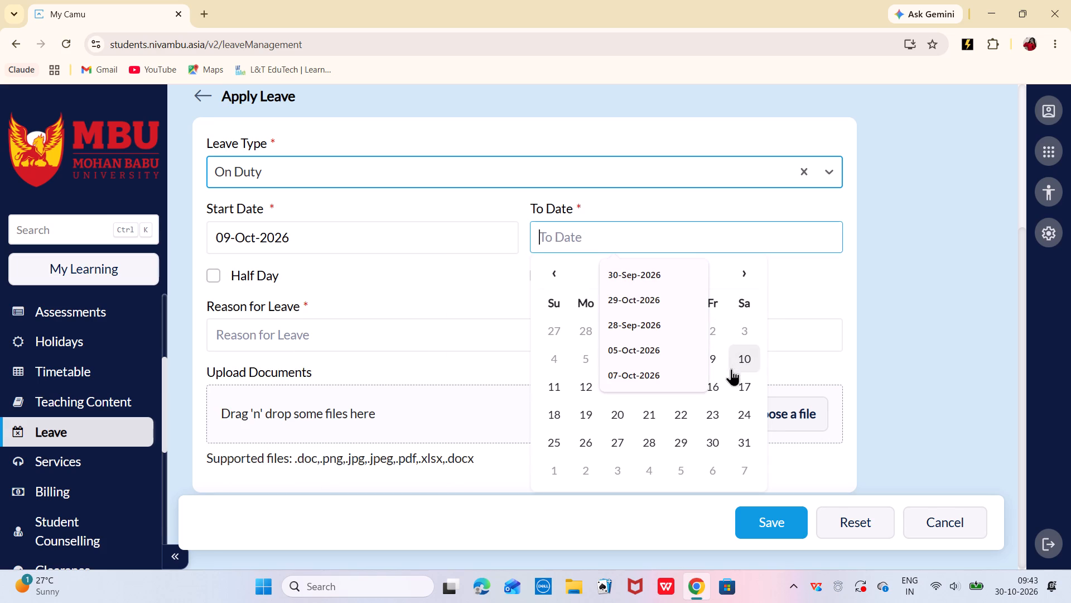
left_click(715, 358)
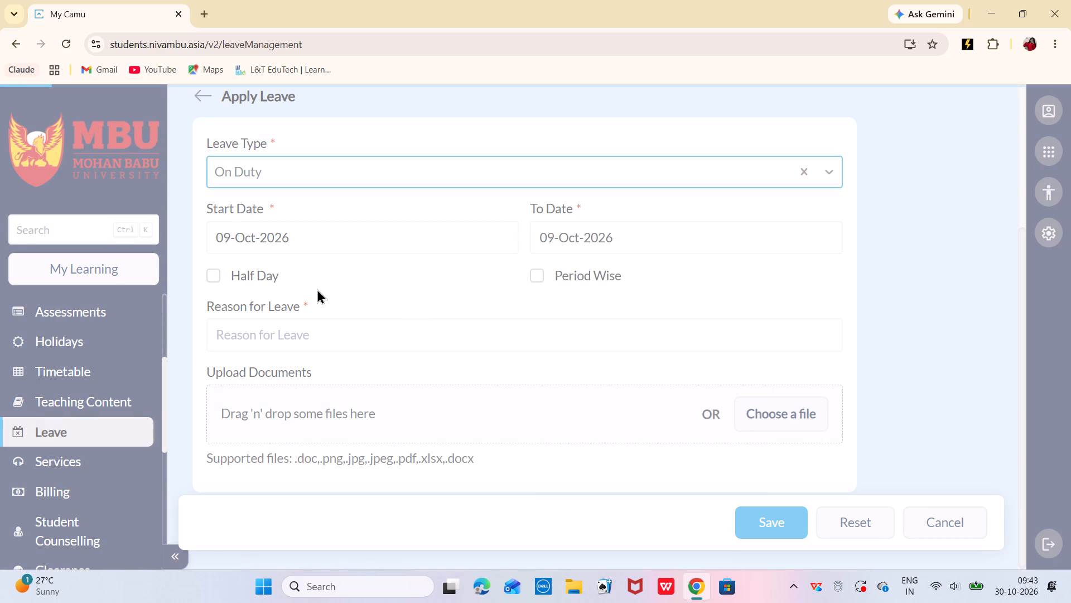
Make the leave period-wise and select all available periods except S2 A Period 1, leaving Periods 2 to 6.
left_click(538, 272)
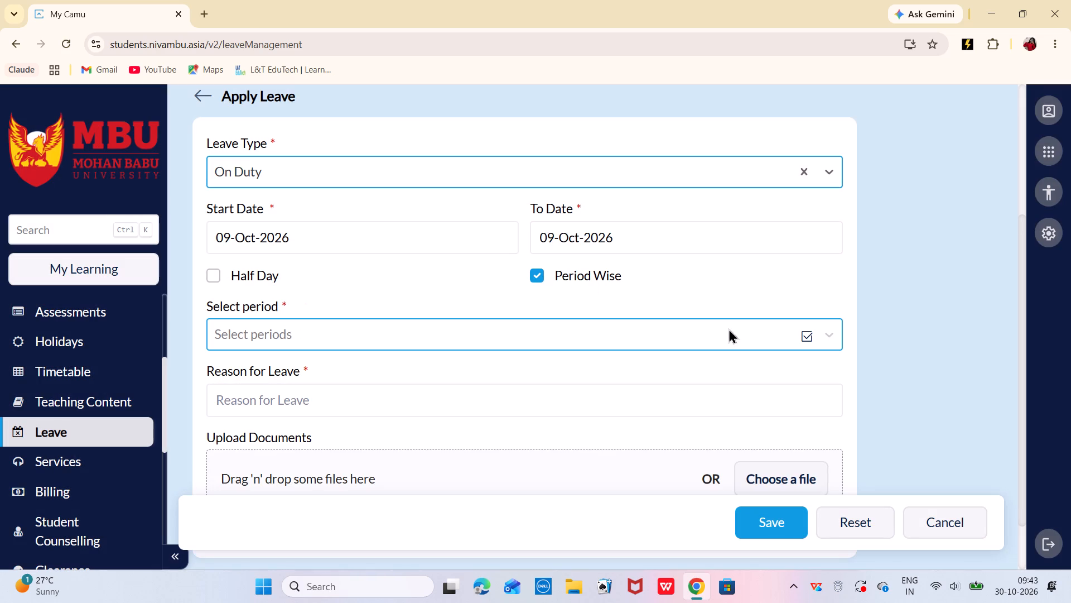
left_click(798, 333)
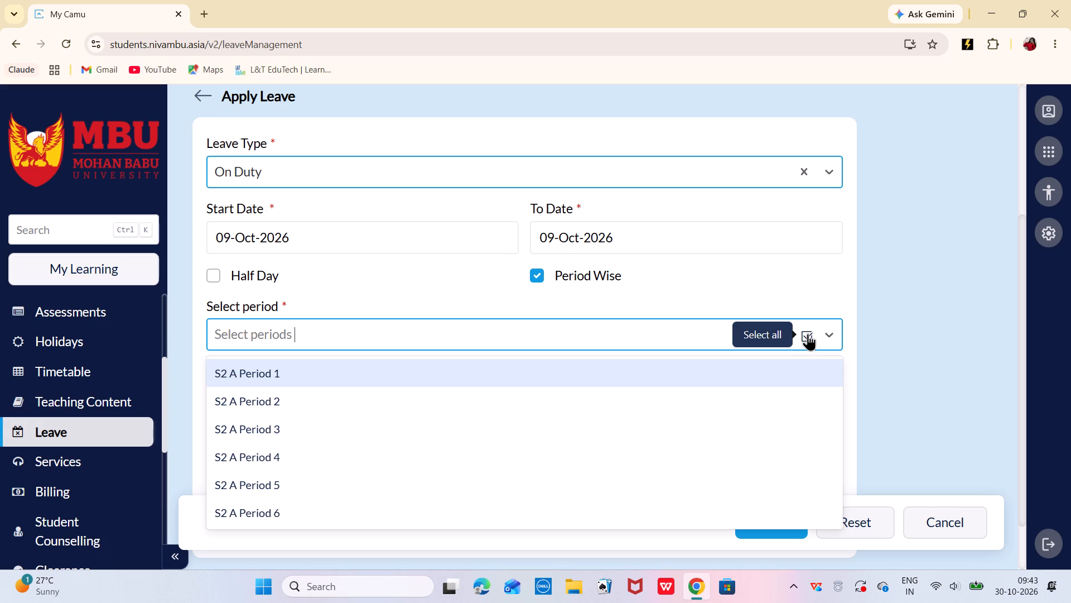
left_click(807, 333)
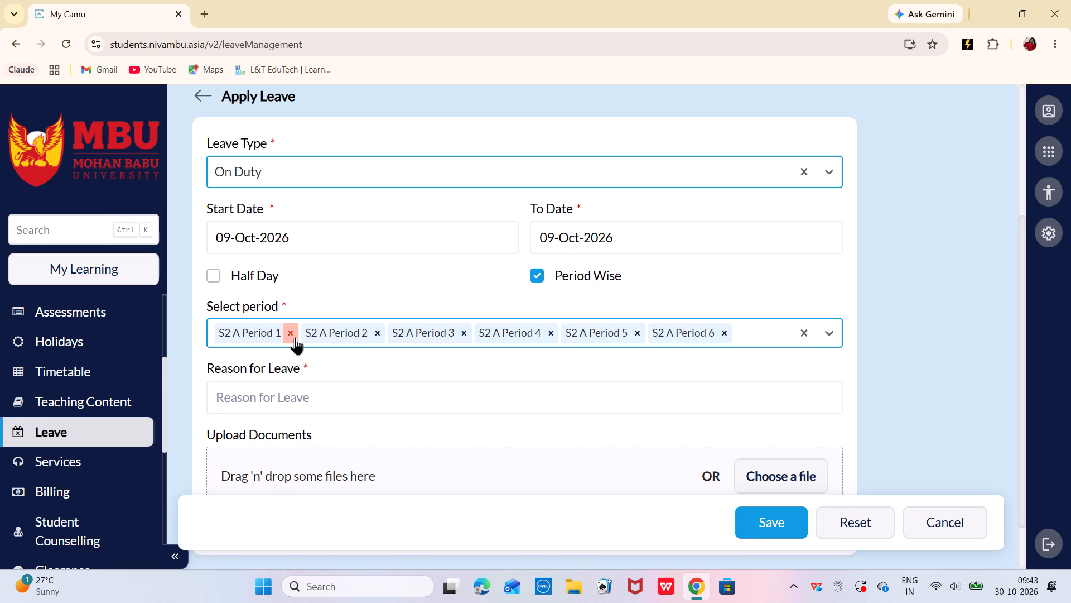
left_click(295, 337)
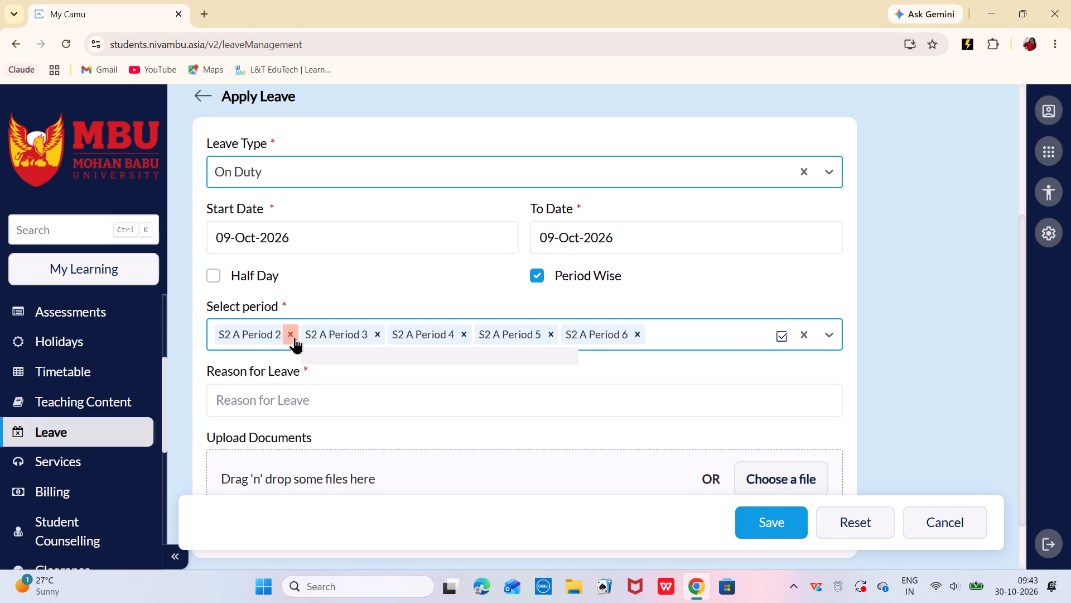
Enter the reason "worked as an organiser for mohan mantra 2k26".
scroll(295, 337, "down", 1)
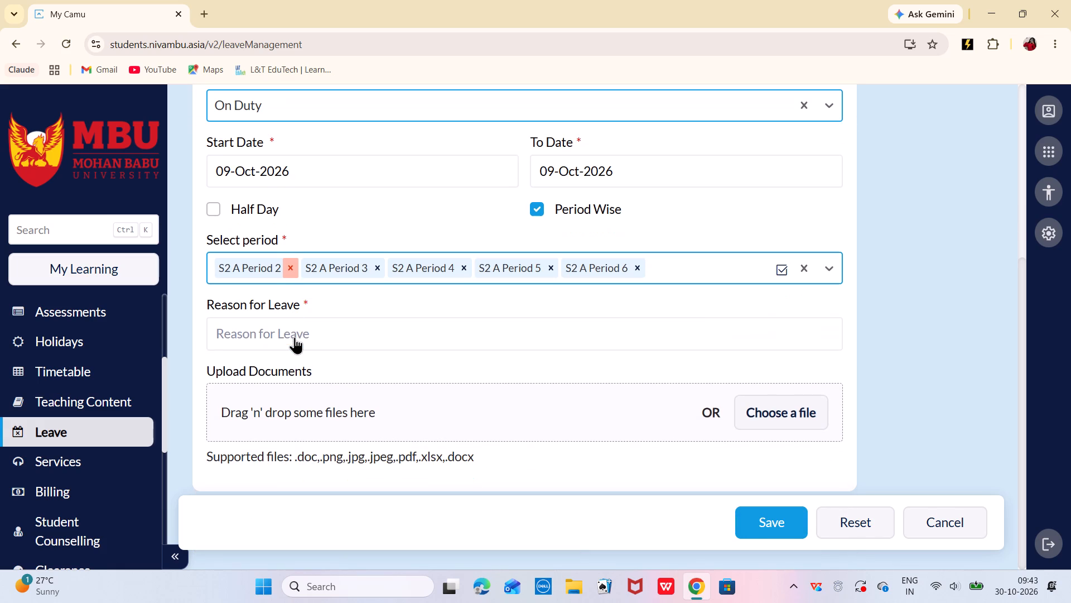
scroll(295, 337, "down", 1)
left_click(379, 331)
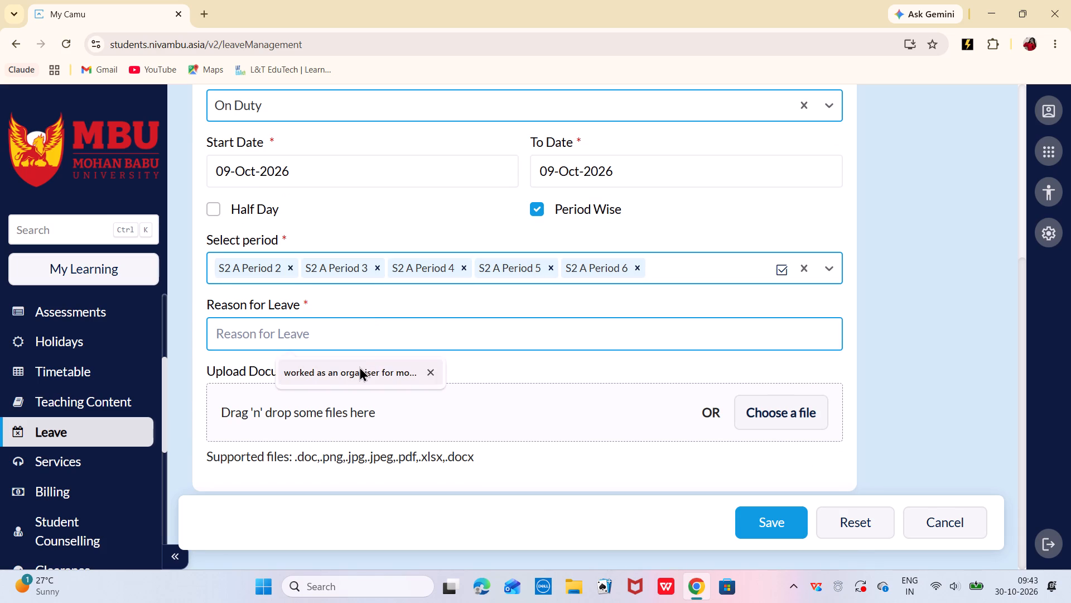
left_click(359, 366)
Attach the "mohan mantra" image from Downloads as the supporting document and try to save the application.
left_click(763, 405)
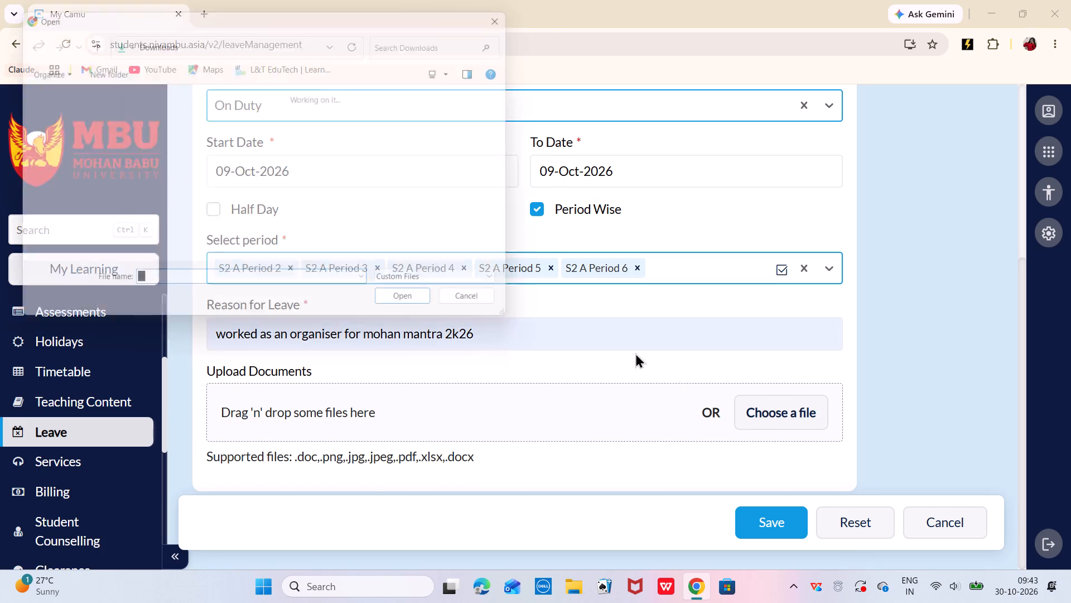
left_click(155, 109)
left_click(155, 109)
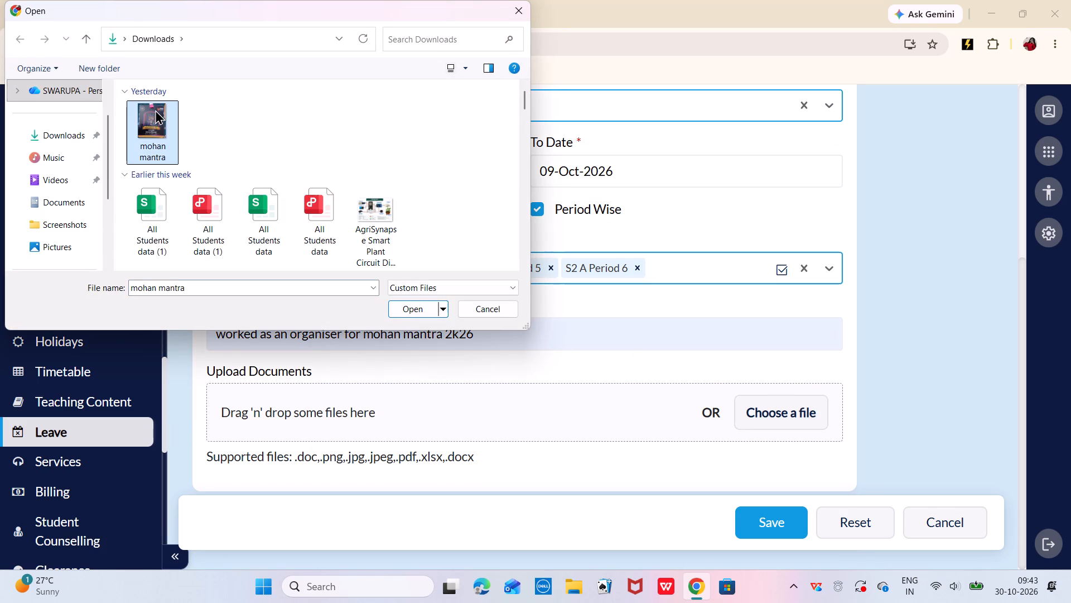
double_click(155, 109)
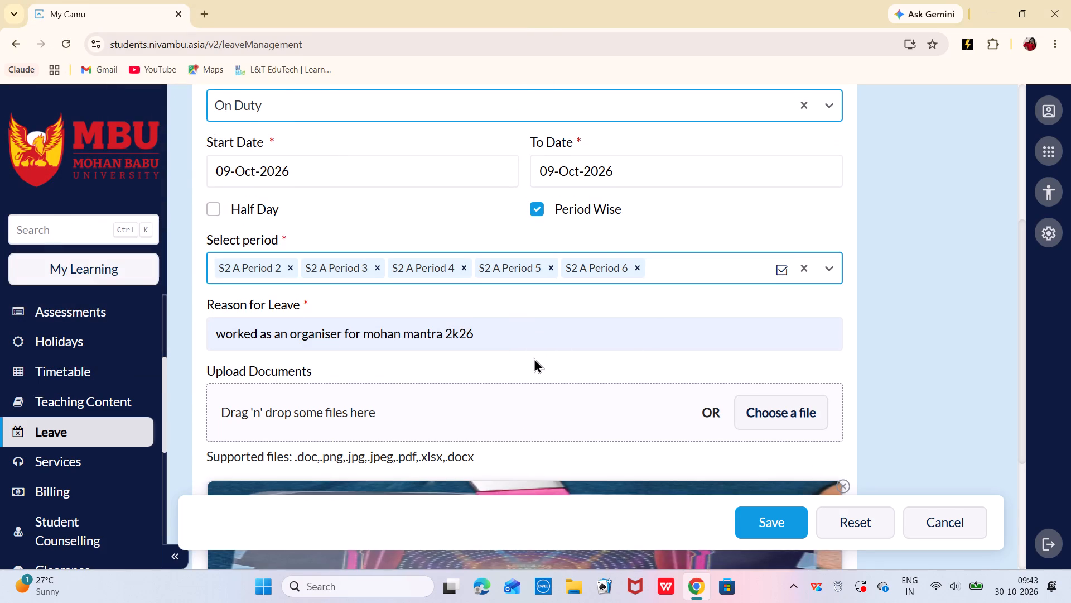
scroll(534, 358, "down", 3)
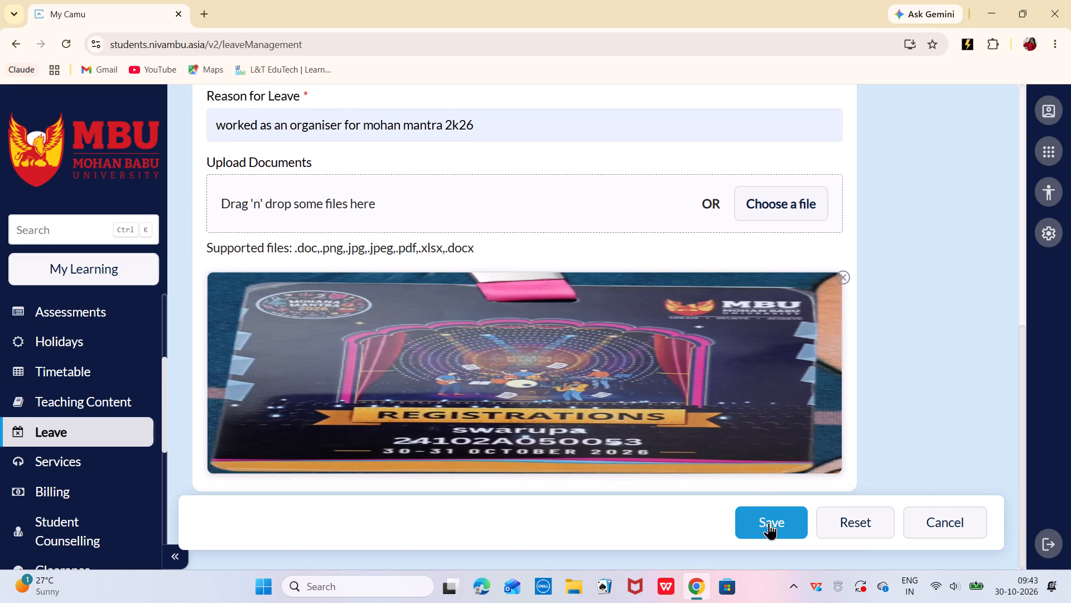
left_click(769, 523)
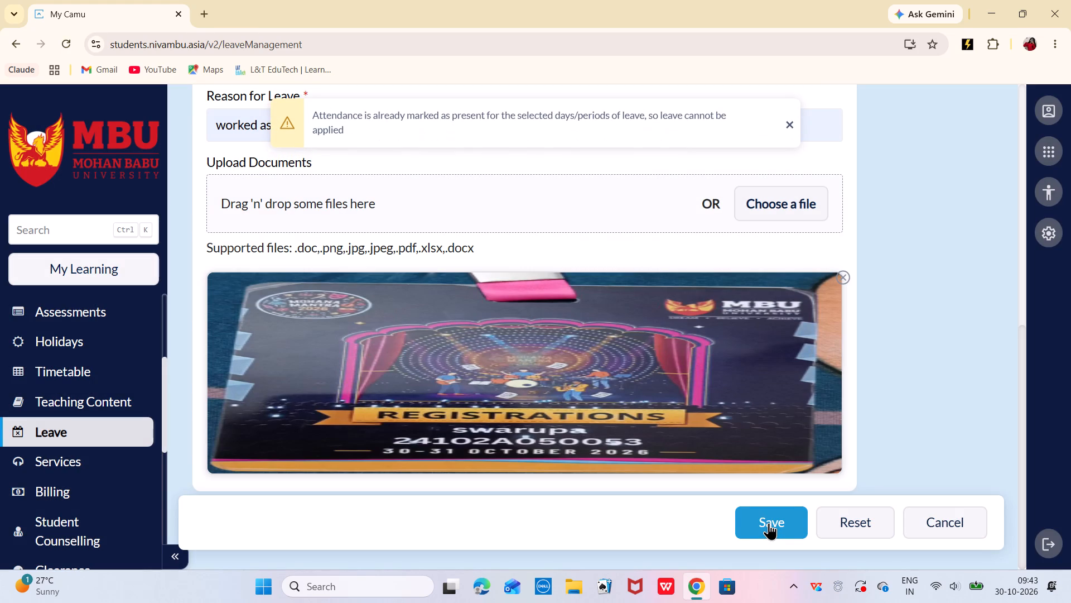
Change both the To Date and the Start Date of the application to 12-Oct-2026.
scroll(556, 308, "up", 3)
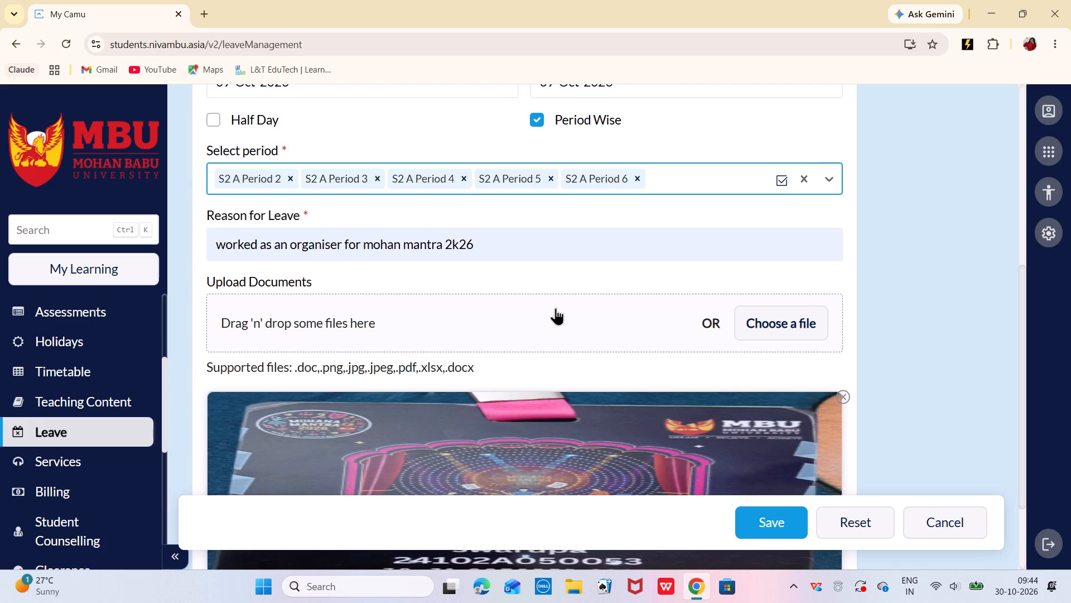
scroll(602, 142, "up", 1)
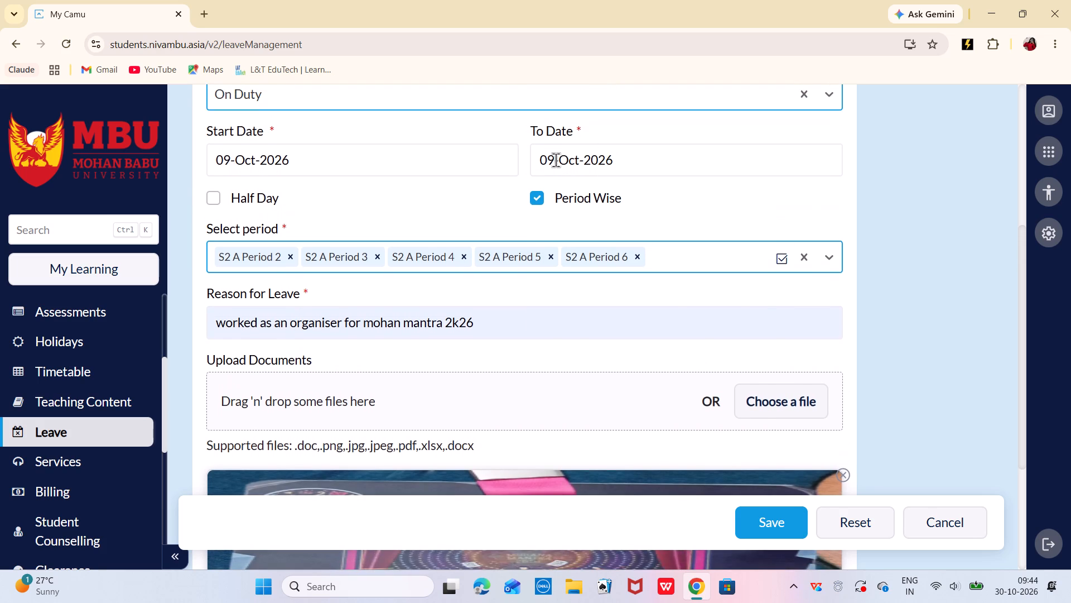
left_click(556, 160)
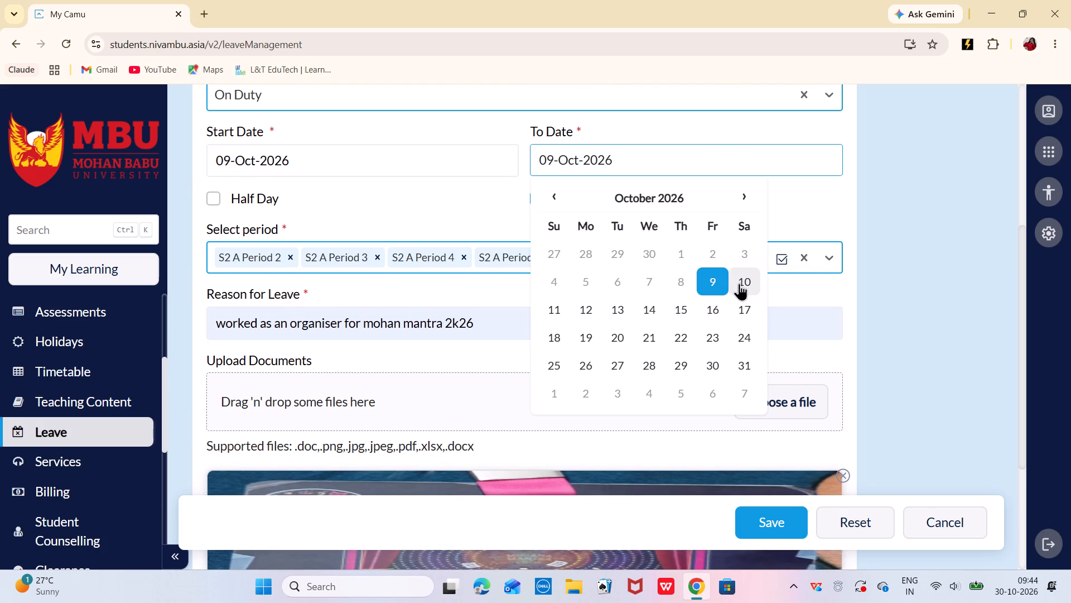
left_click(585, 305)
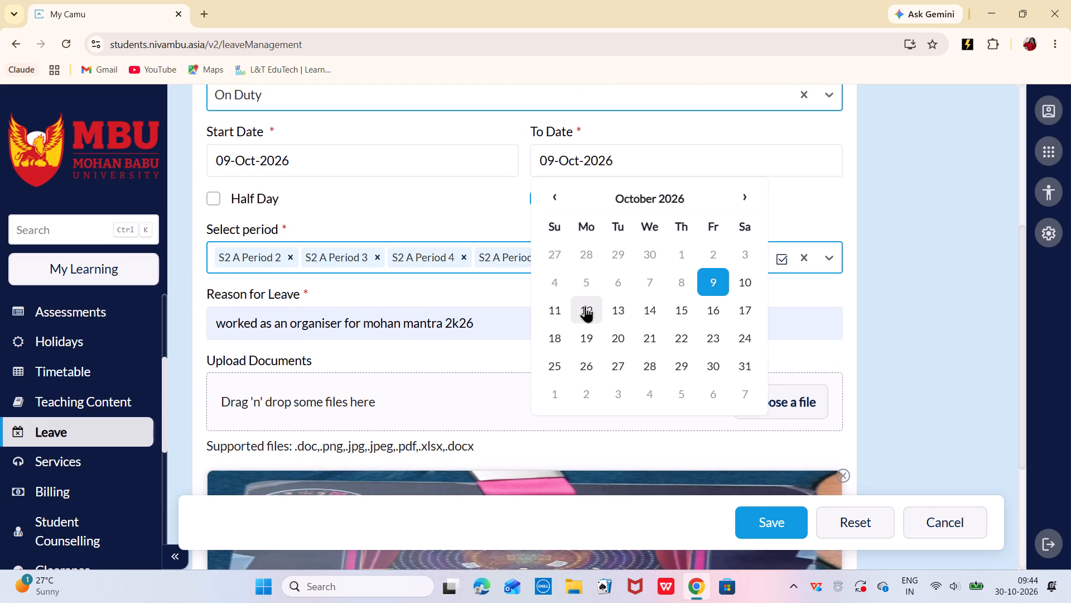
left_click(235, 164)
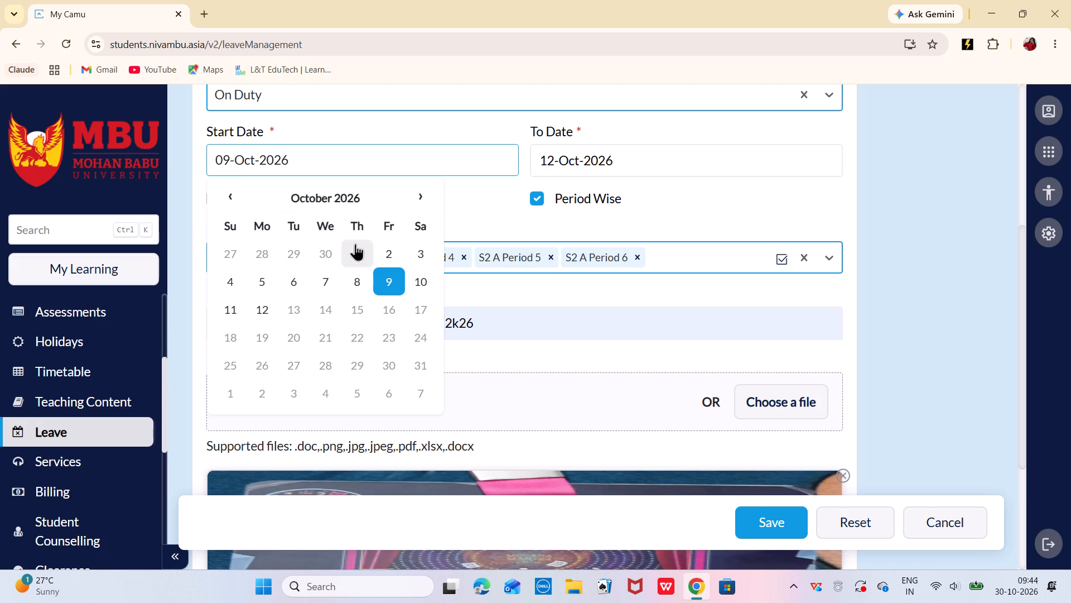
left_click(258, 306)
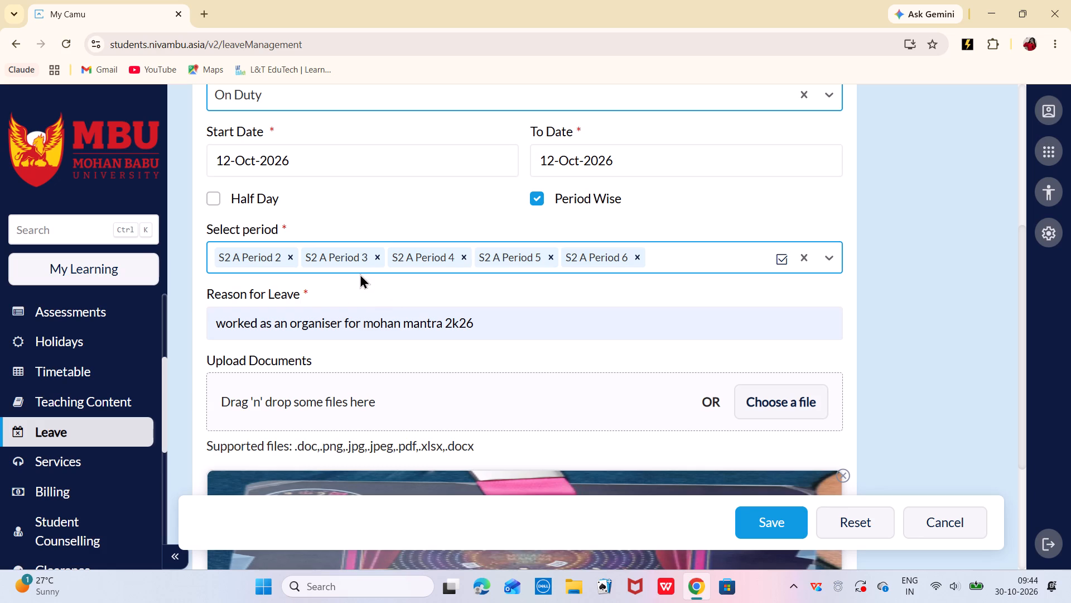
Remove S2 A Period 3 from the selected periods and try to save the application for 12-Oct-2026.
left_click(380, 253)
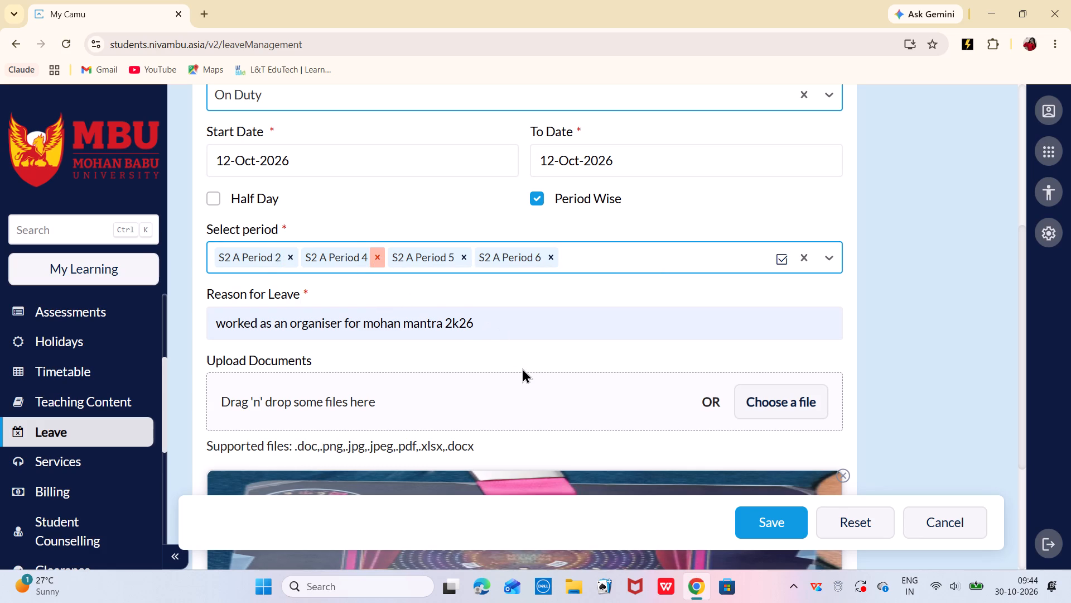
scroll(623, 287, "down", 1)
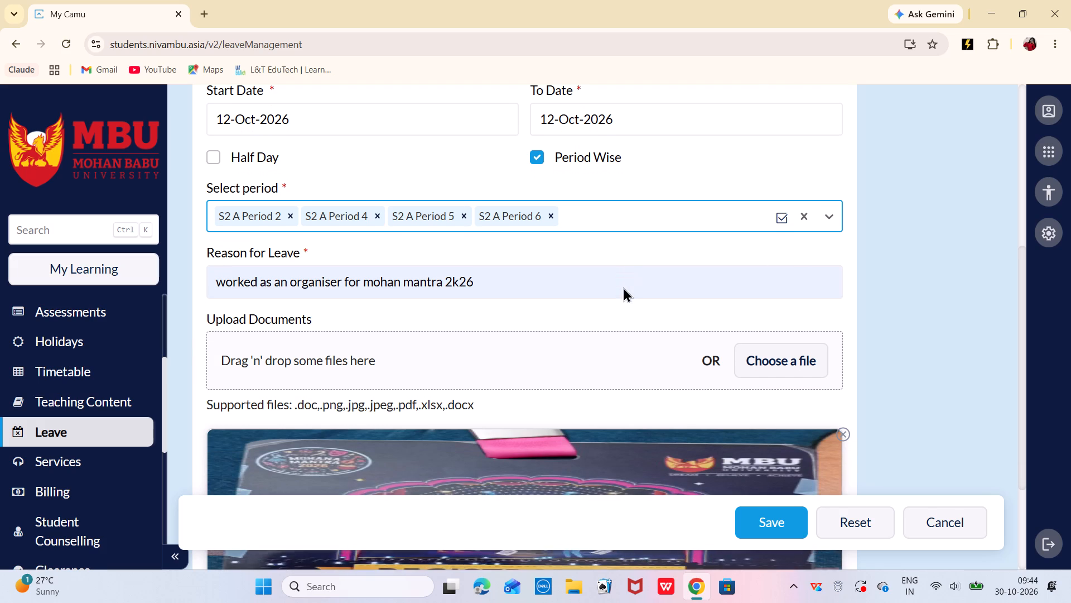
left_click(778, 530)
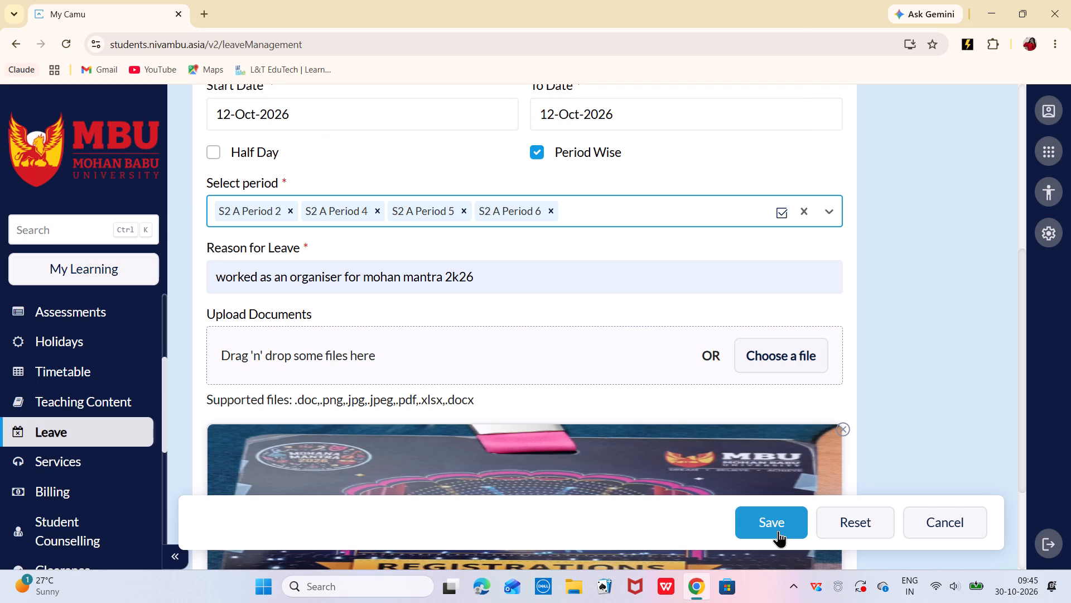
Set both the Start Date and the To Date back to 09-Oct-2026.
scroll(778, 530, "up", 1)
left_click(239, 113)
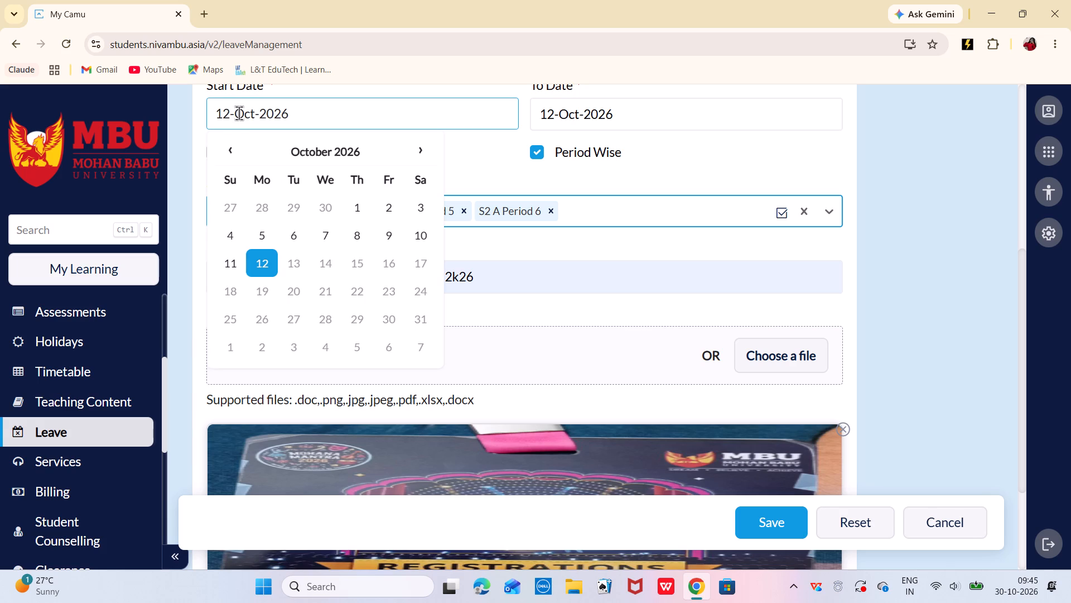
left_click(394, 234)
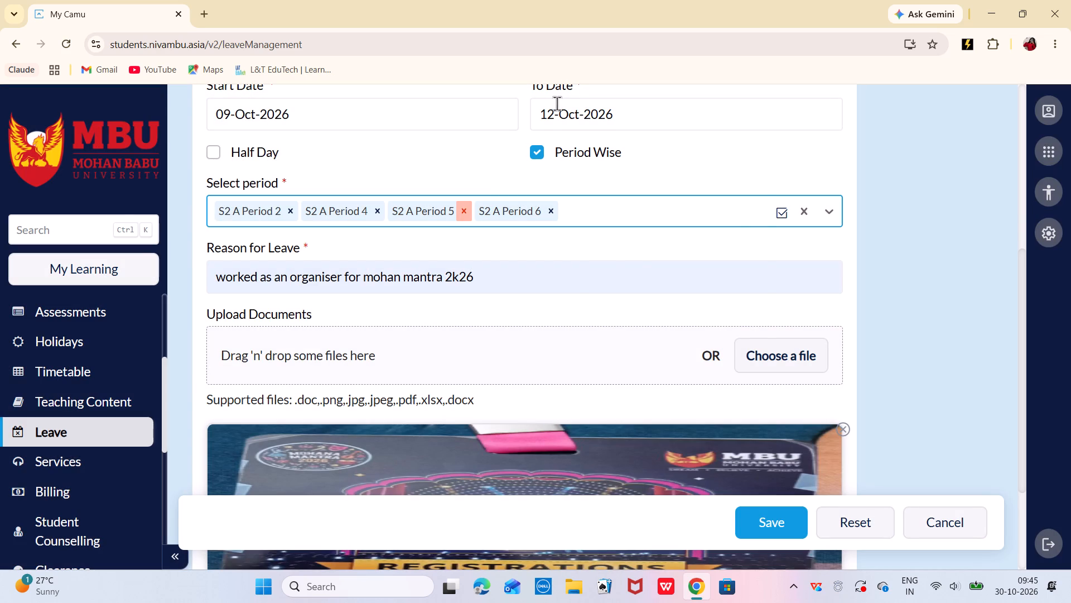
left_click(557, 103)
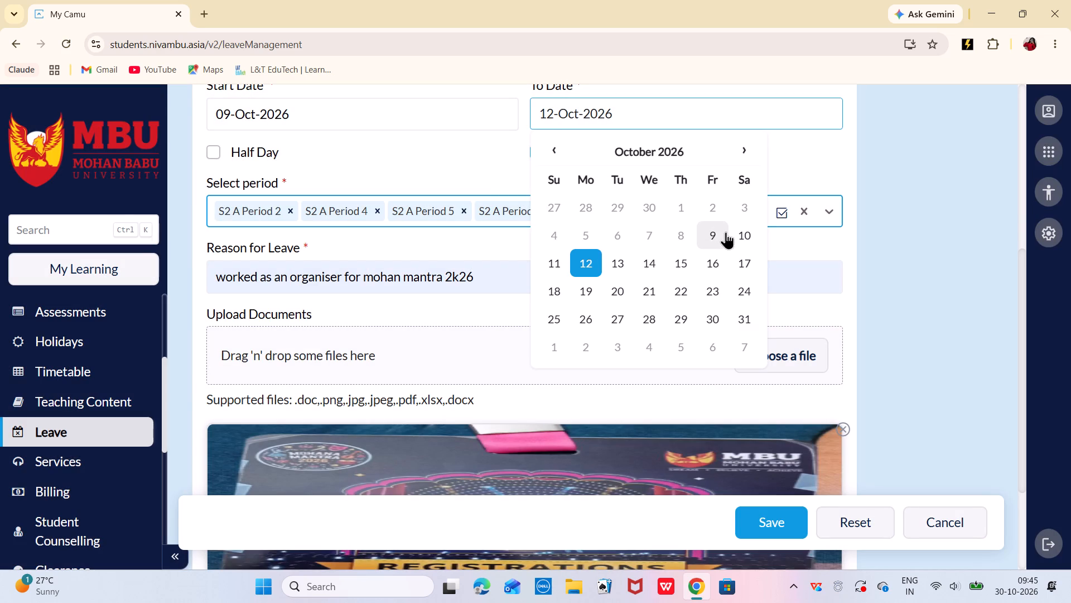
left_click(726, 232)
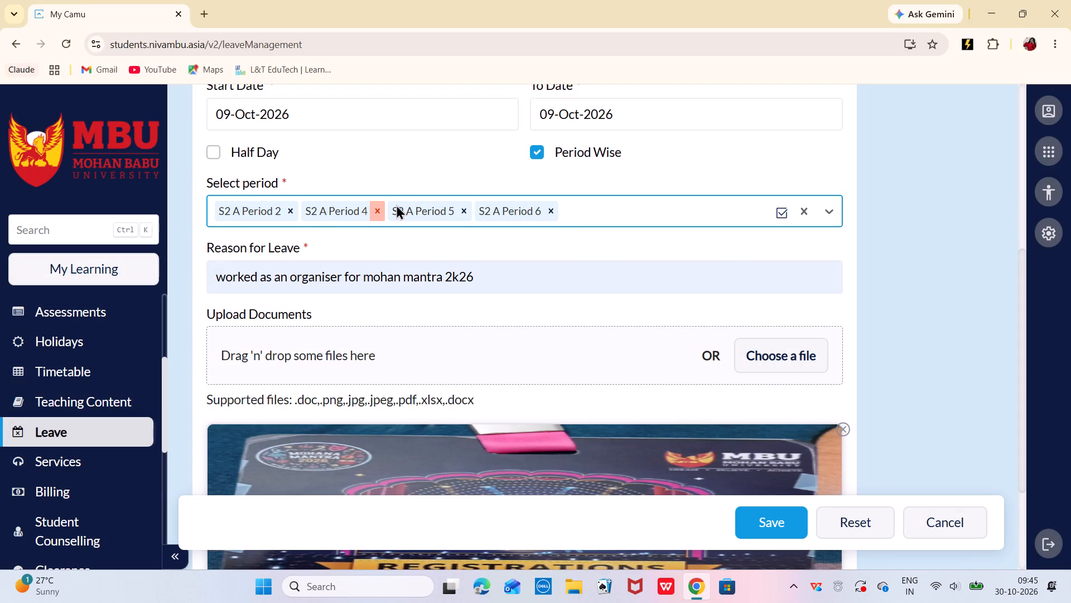
Change the selected periods to S2 A Period 2, 3, 5 and 6 and save the 09-Oct-2026 application.
left_click(374, 206)
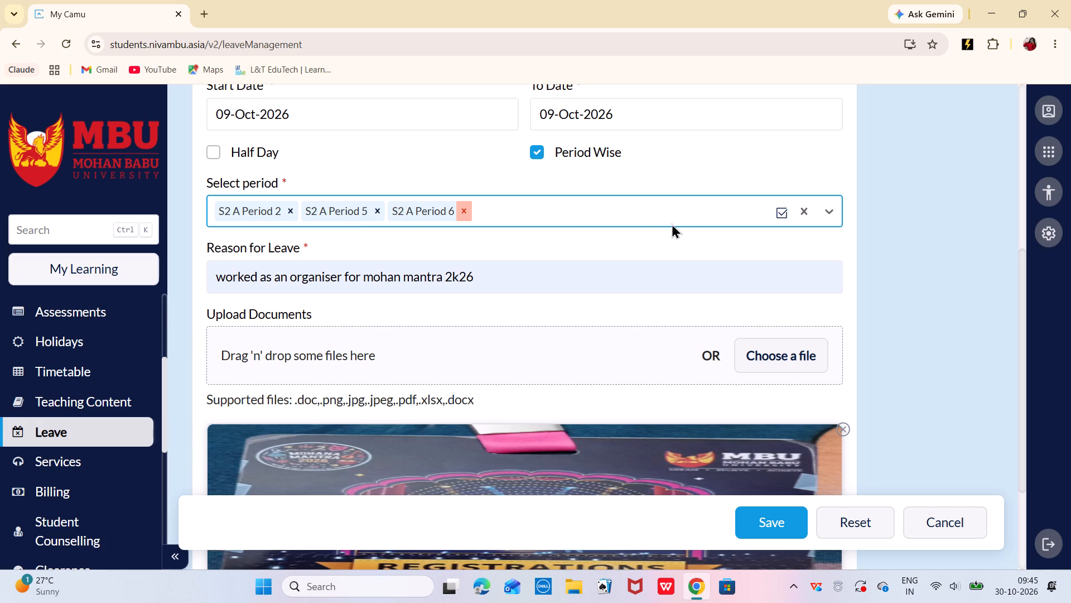
left_click(776, 207)
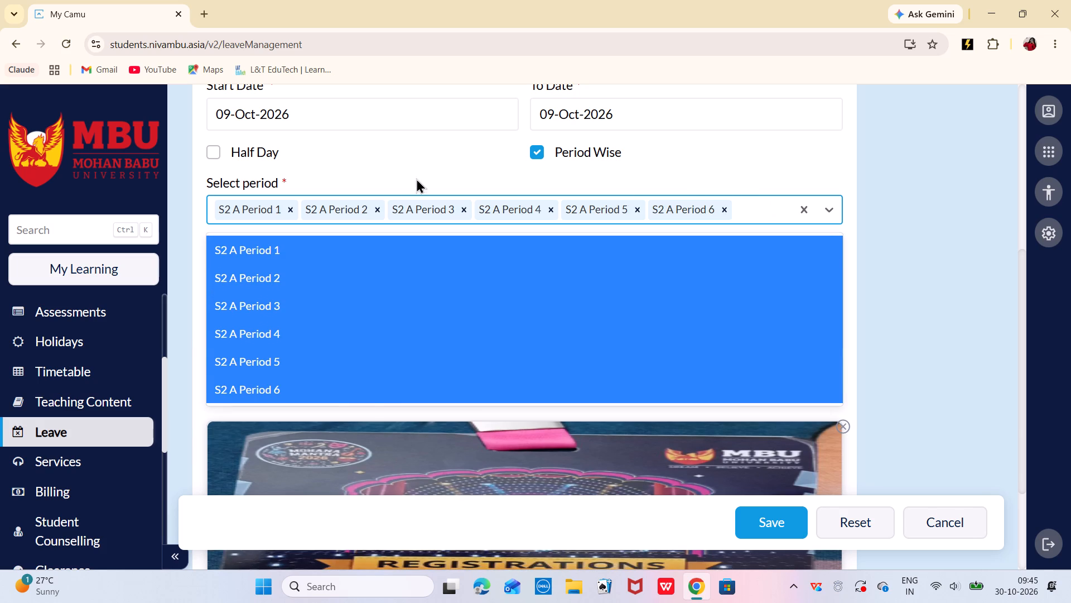
left_click(289, 209)
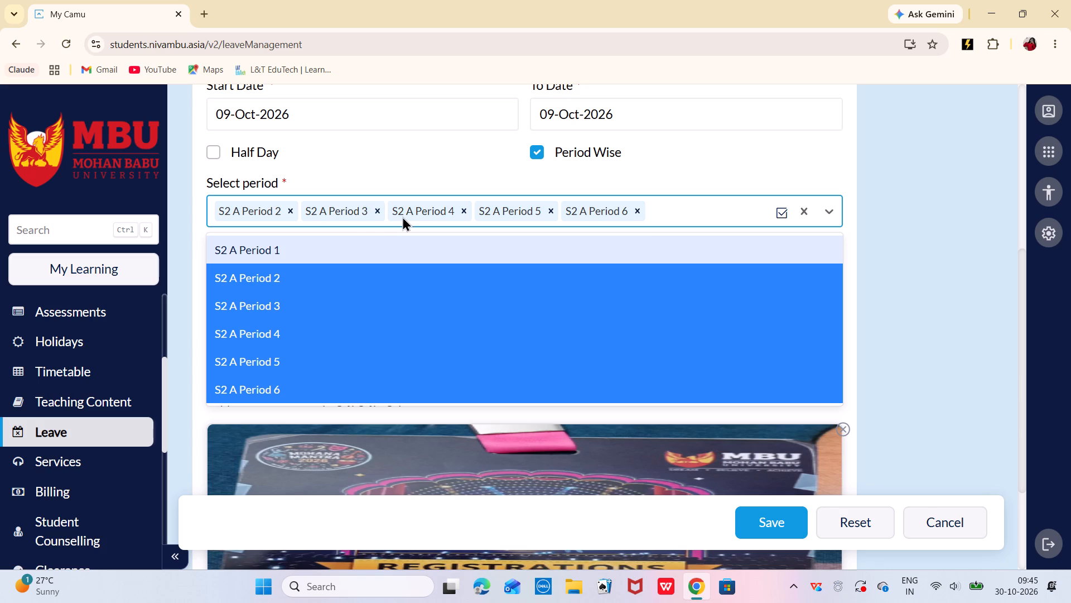
left_click(459, 208)
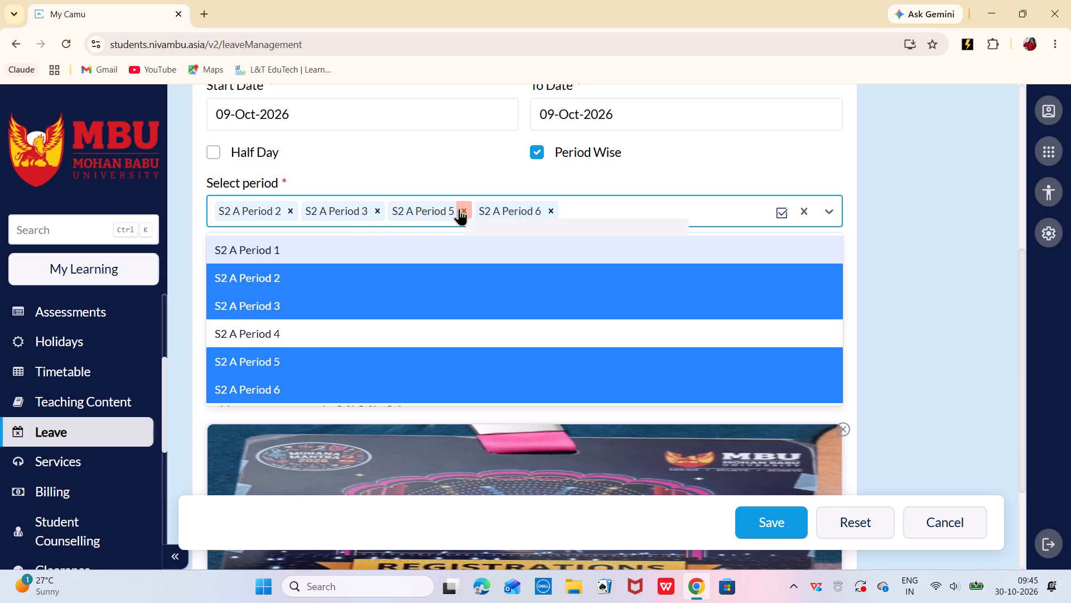
scroll(519, 246, "down", 1)
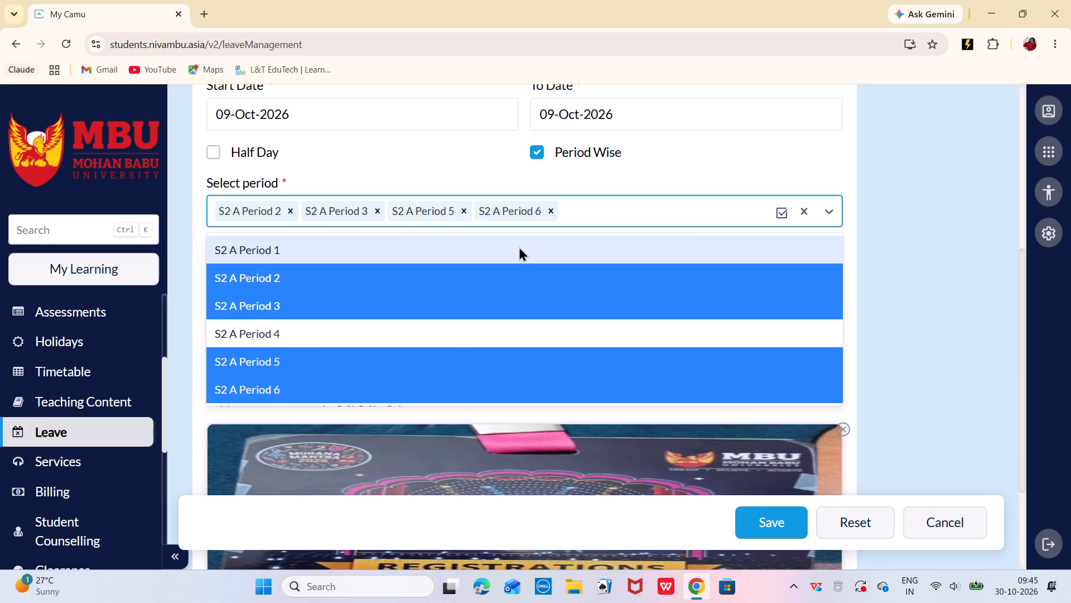
left_click(765, 524)
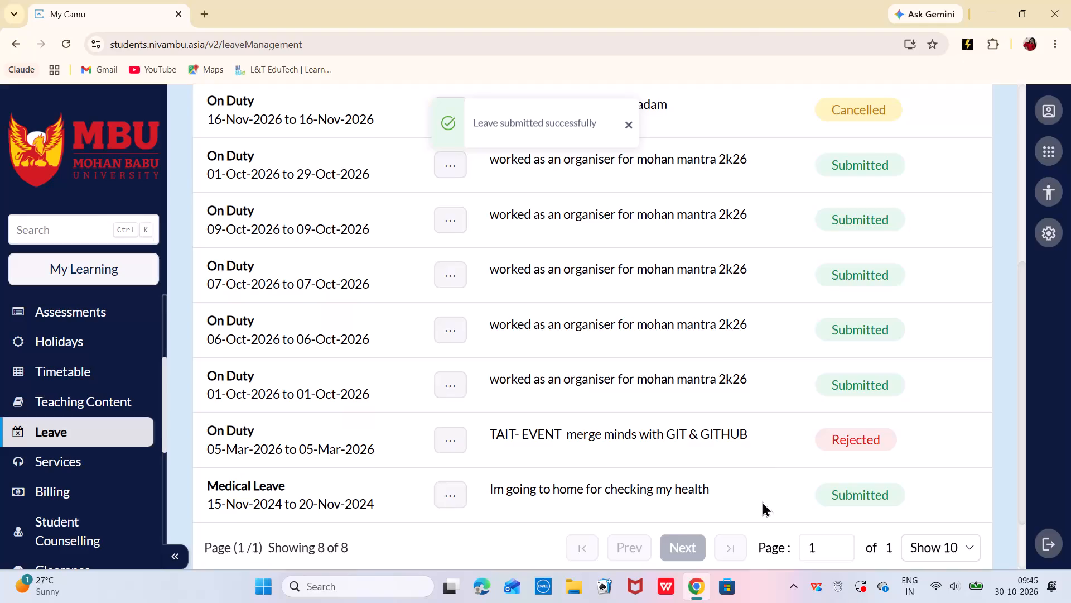
Start a new On Duty leave application with Start Date and To Date 12-Oct-2026, and make it Period Wise.
scroll(701, 340, "up", 1)
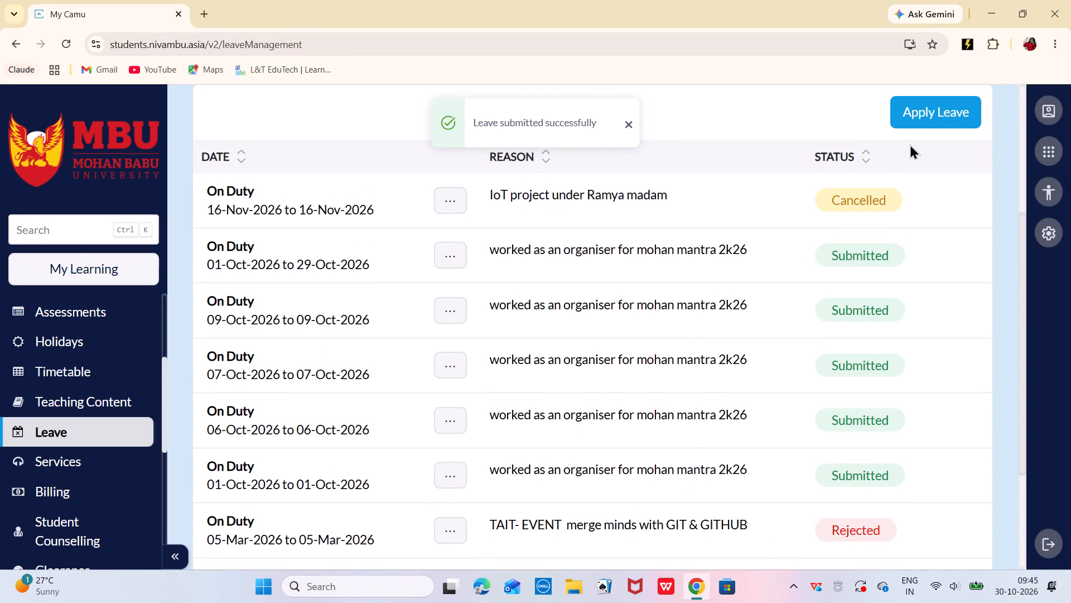
left_click(928, 114)
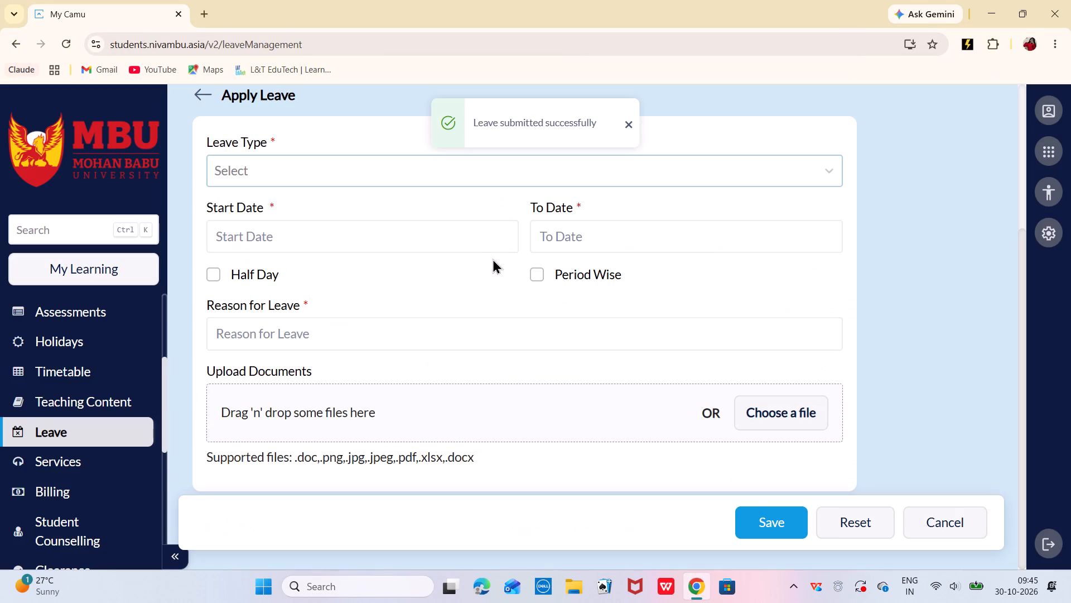
left_click(422, 157)
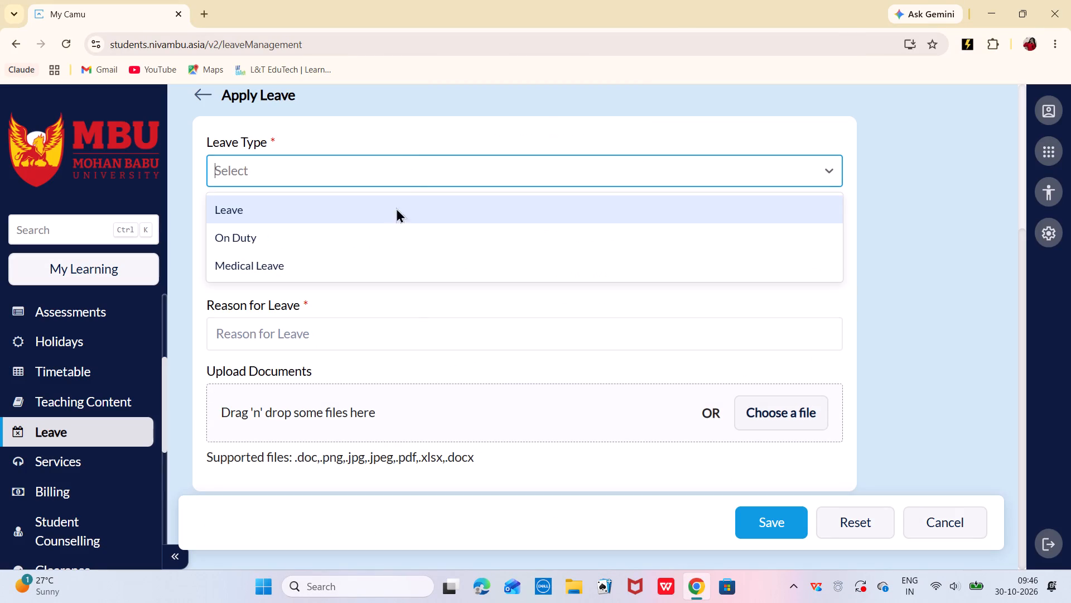
left_click(379, 248)
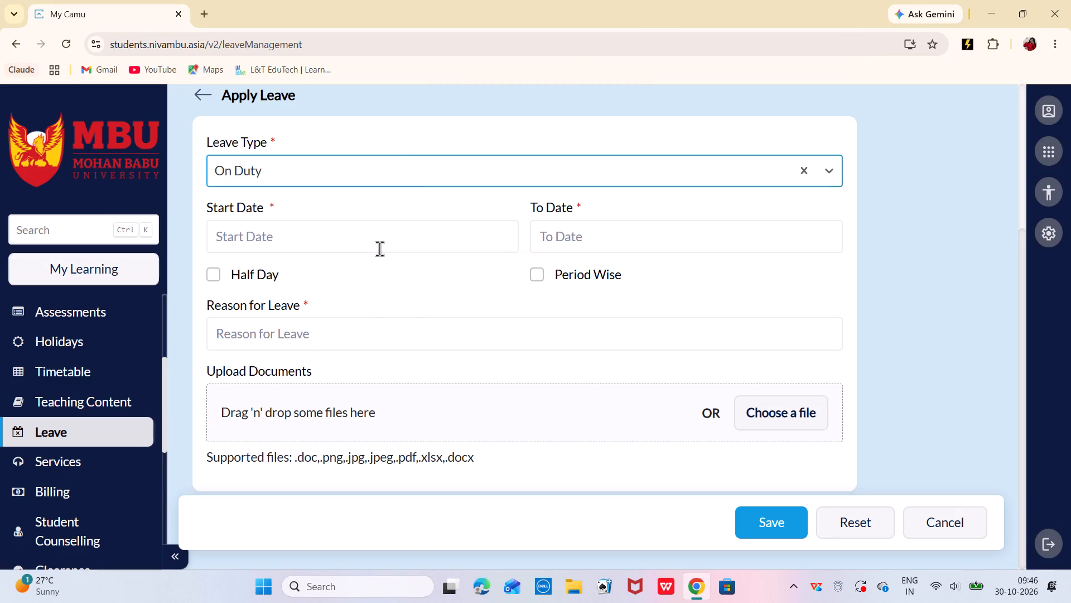
left_click(336, 236)
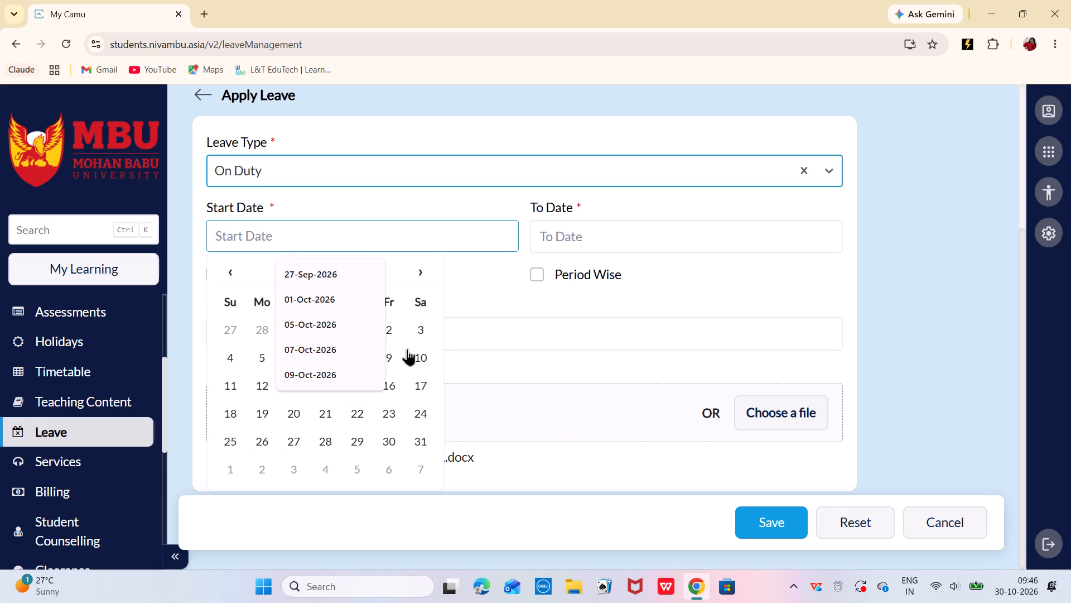
left_click(266, 386)
left_click(575, 240)
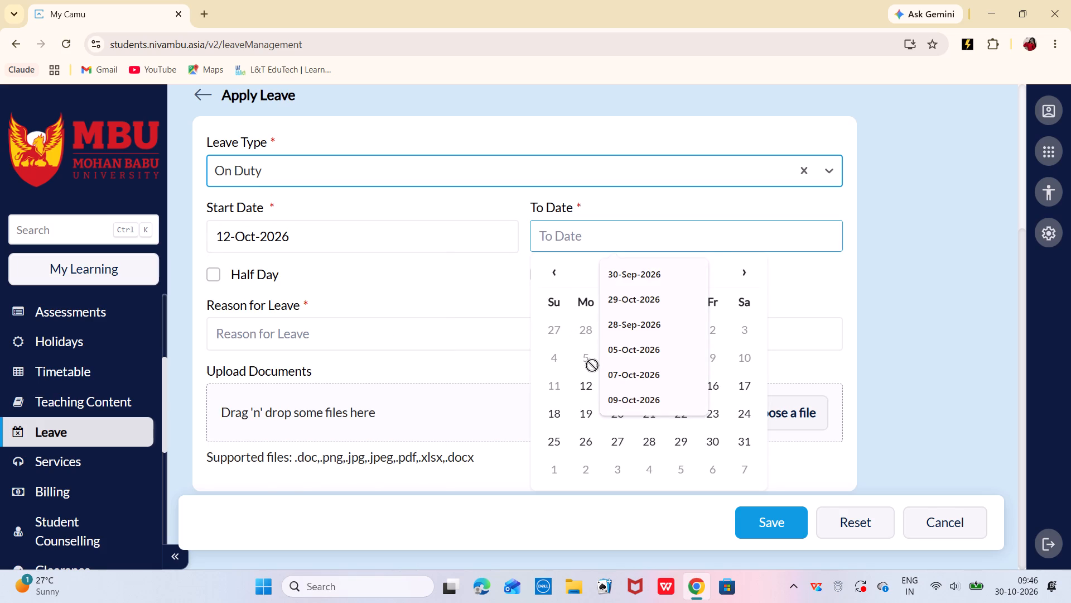
left_click(585, 394)
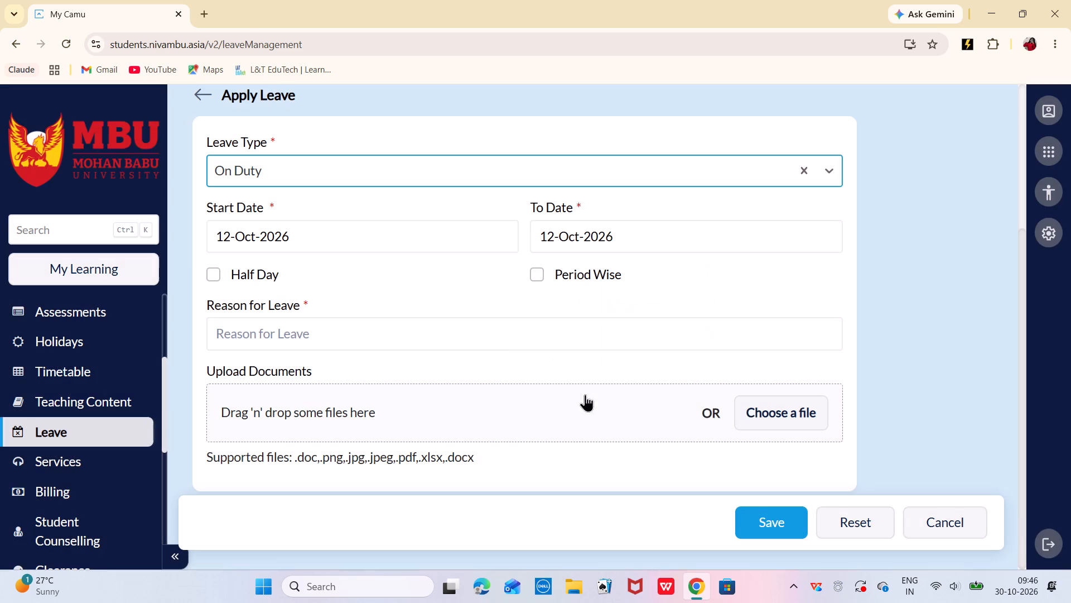
left_click(542, 270)
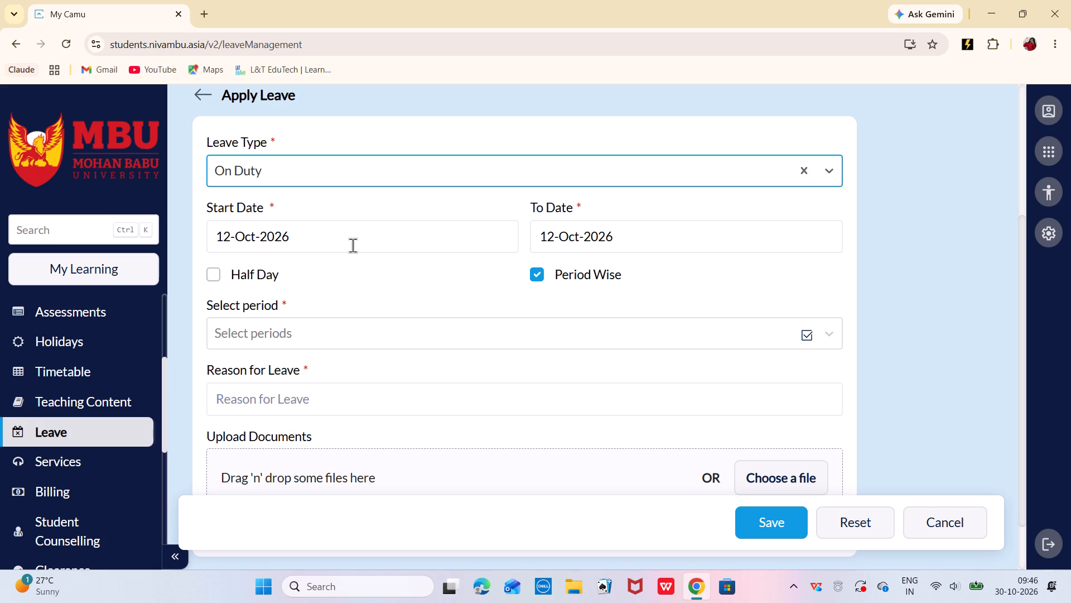
Change both the To Date and the Start Date of the application to 13-Oct-2026.
left_click(555, 228)
left_click(619, 387)
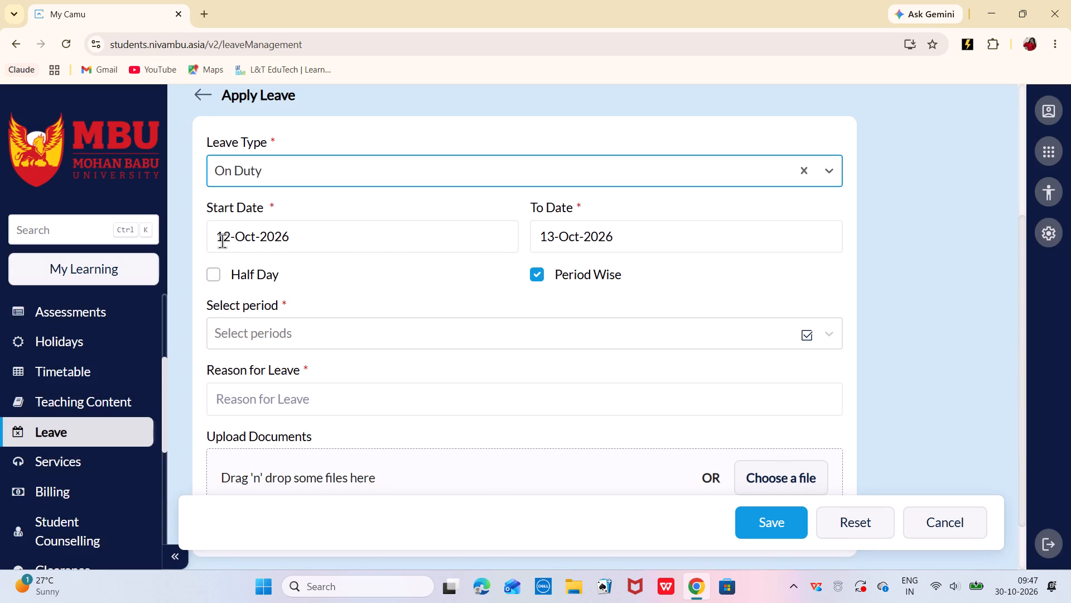
left_click(227, 240)
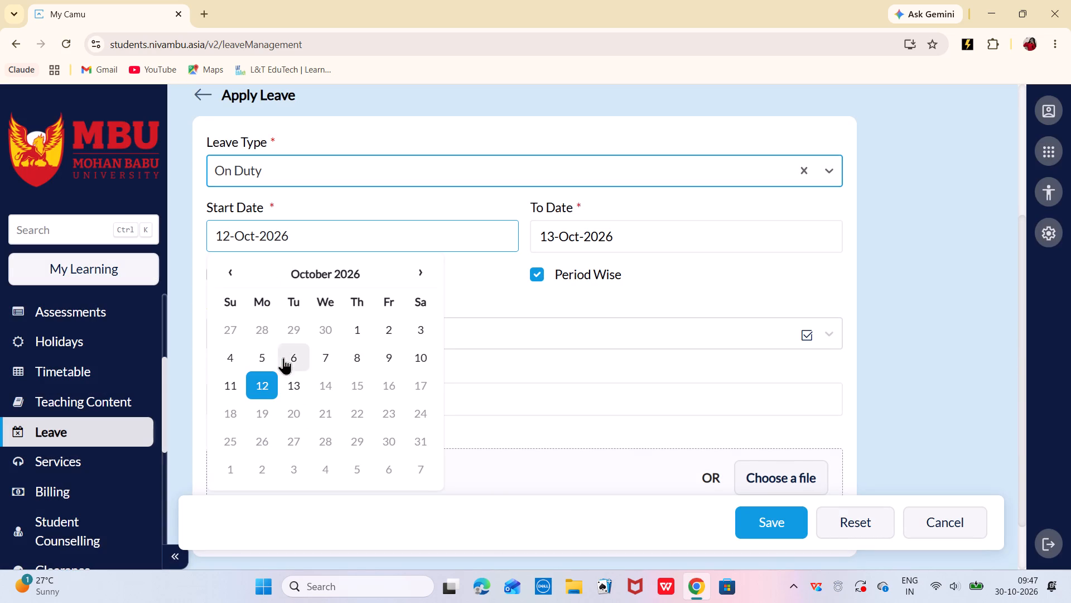
left_click(282, 383)
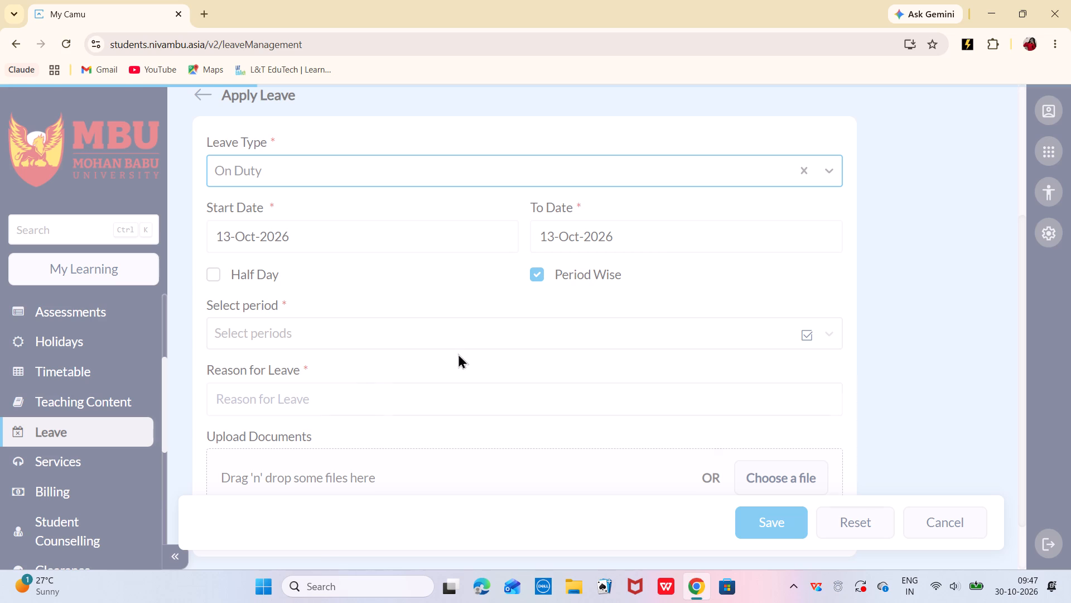
Select S2 A Period 3, Period 5 and Period 6 as the periods for 13-Oct-2026.
left_click(806, 337)
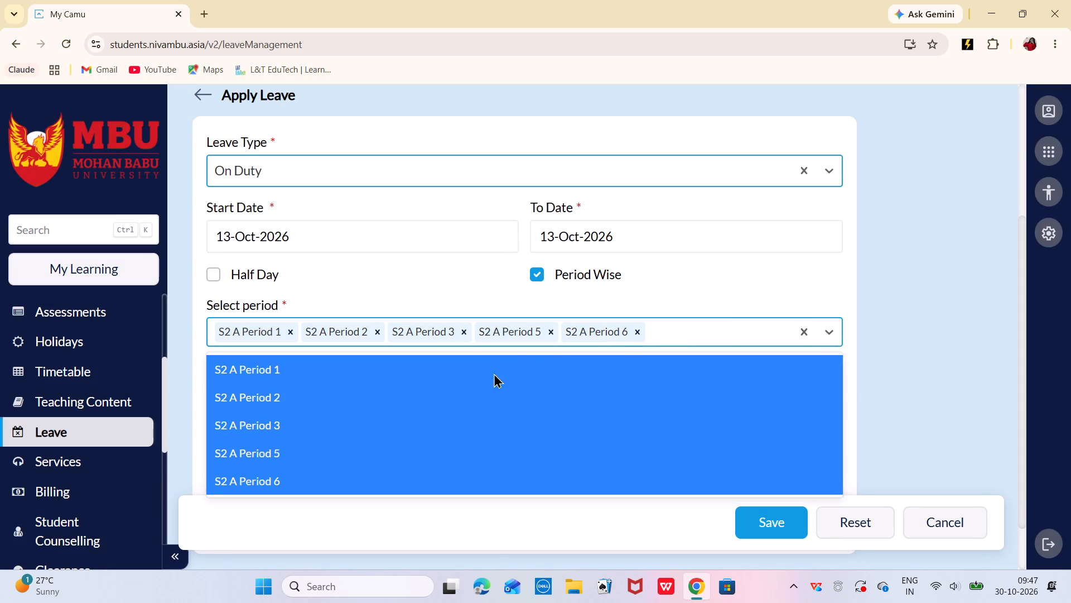
left_click(289, 323)
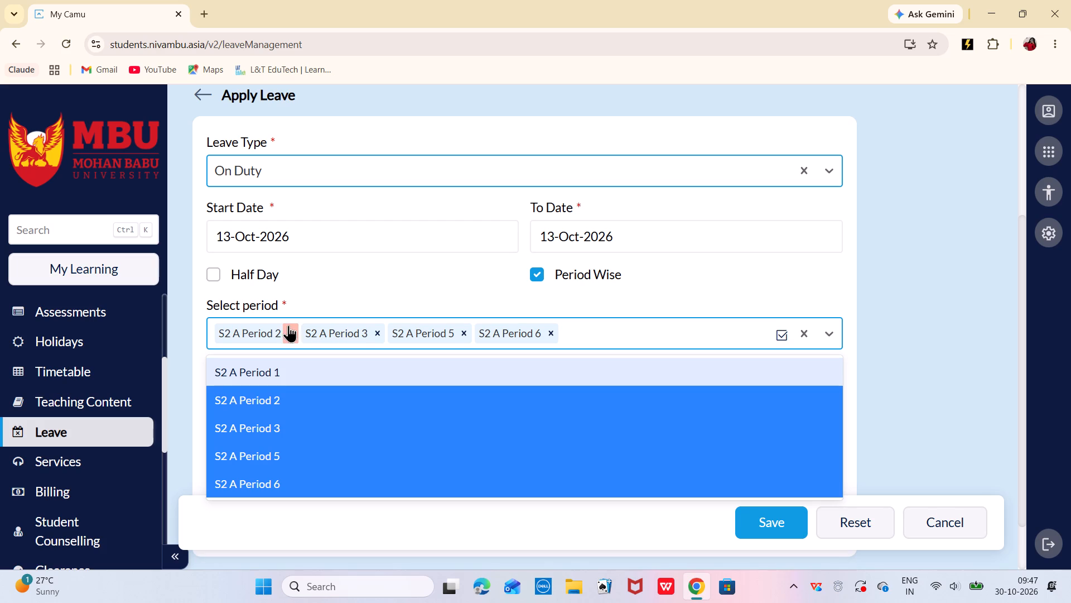
left_click(288, 332)
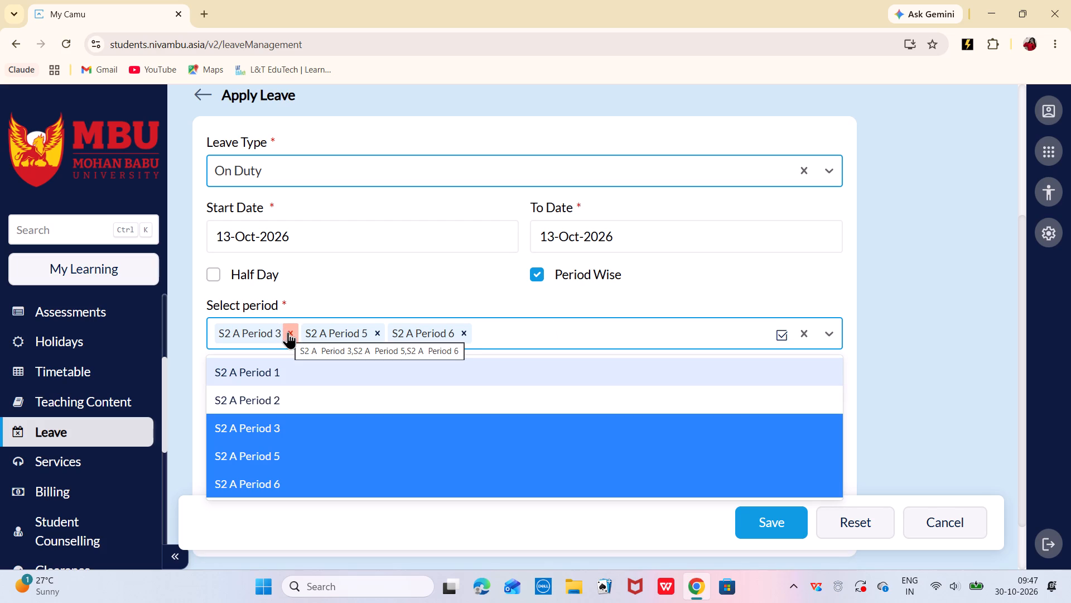
scroll(423, 295, "down", 2)
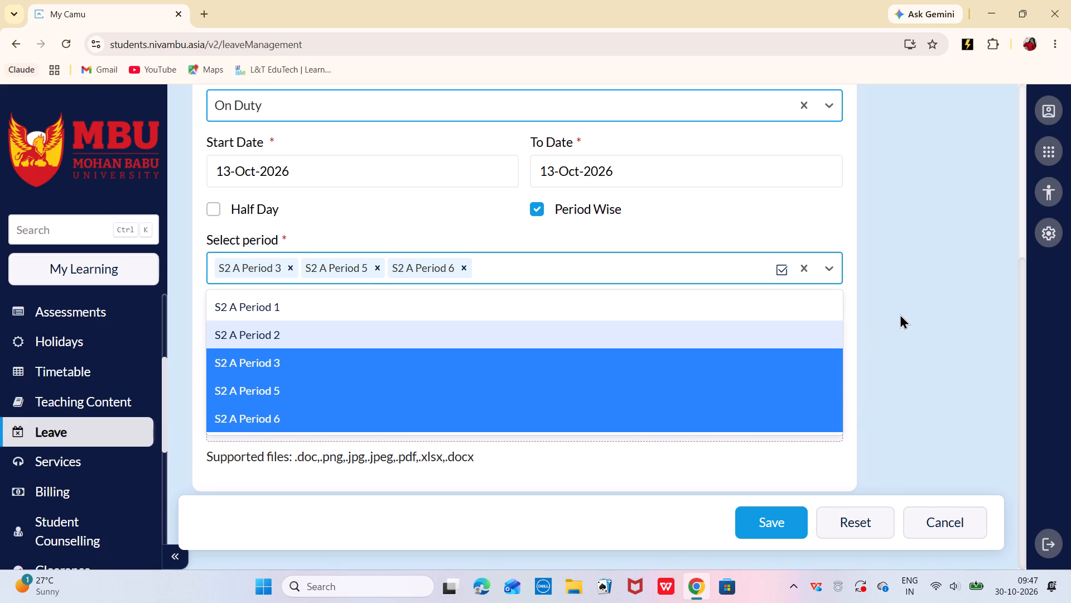
left_click(900, 314)
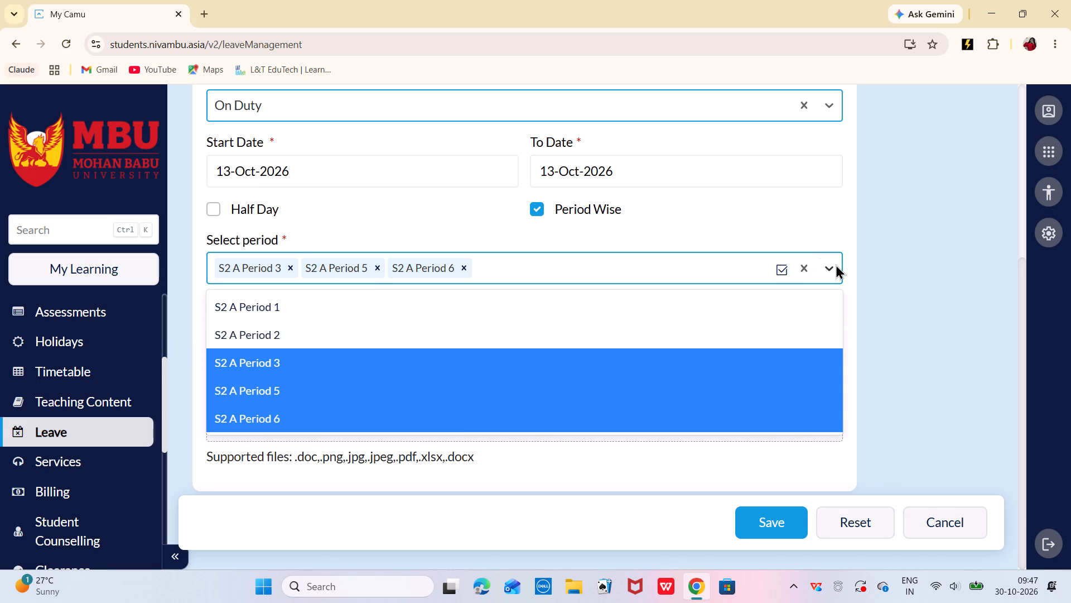
left_click(836, 264)
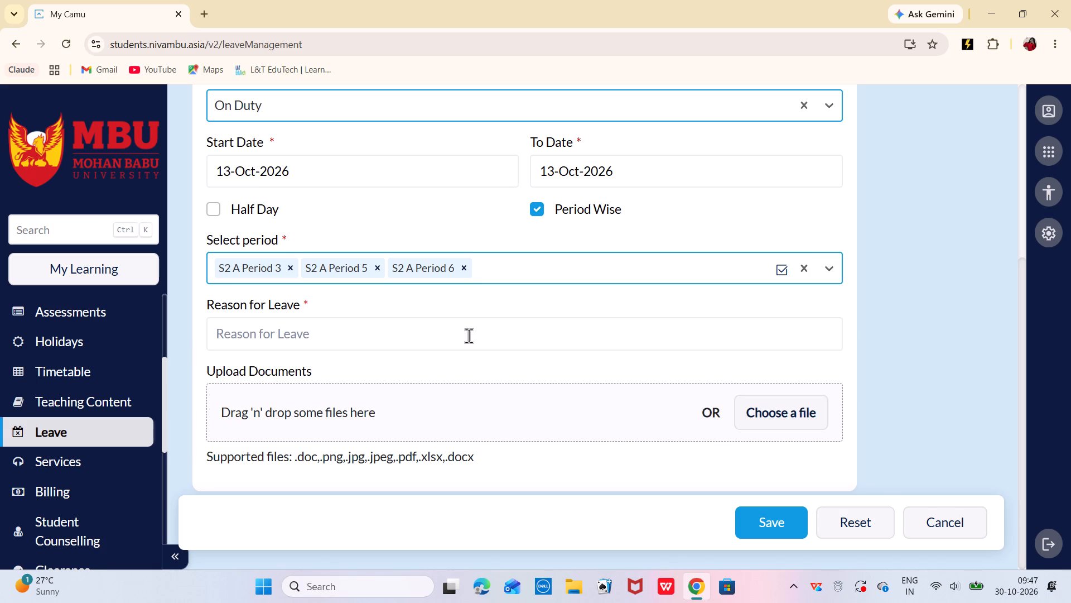
Fill in the reason for leave as "worked as an organiser for mohan mantra 2k26".
left_click(469, 336)
left_click(413, 375)
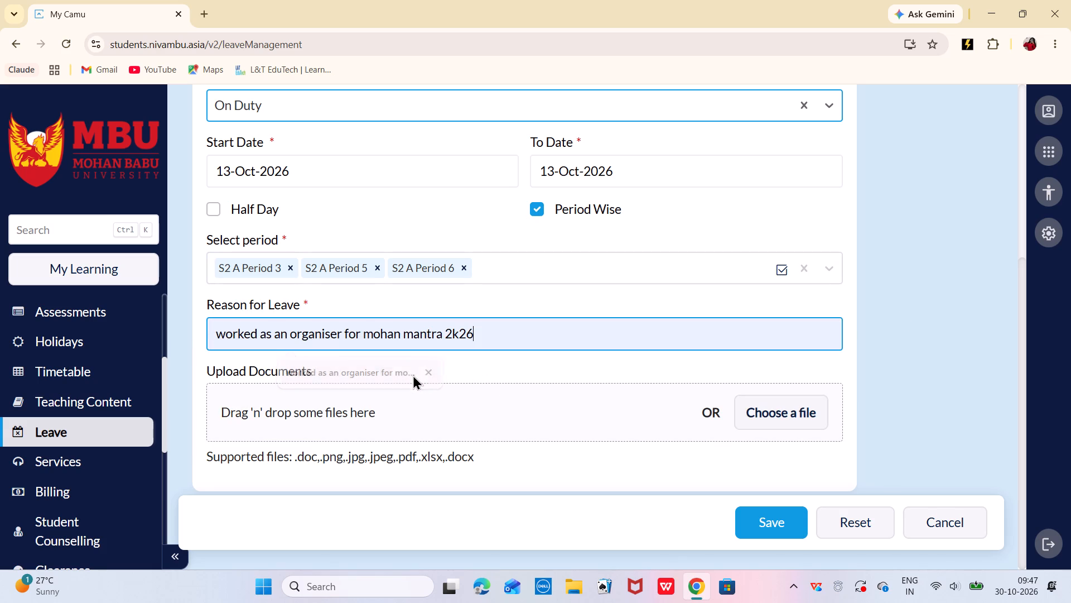
scroll(504, 391, "down", 2)
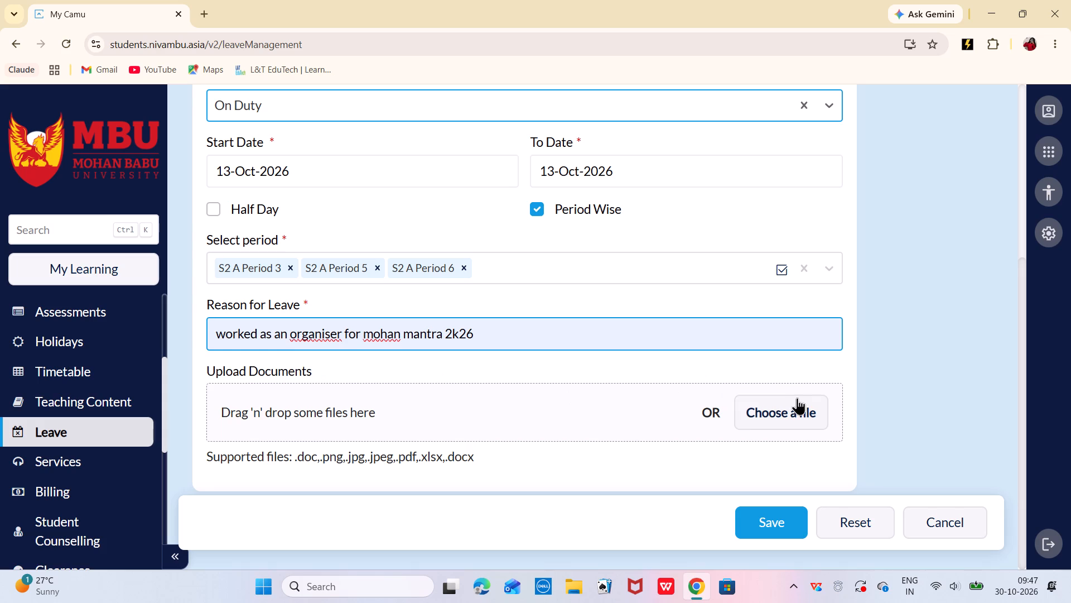
Attach the "mohan mantra" image from Downloads as the supporting document and save the 13-Oct-2026 application.
left_click(795, 402)
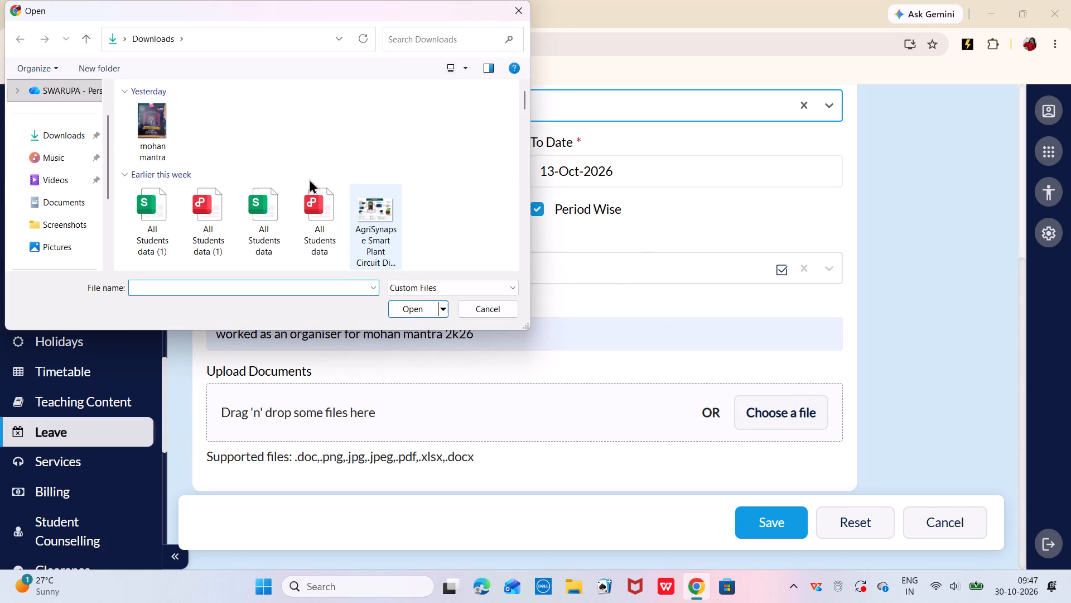
left_click(165, 138)
double_click(165, 138)
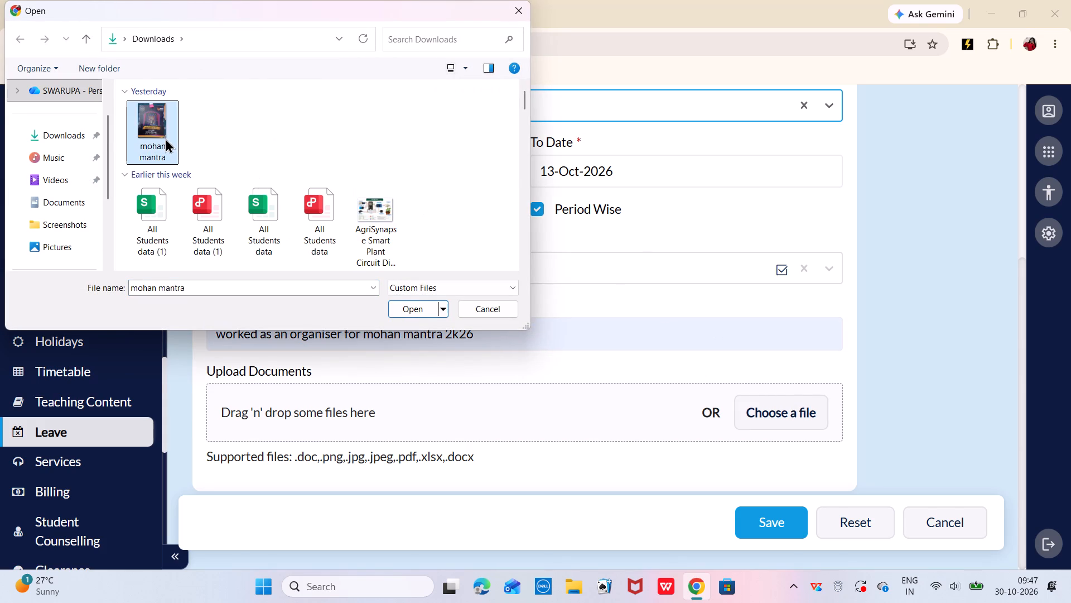
scroll(471, 334, "down", 3)
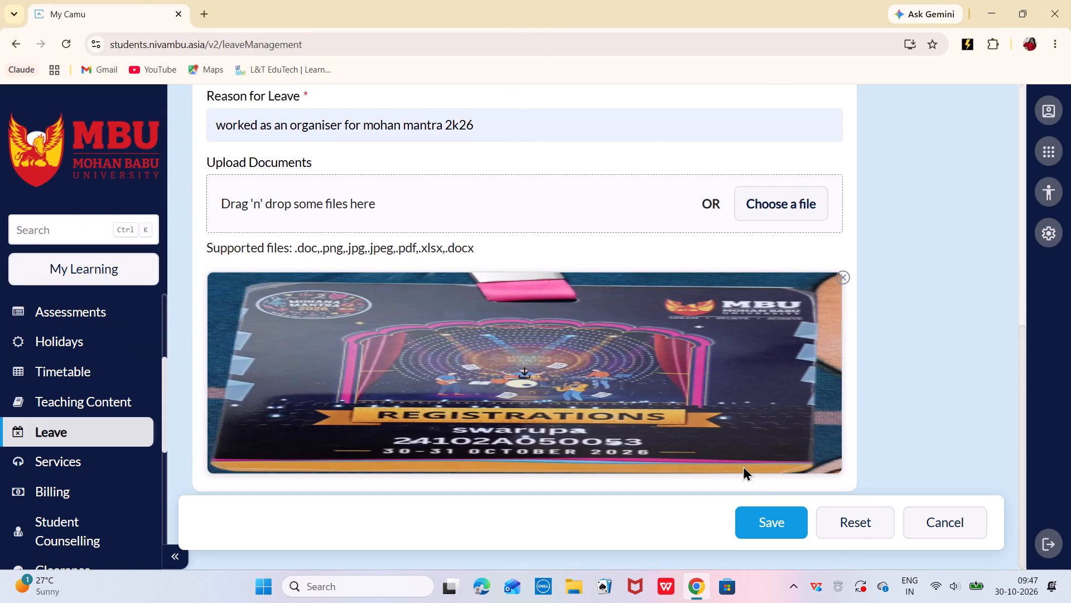
left_click(794, 520)
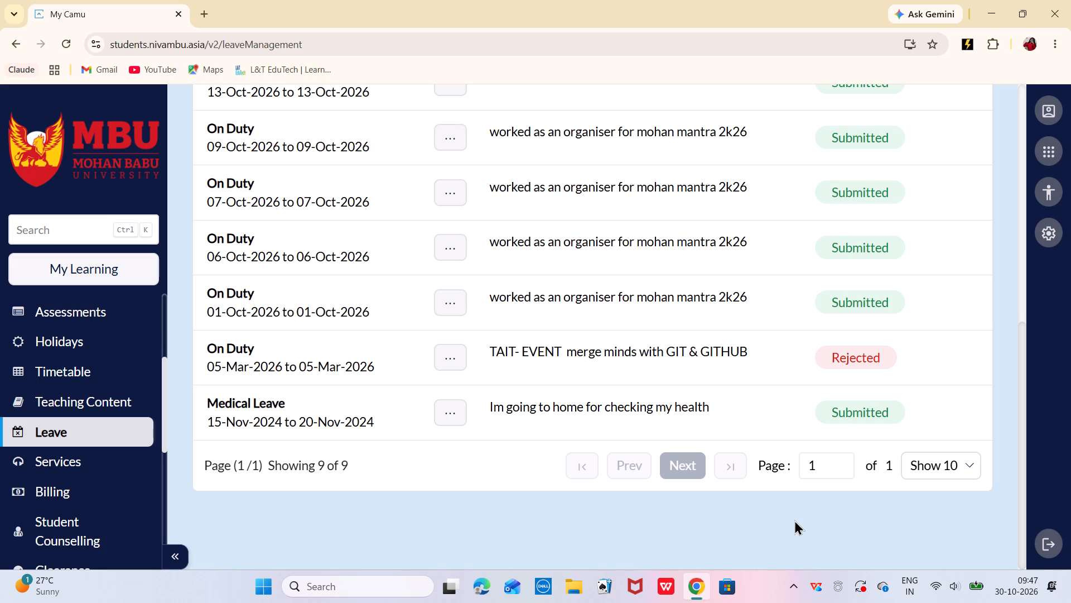
Start a new leave application and set its leave type to On Duty.
scroll(794, 520, "up", 3)
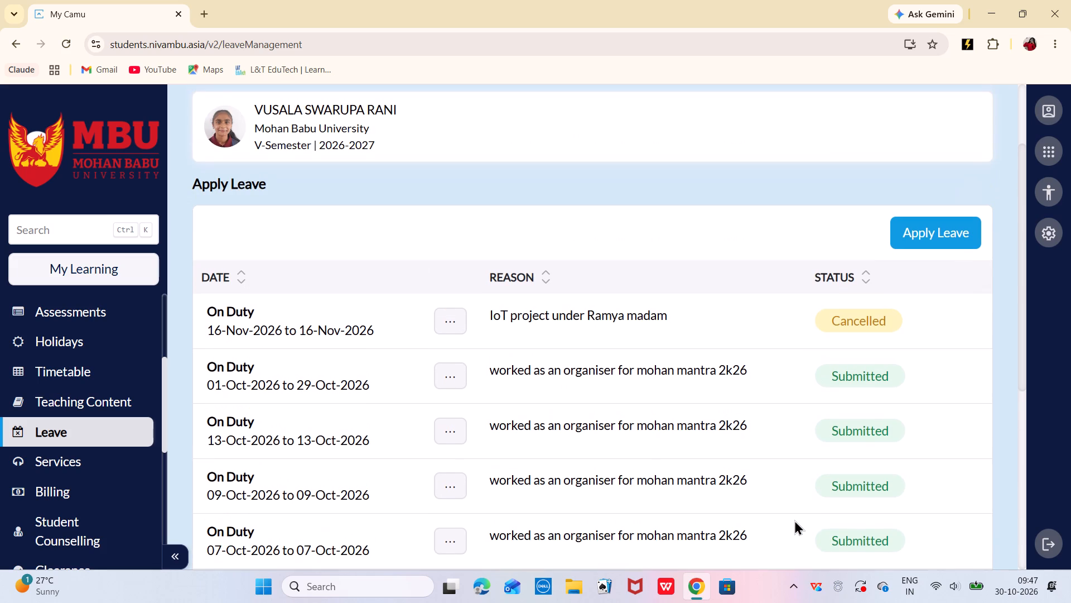
left_click(935, 237)
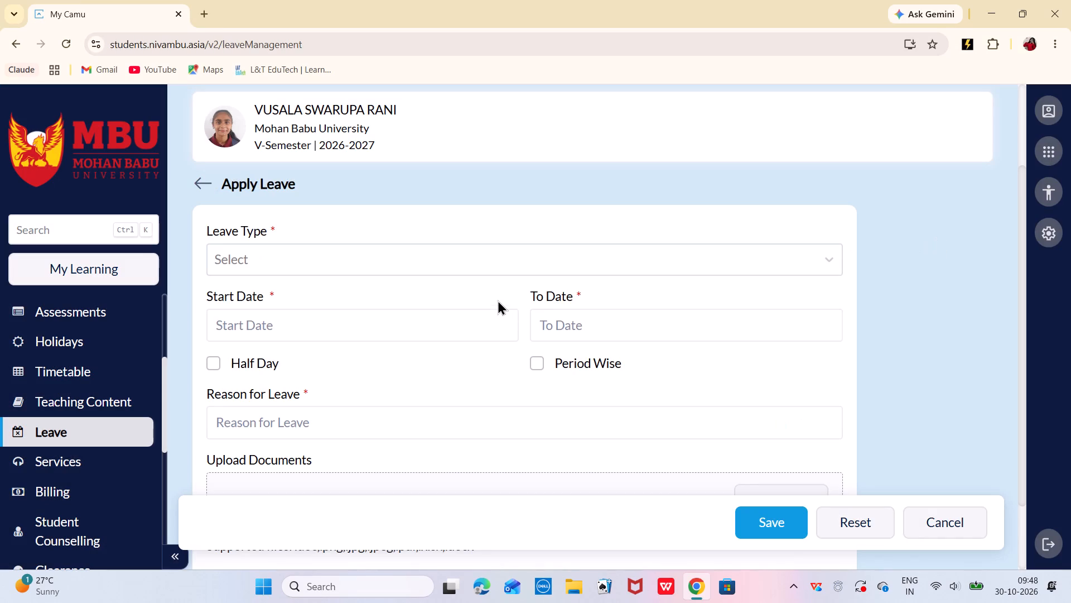
left_click(546, 255)
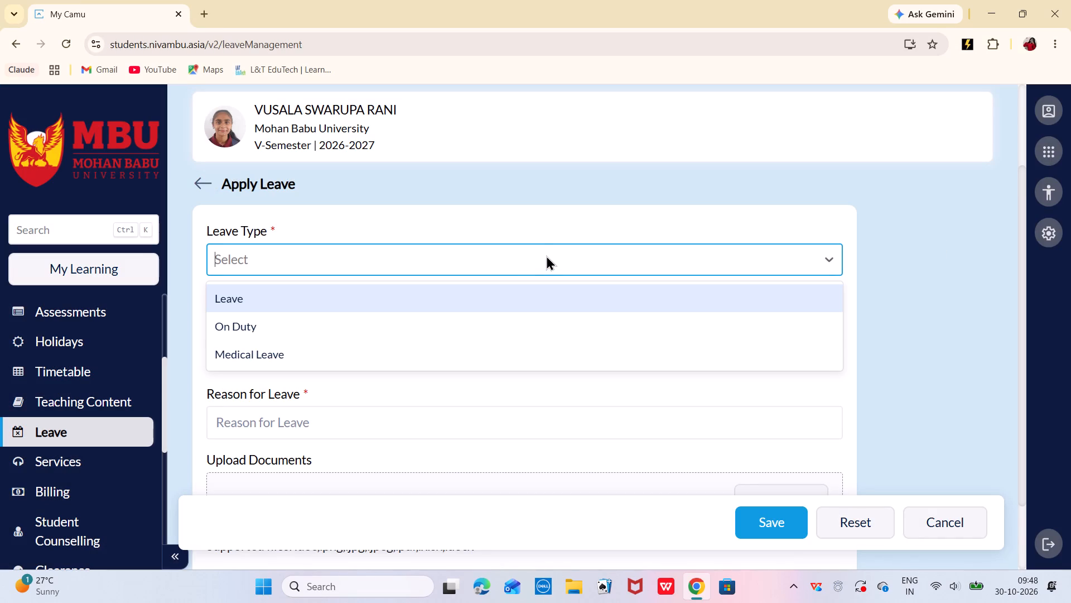
left_click(428, 324)
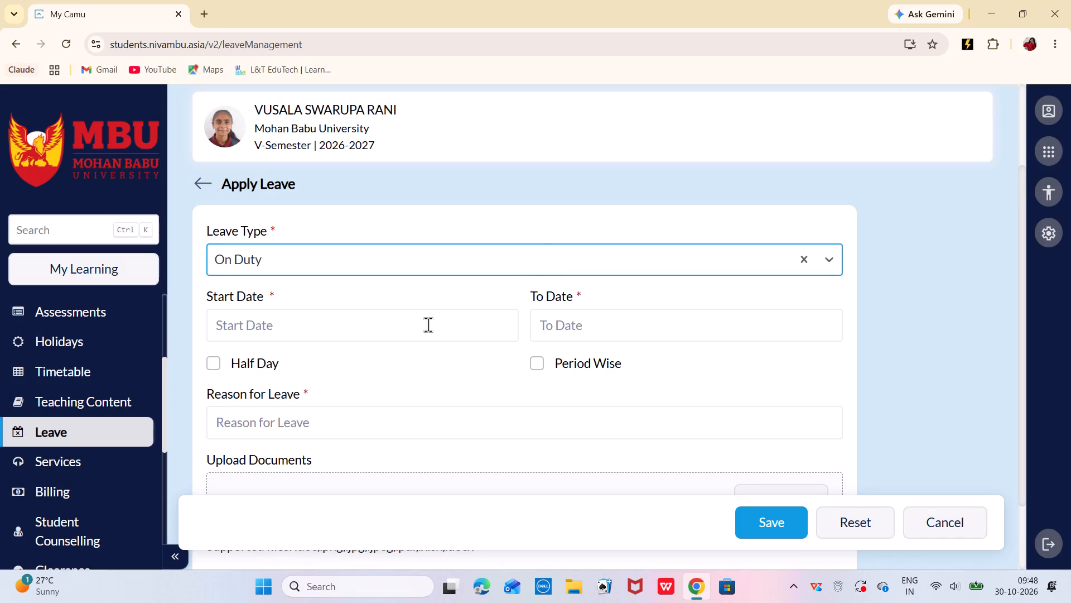
Set both the Start Date and the To Date of the application to 14-Oct-2026.
left_click(339, 314)
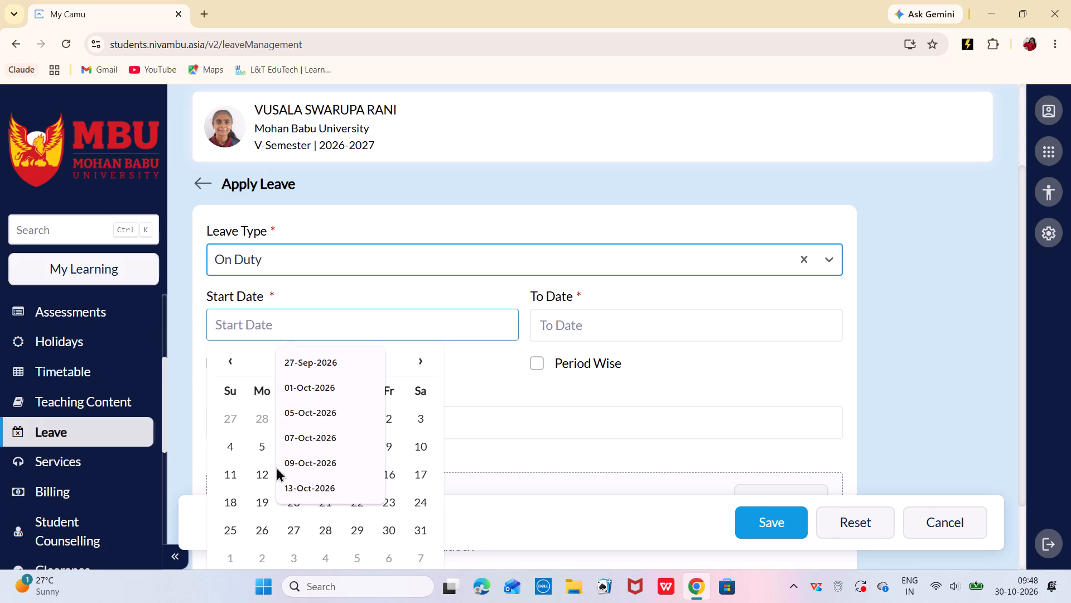
left_click(397, 475)
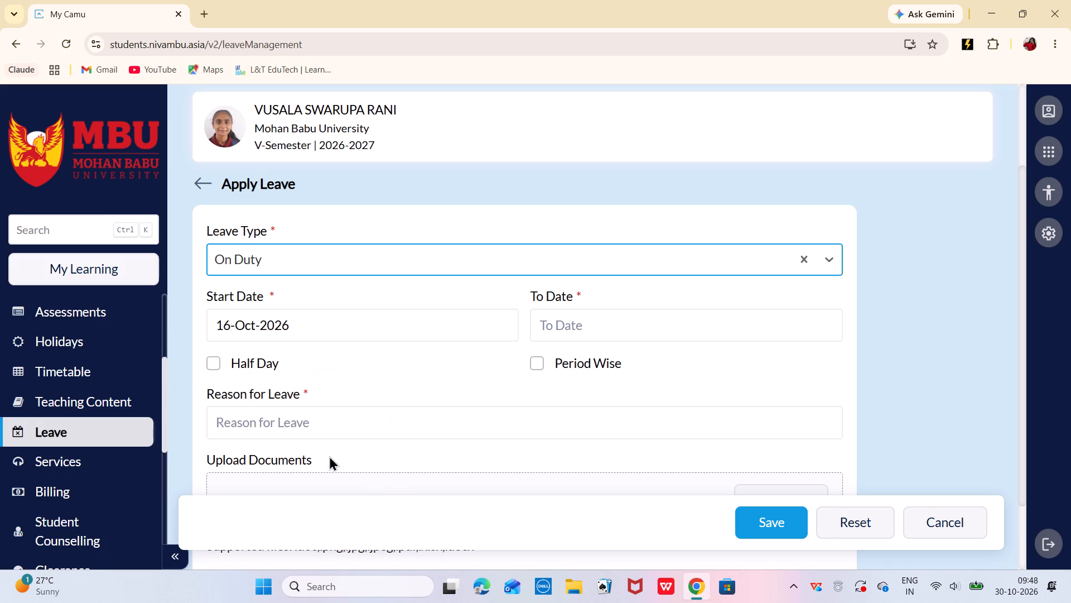
left_click(302, 326)
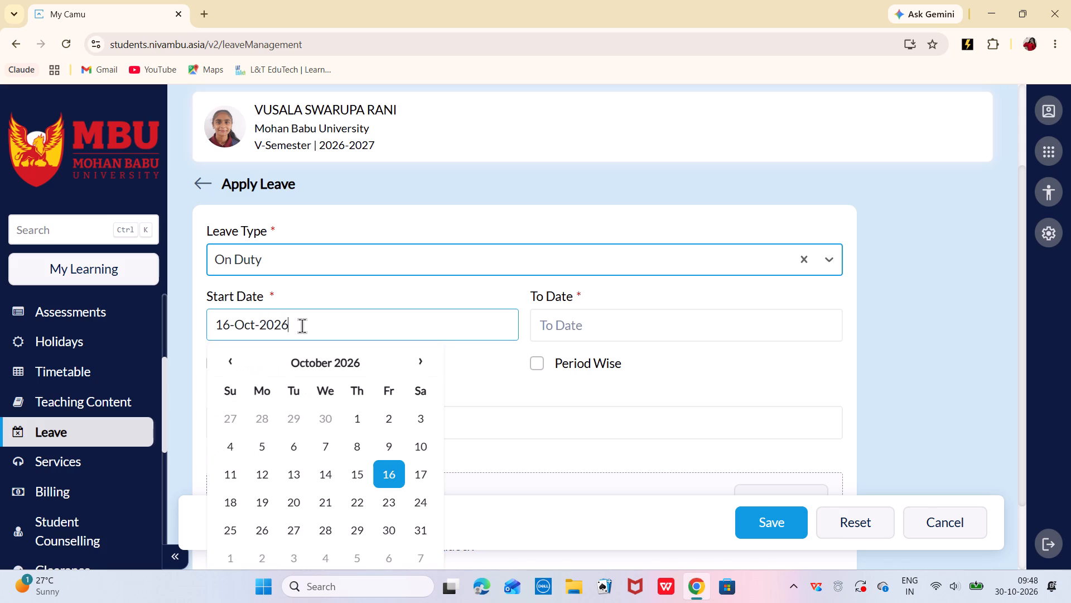
left_click(335, 467)
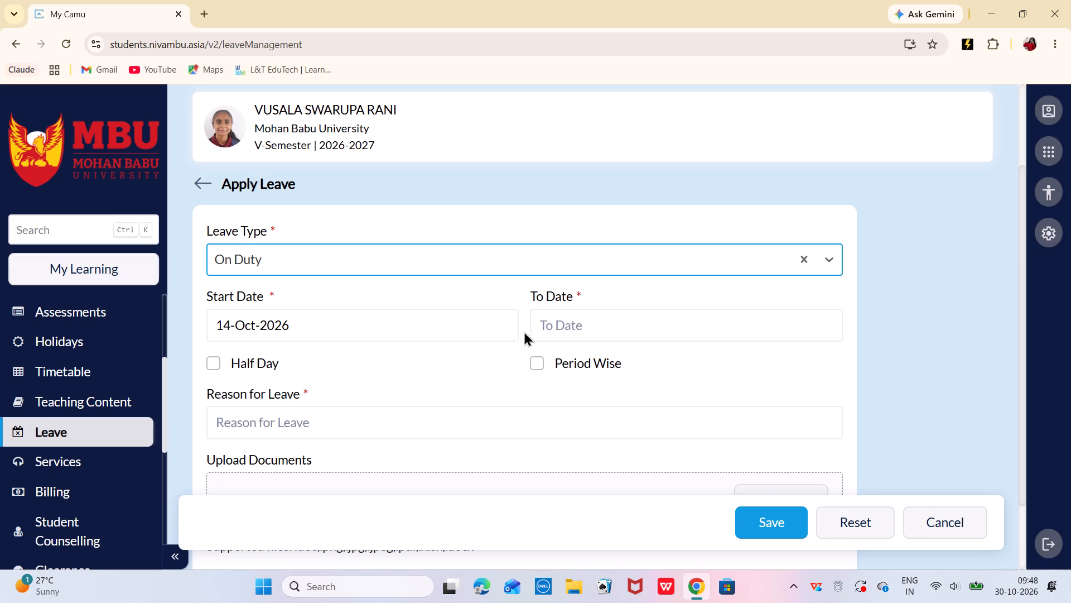
left_click(542, 336)
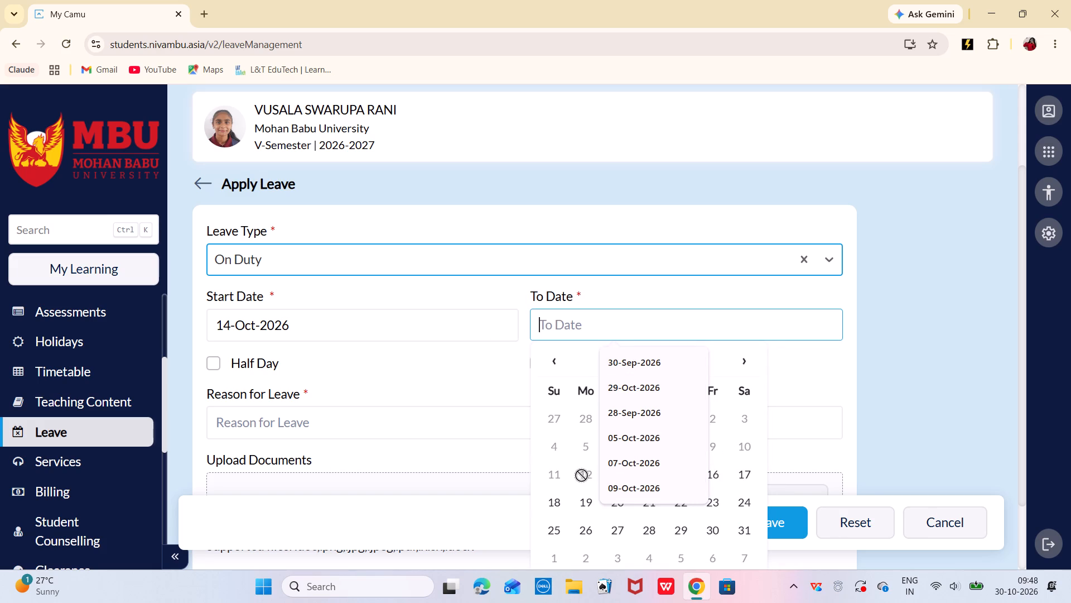
left_click(595, 497)
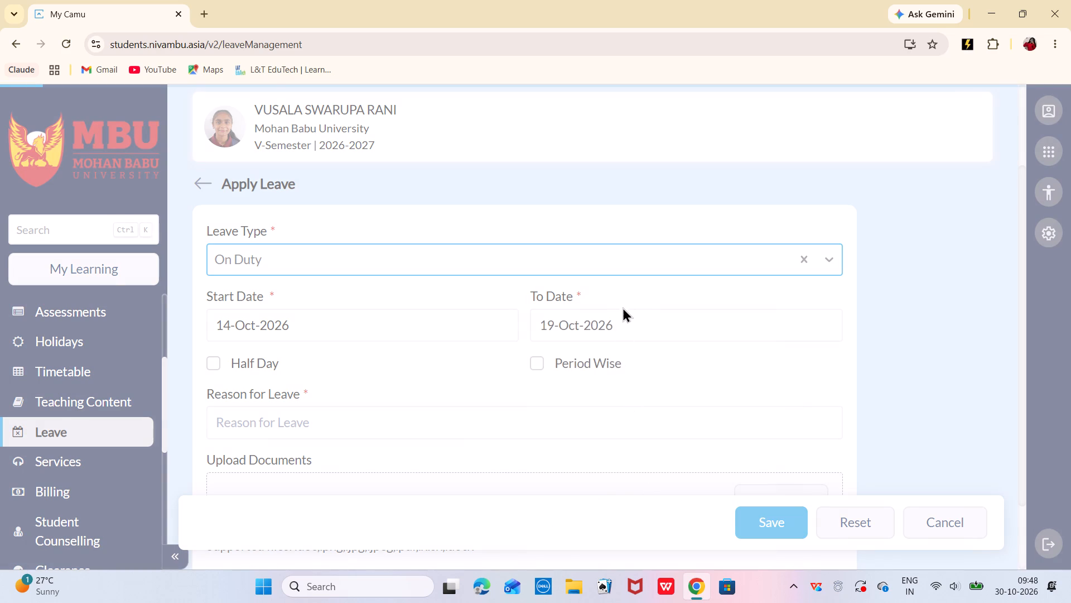
left_click(625, 319)
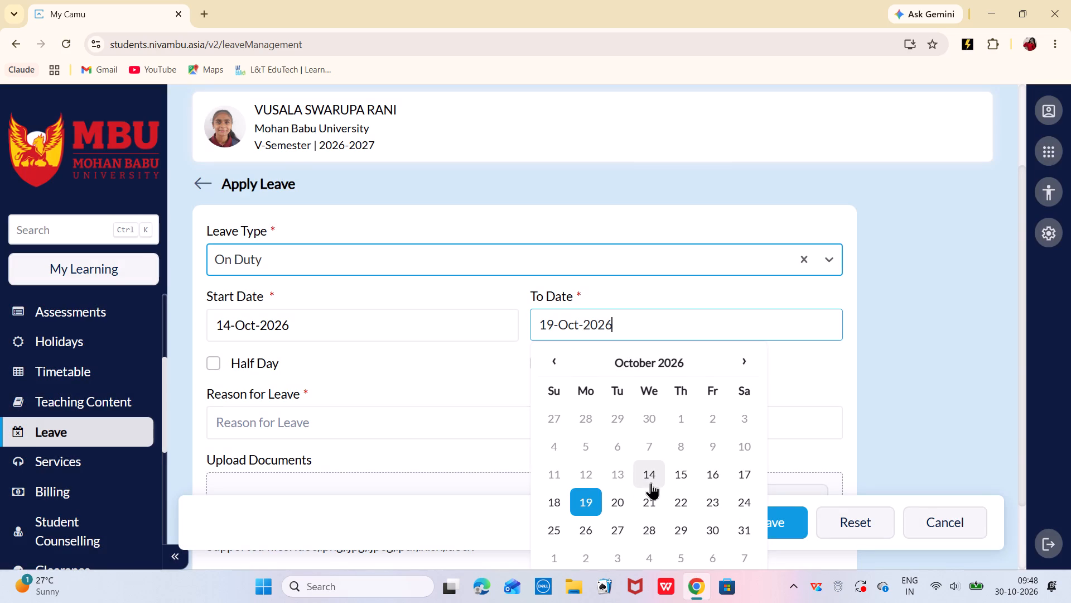
left_click(649, 475)
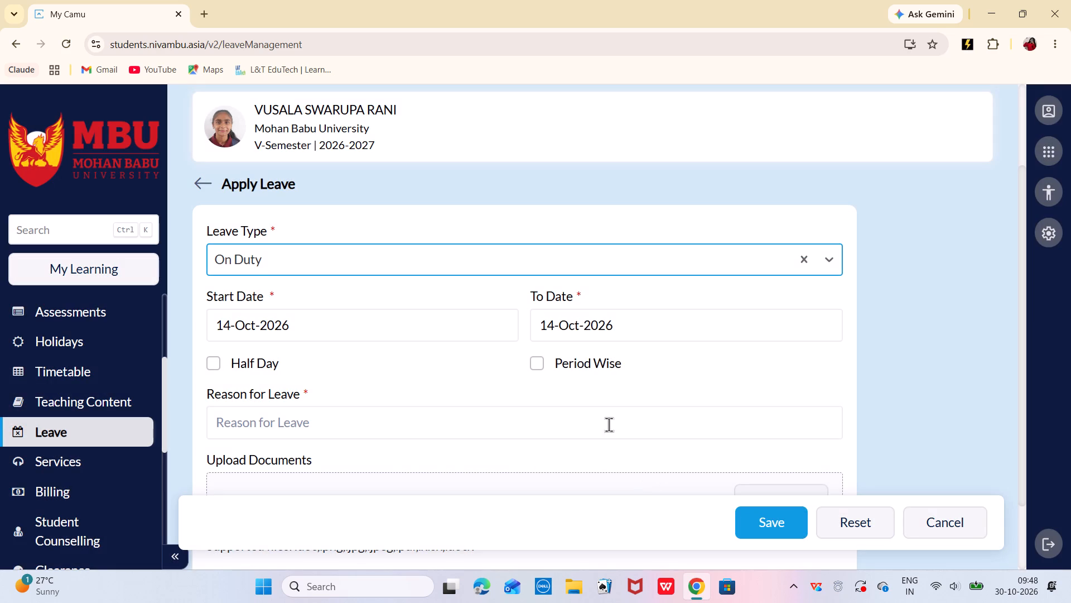
Make the 14-Oct-2026 leave period-wise and select only S2 A Period 5 and S2 A Period 6.
left_click(537, 361)
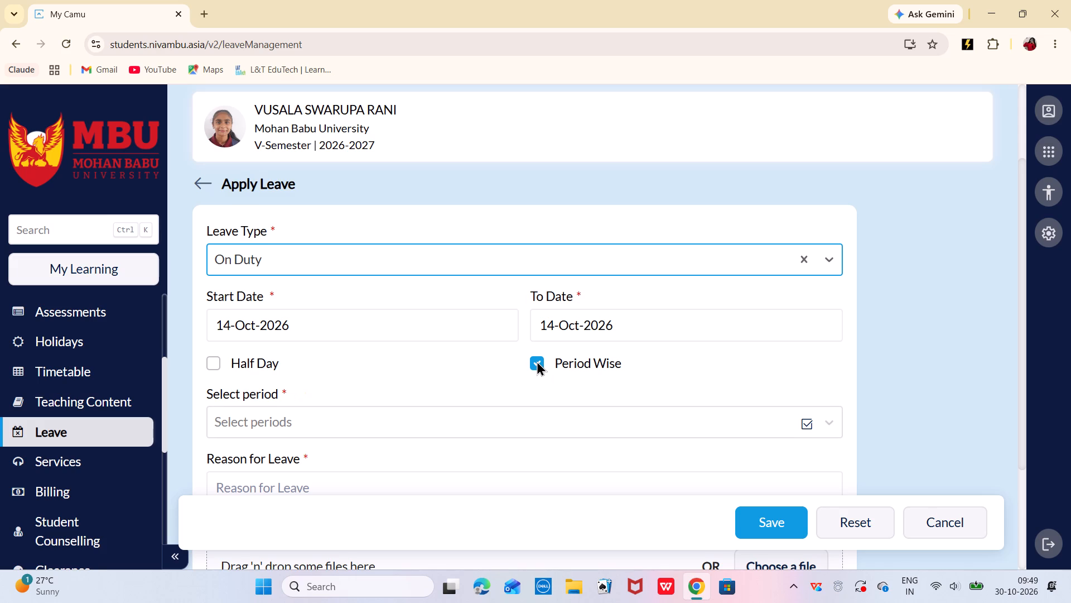
scroll(537, 361, "down", 2)
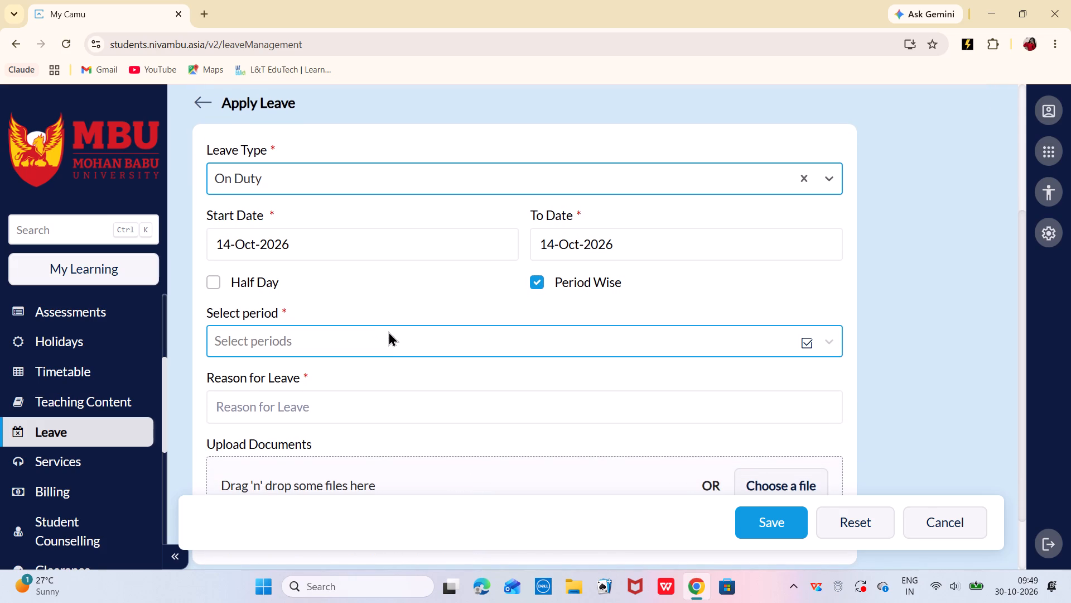
left_click(388, 331)
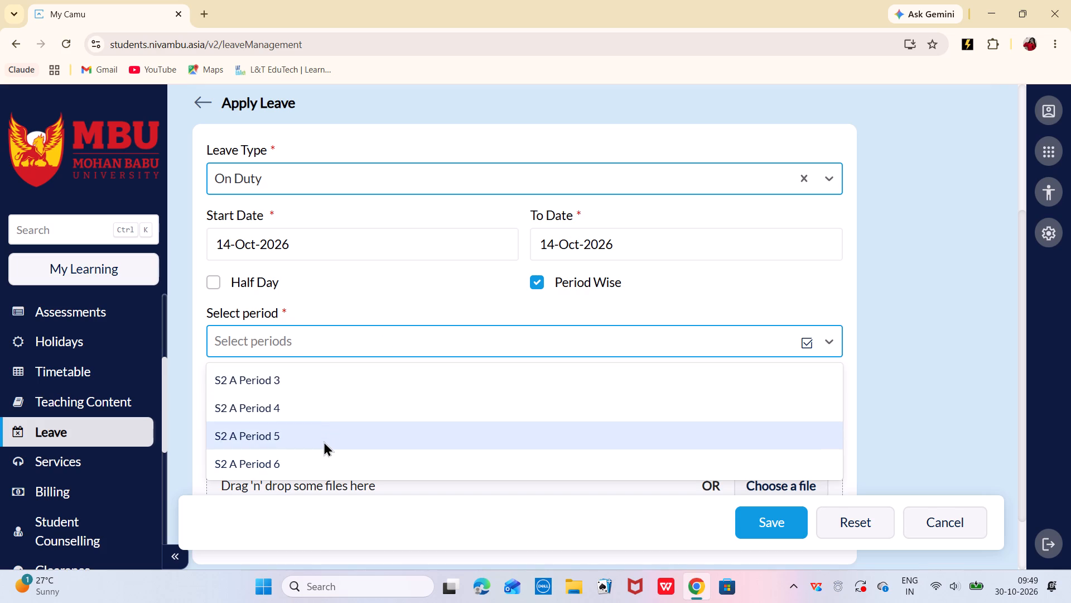
left_click(805, 337)
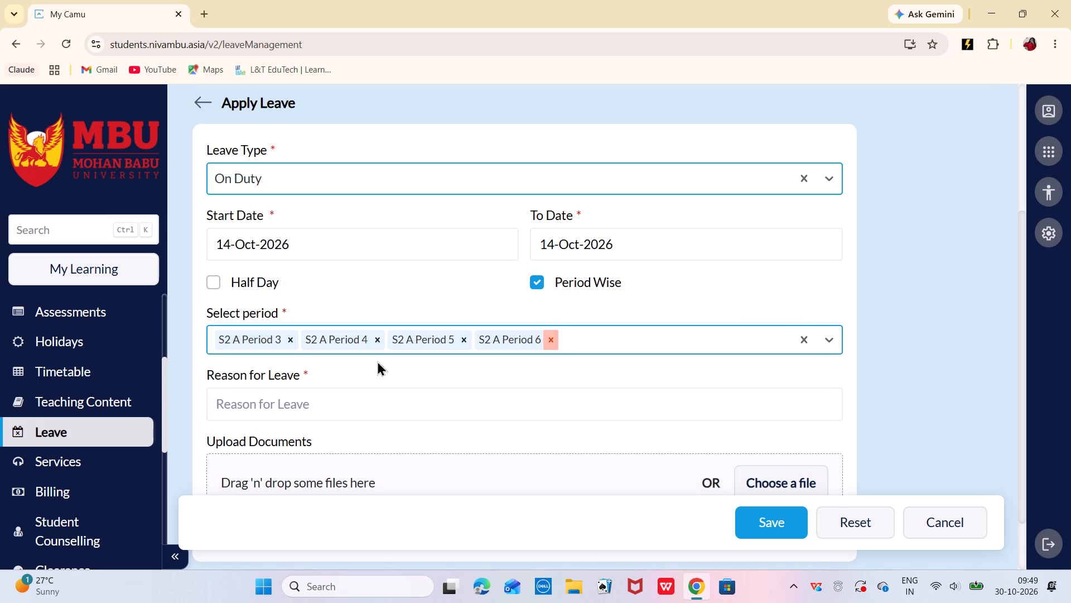
left_click(378, 335)
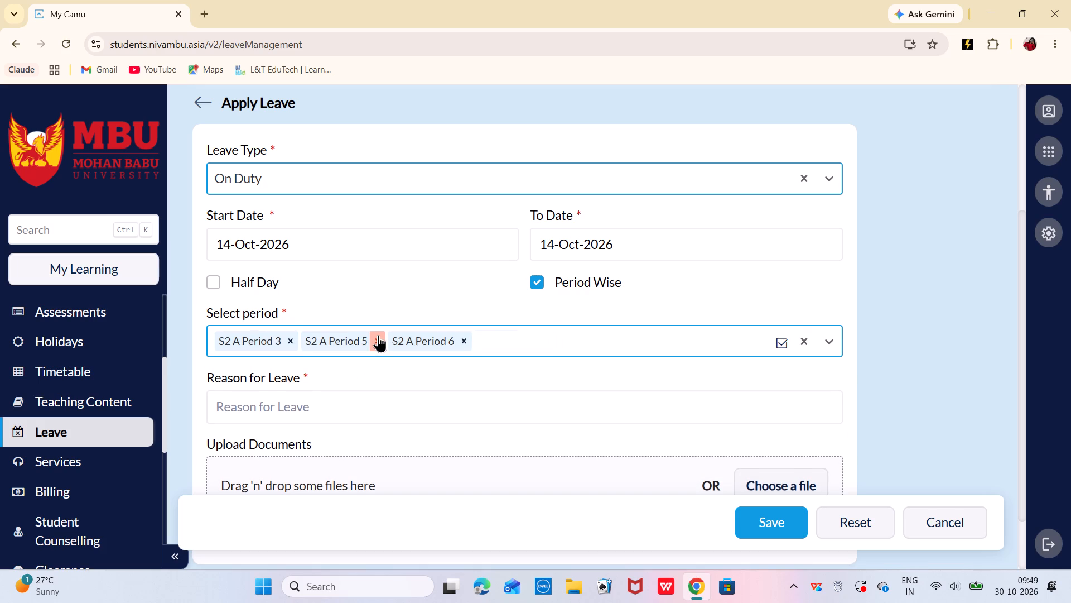
left_click(291, 339)
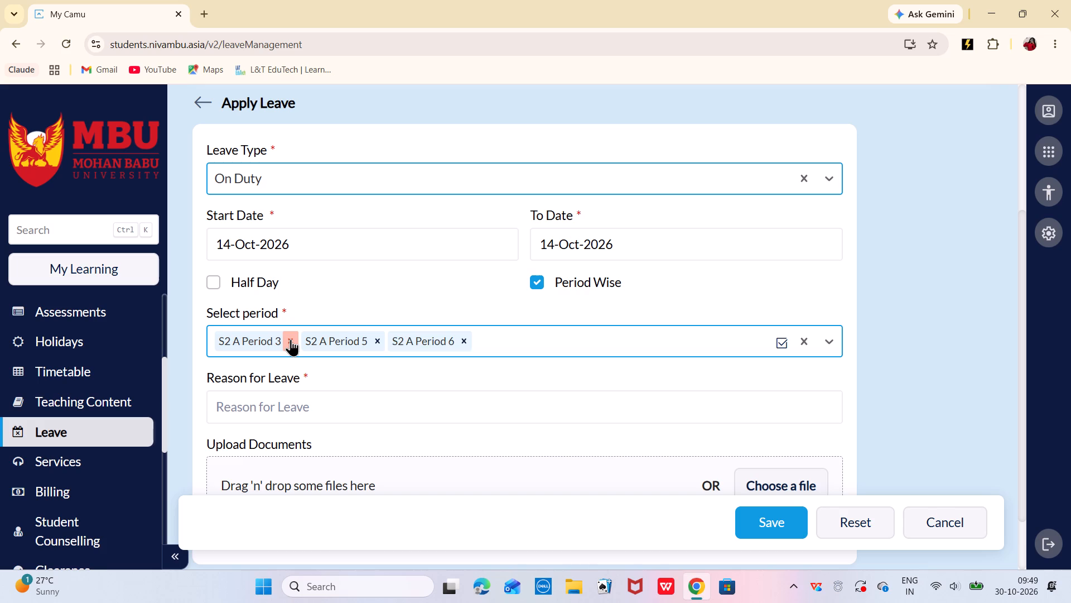
Fill in the reason "worked as an organiser for mohan mantra 2k26" and save the 14-Oct-2026 application without attaching a document.
scroll(313, 409, "down", 2)
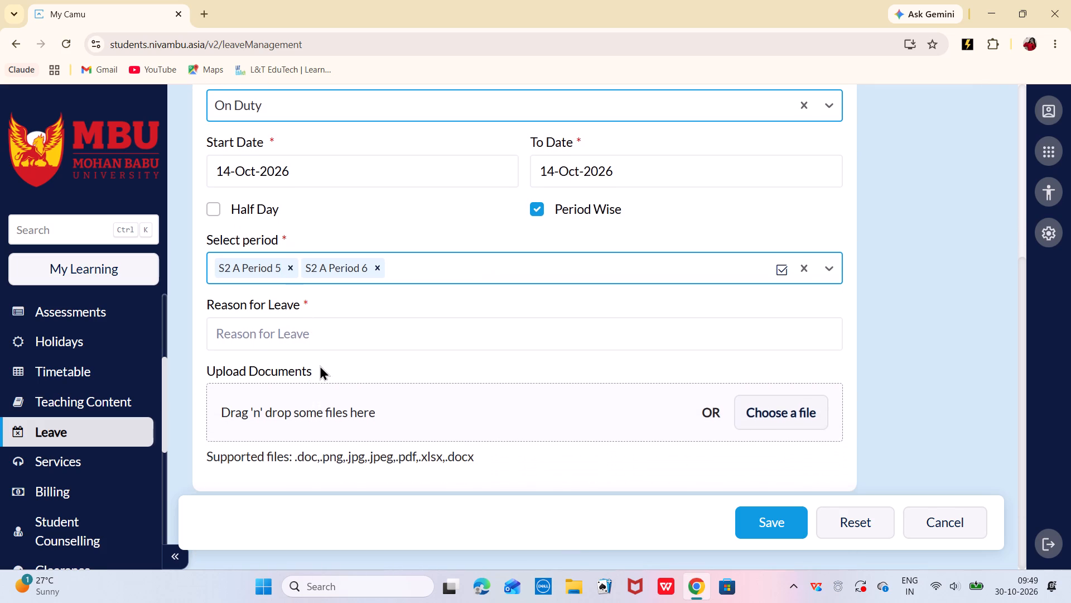
left_click(320, 320)
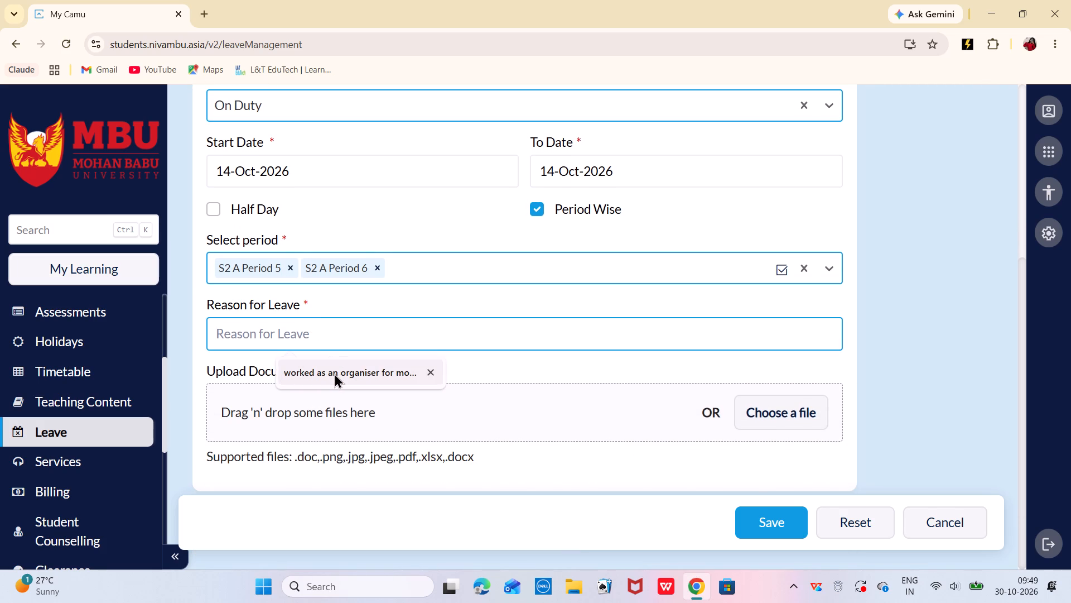
left_click(334, 373)
scroll(334, 373, "down", 2)
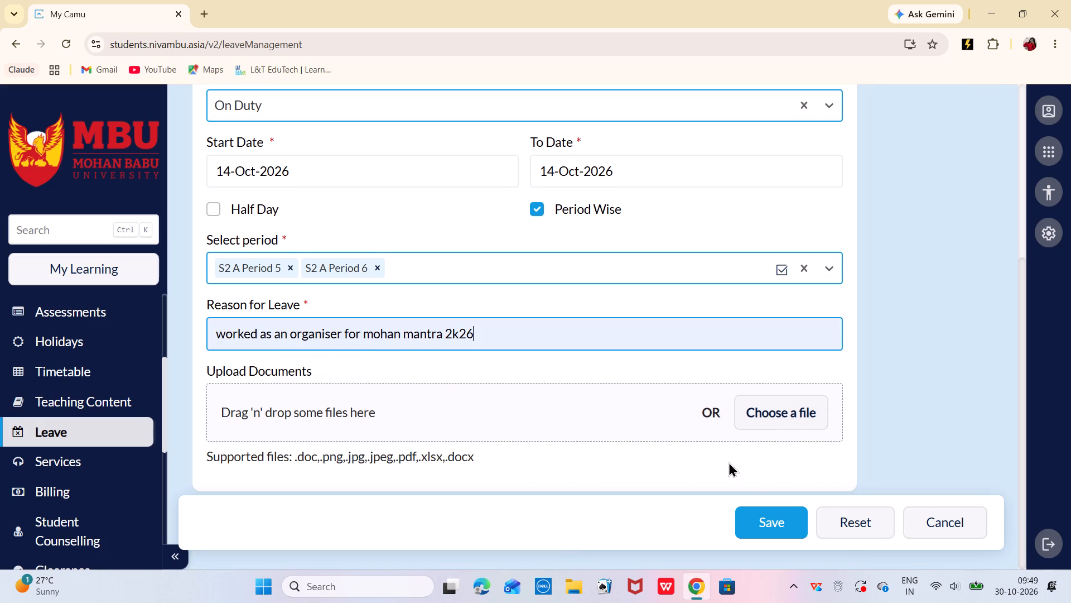
left_click(784, 523)
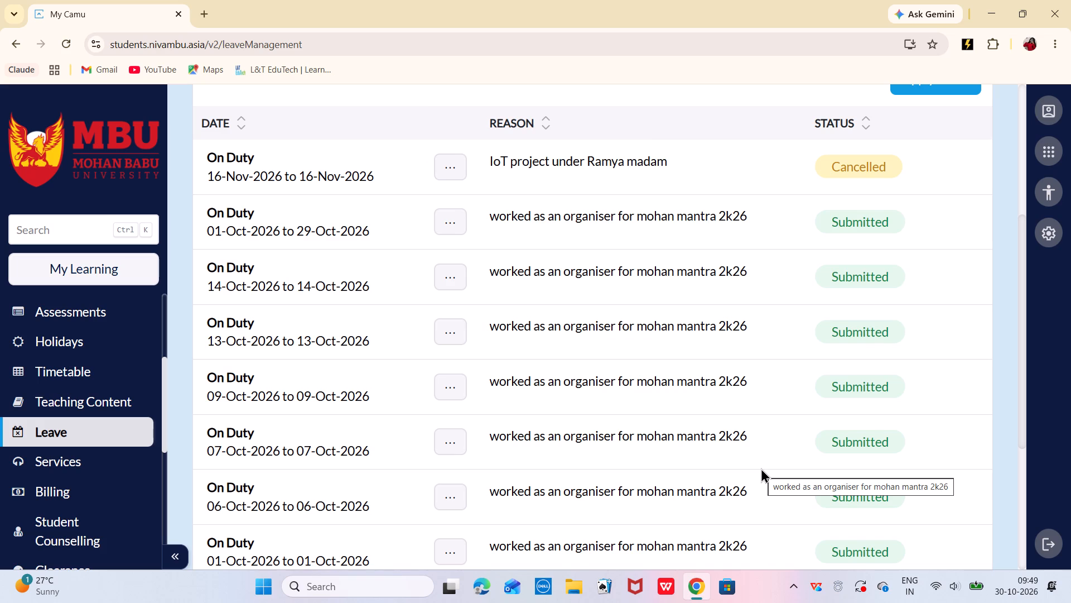
Start another leave application with On Duty as the leave type.
scroll(761, 468, "up", 1)
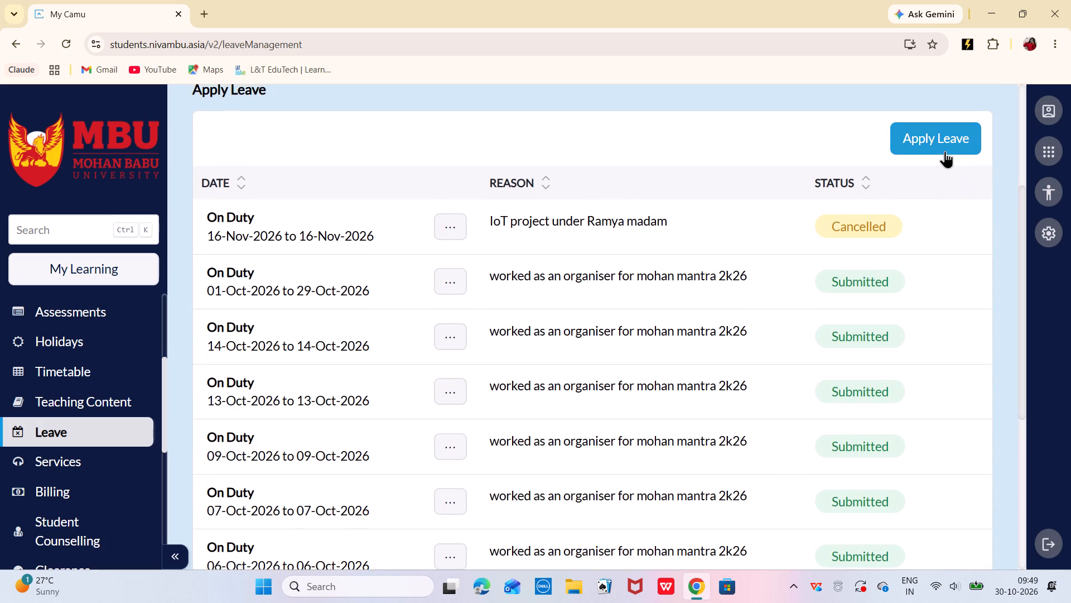
left_click(945, 151)
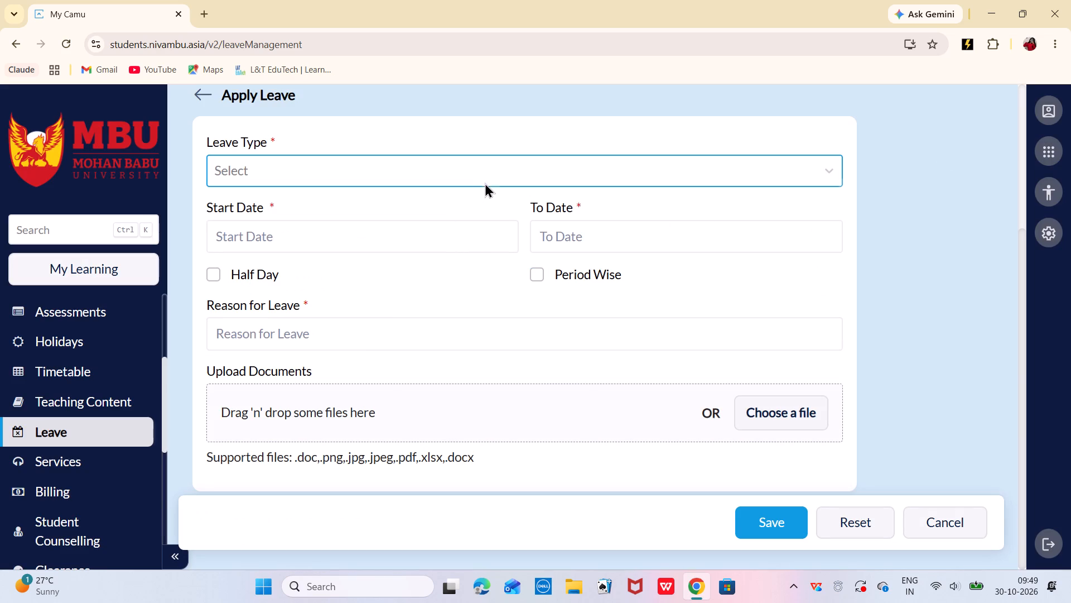
left_click(489, 179)
left_click(437, 236)
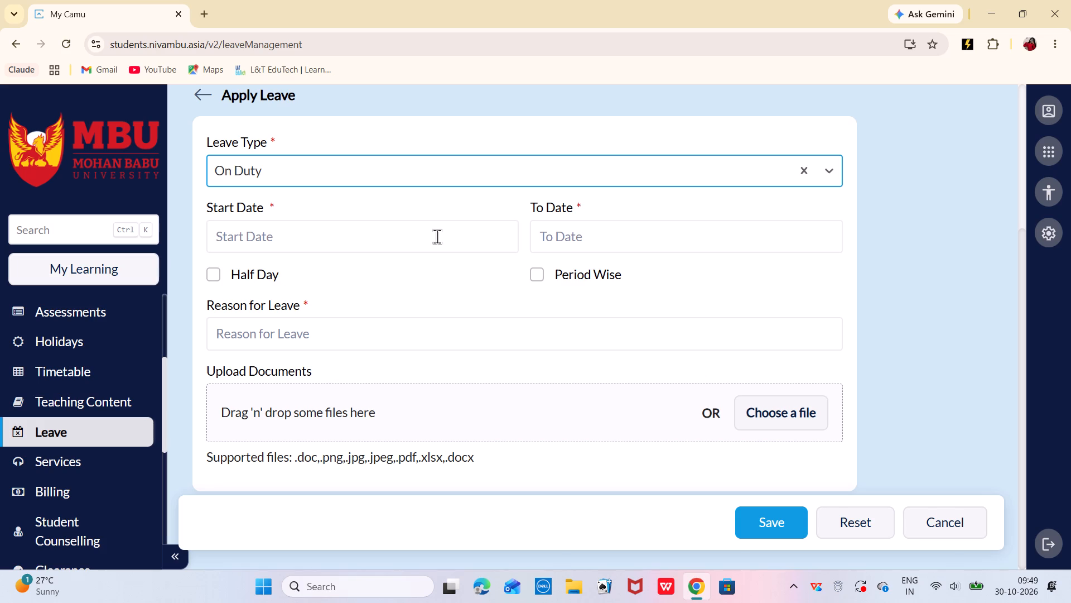
Set both the Start Date and the To Date of the new application to 15-Oct-2026.
left_click(364, 233)
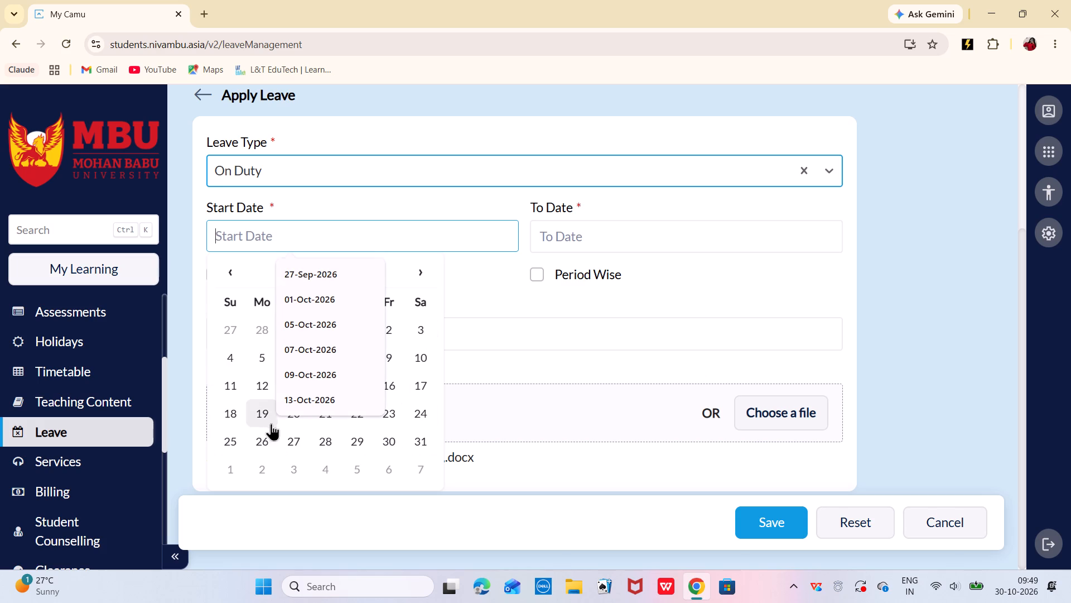
left_click(259, 390)
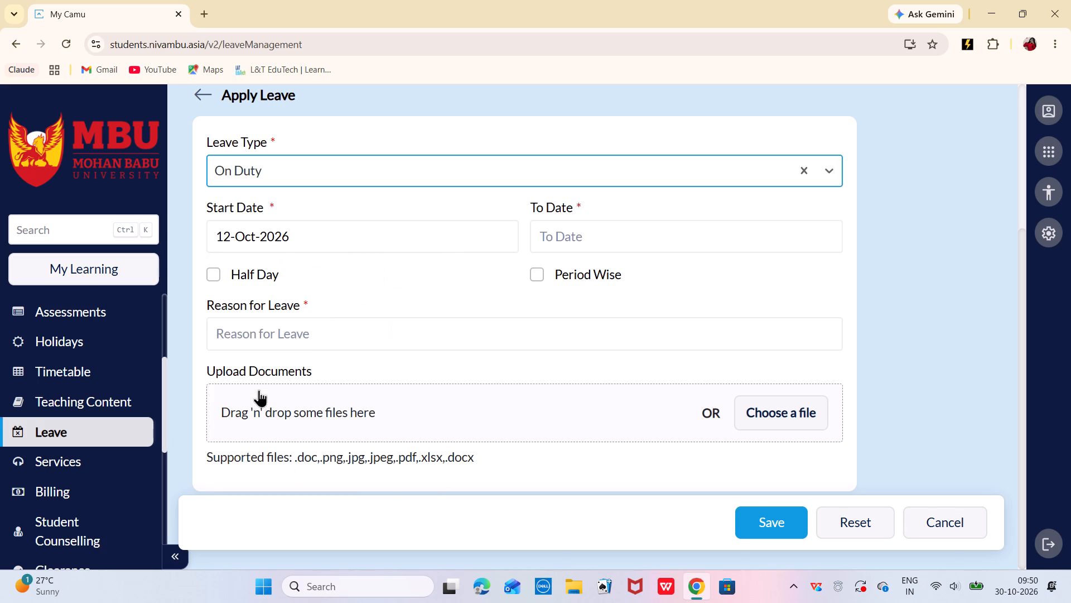
left_click(313, 225)
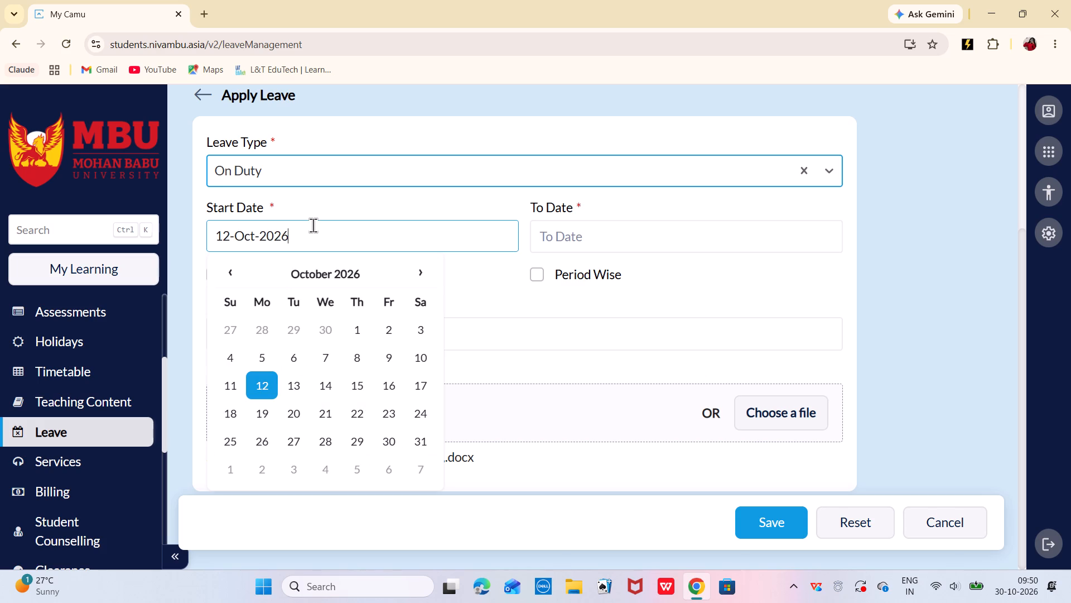
left_click(351, 389)
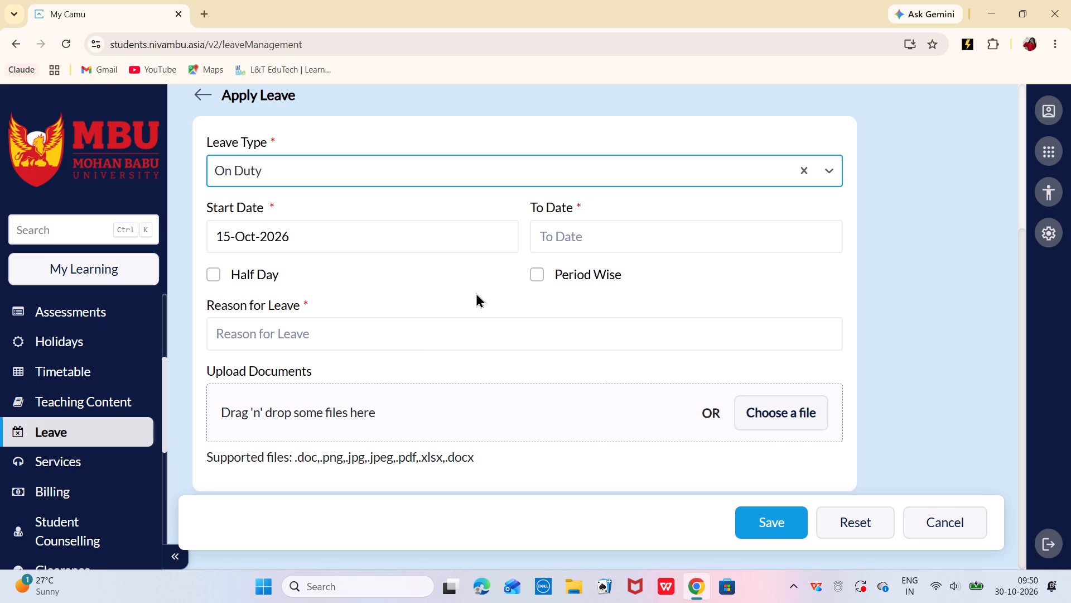
left_click(572, 238)
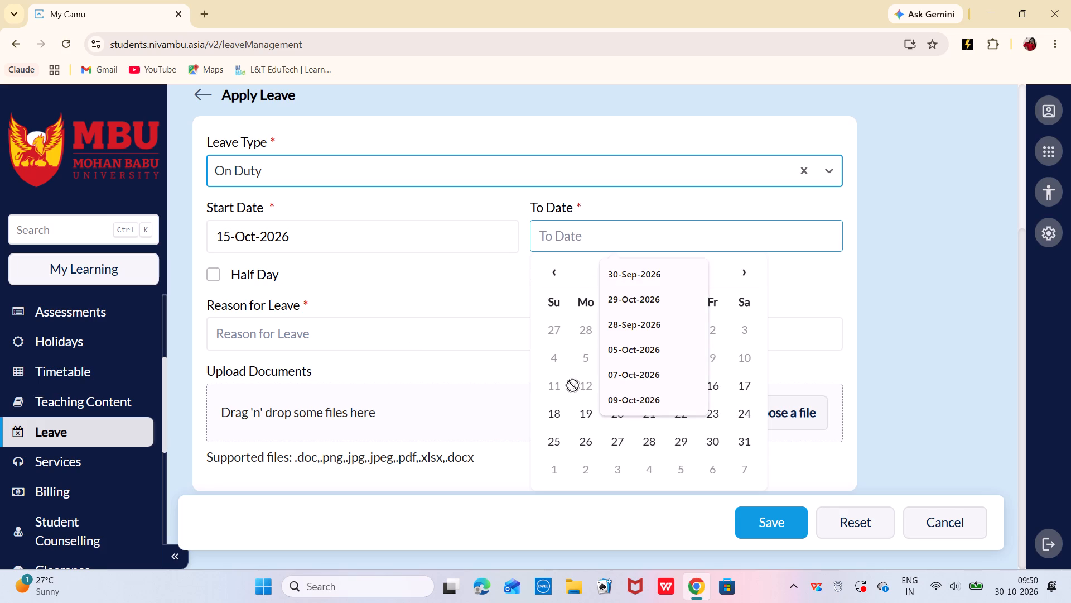
left_click(712, 391)
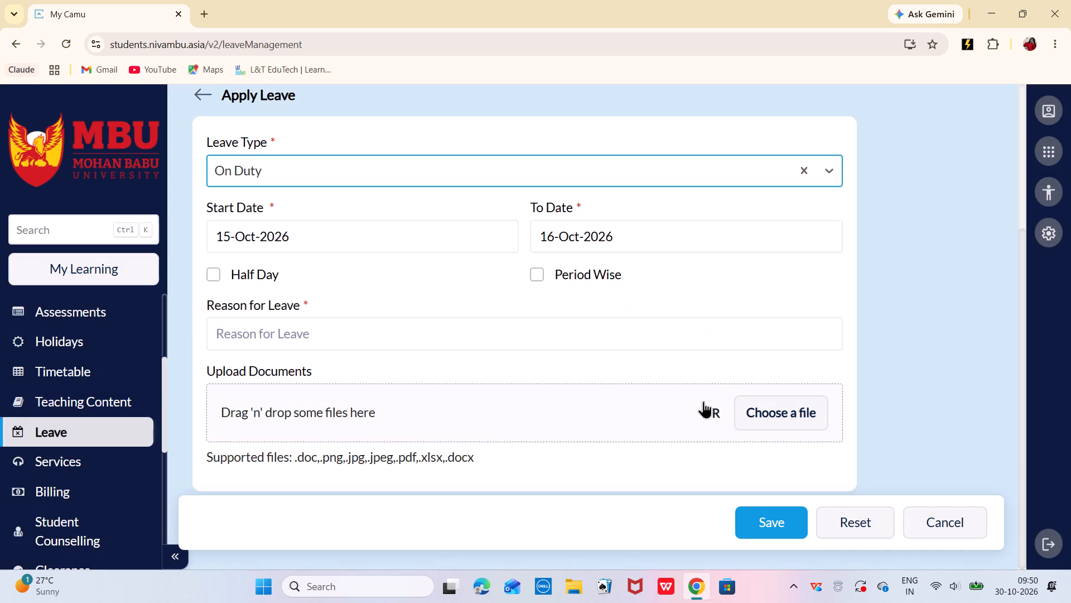
left_click(615, 231)
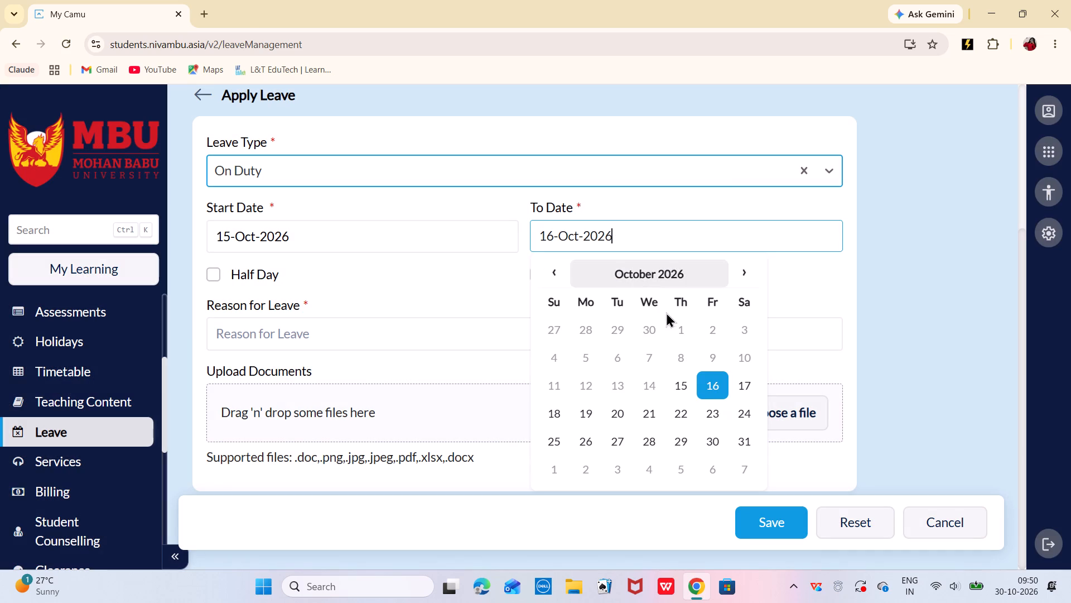
left_click(685, 386)
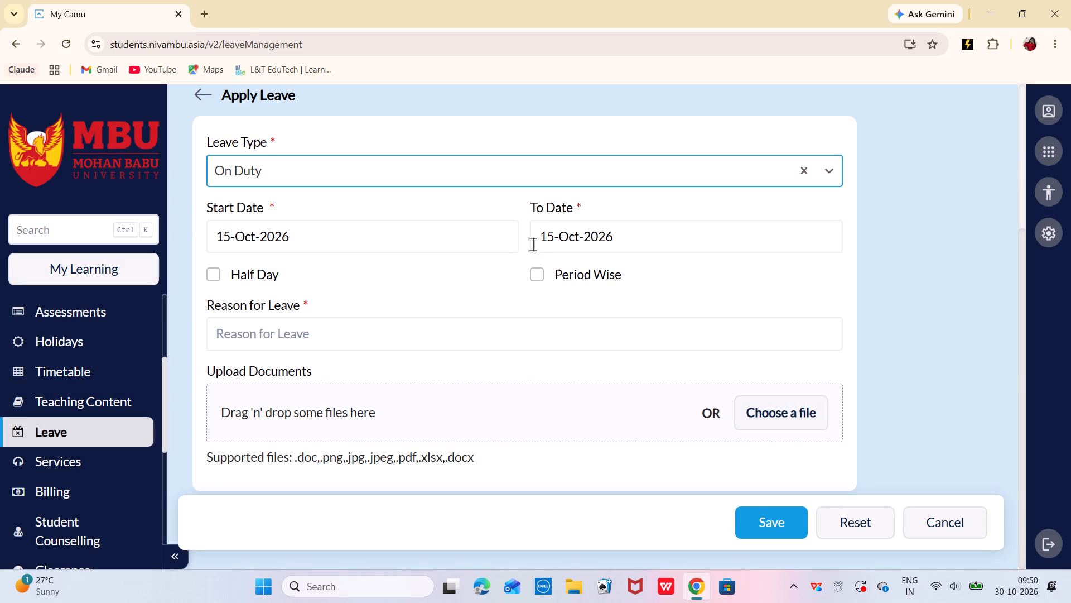
Make the 15-Oct-2026 leave period-wise and select only S2 A Period 2 and S2 A Period 5.
left_click(538, 272)
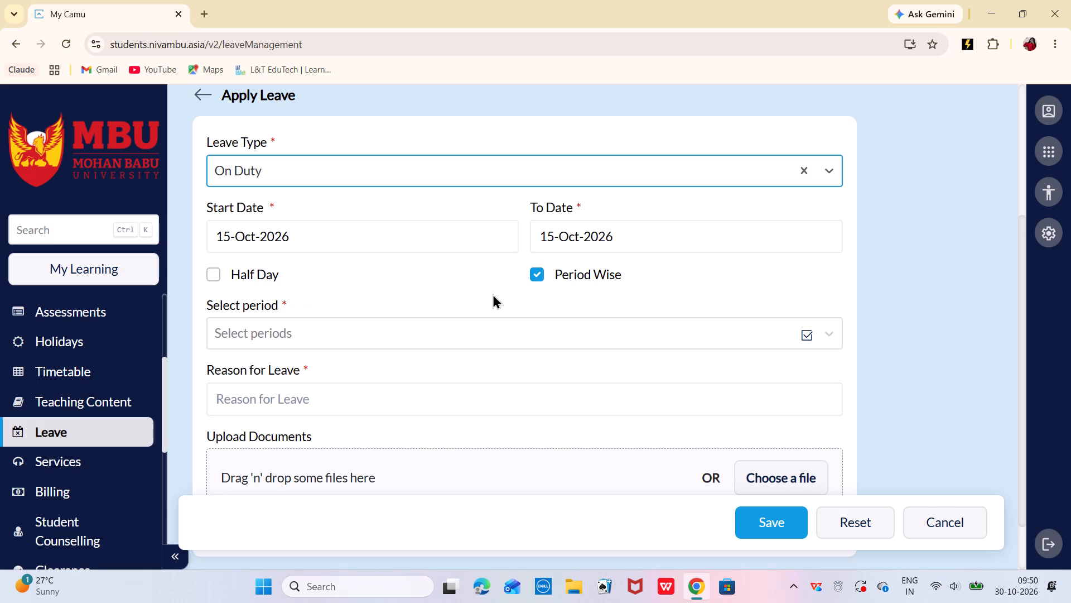
left_click(805, 331)
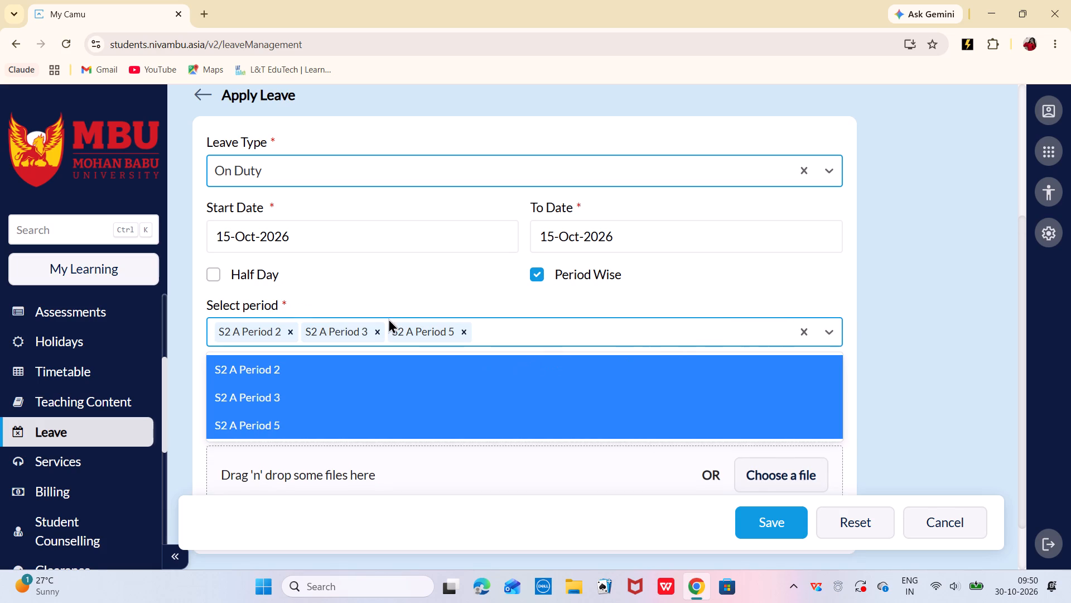
left_click(378, 328)
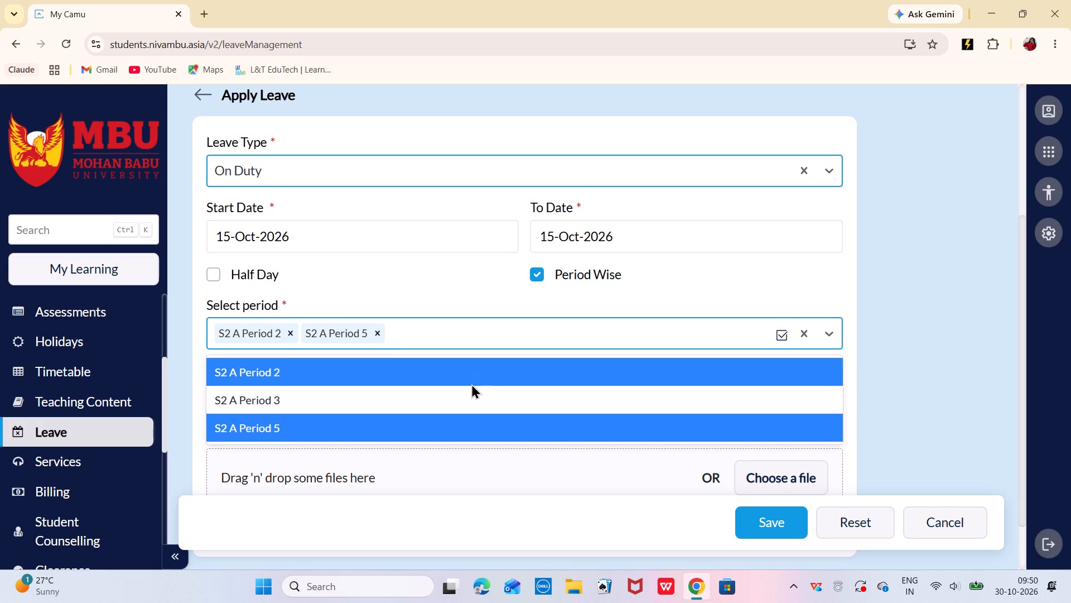
scroll(531, 293, "down", 3)
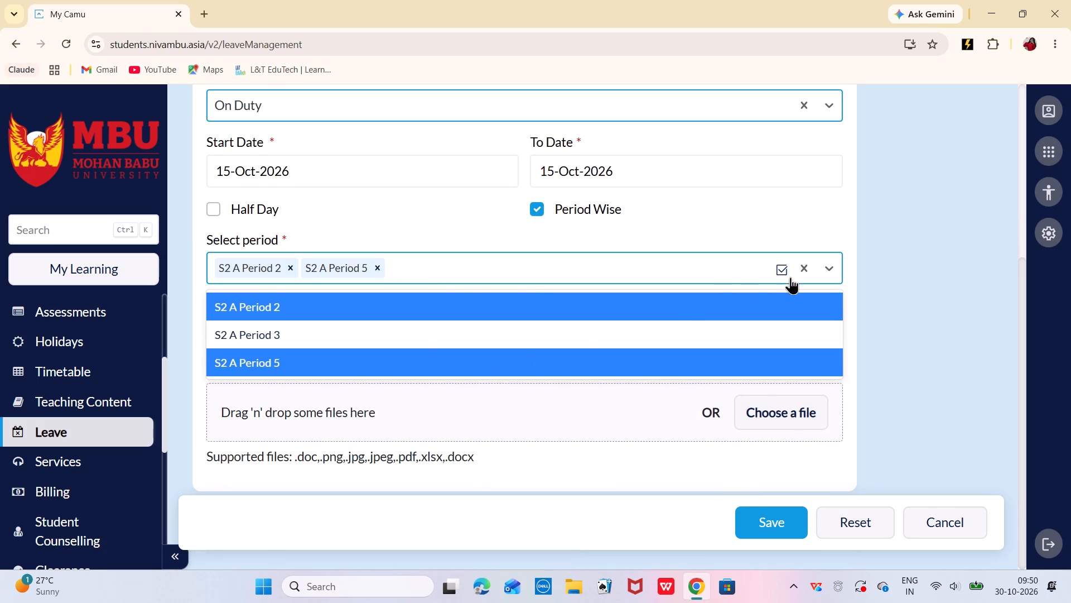
left_click(827, 267)
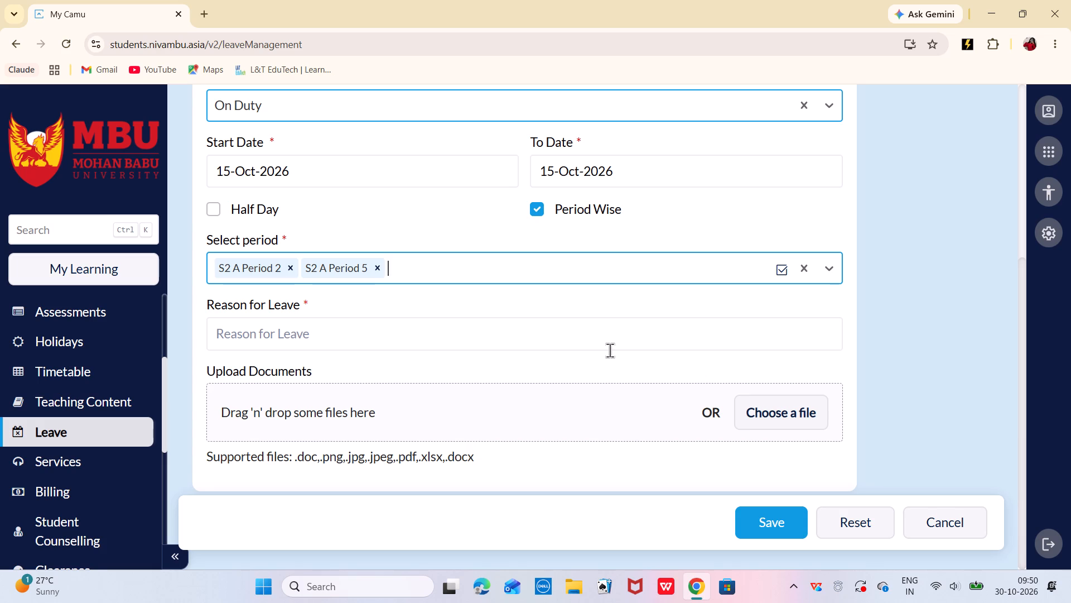
Fill in the reason for leave as "worked as an organiser for mohan mantra 2k26".
left_click(610, 350)
left_click(412, 371)
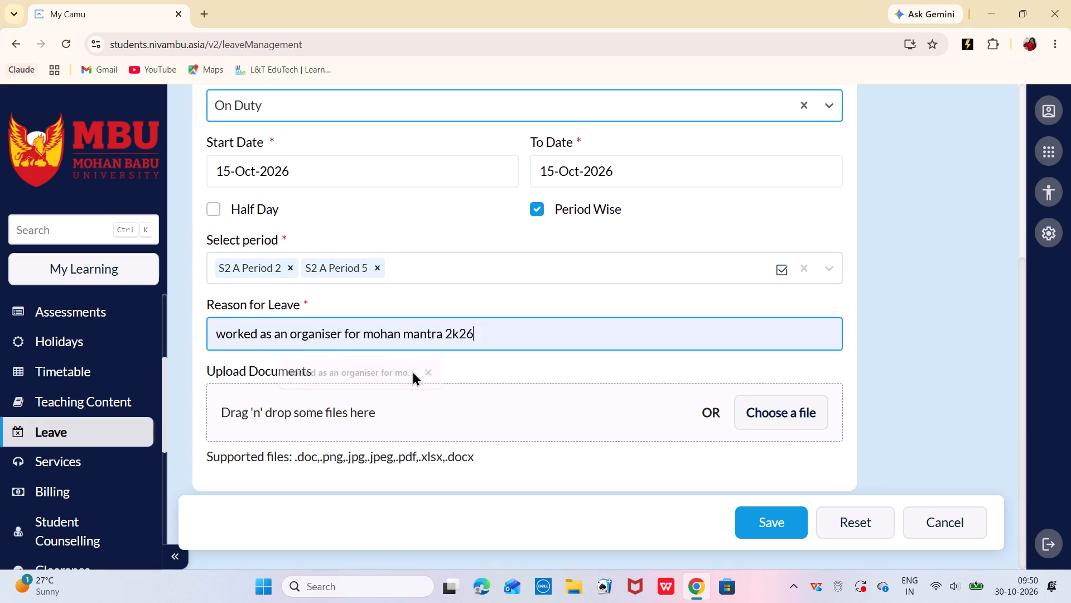
Attach the "mohan mantra" image from the Downloads folder and save the 15-Oct-2026 leave application.
left_click(795, 406)
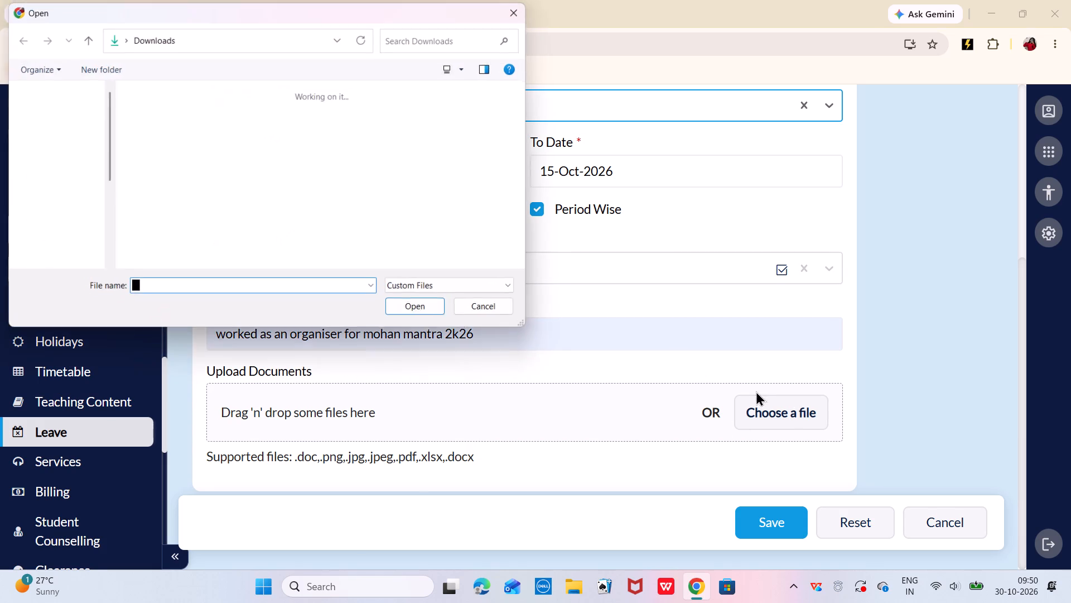
left_click(161, 138)
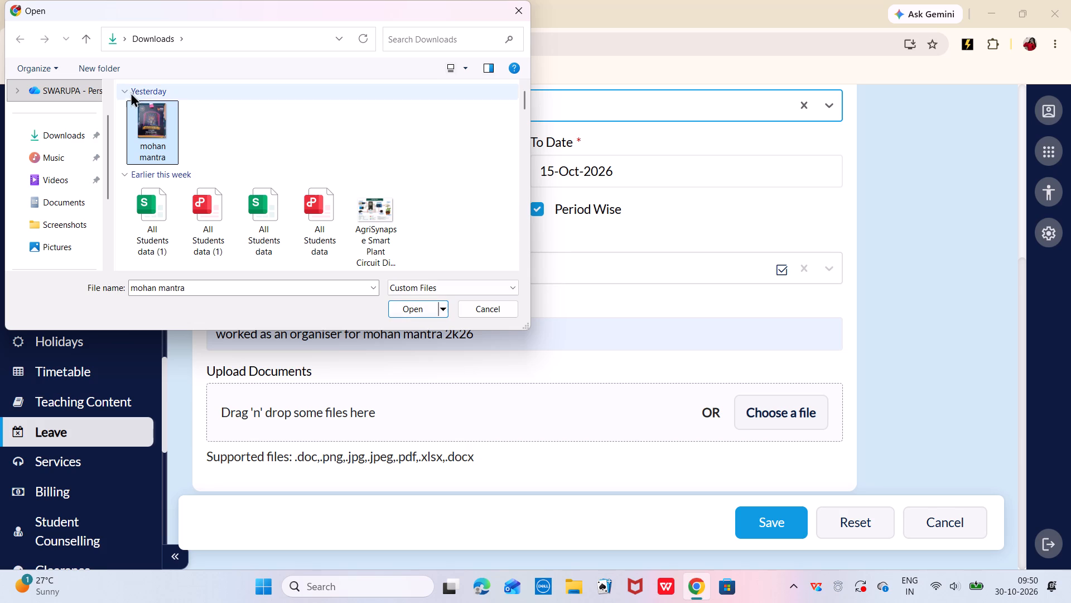
double_click(151, 110)
scroll(554, 351, "down", 3)
left_click(766, 524)
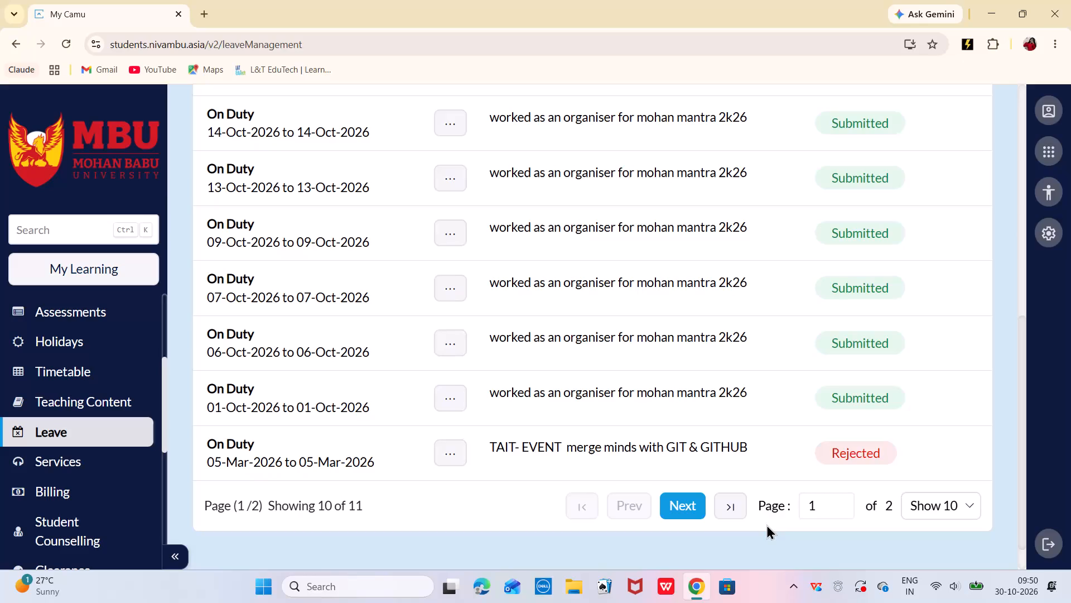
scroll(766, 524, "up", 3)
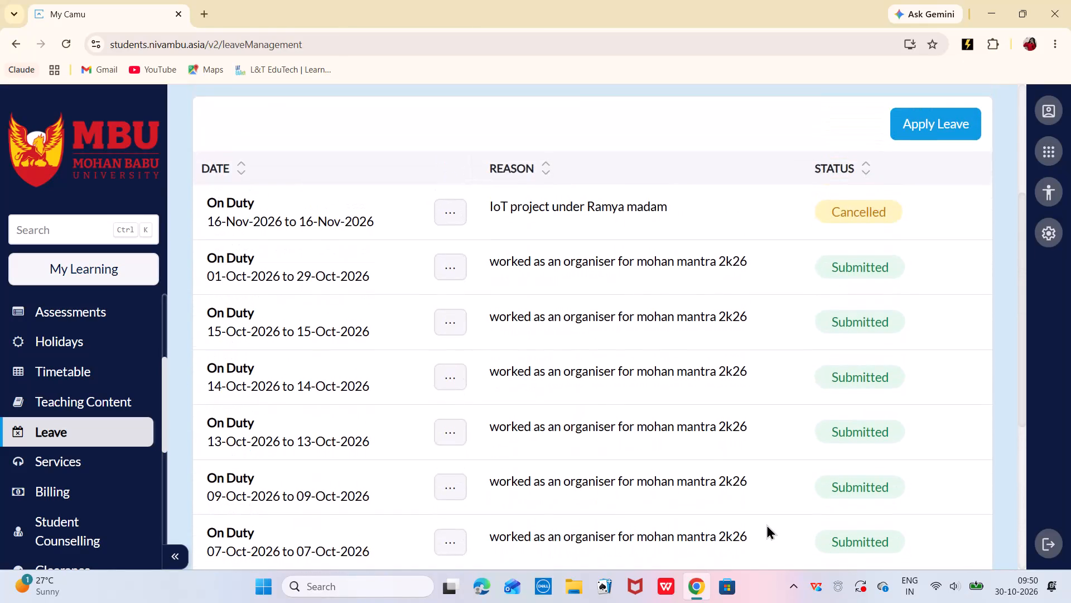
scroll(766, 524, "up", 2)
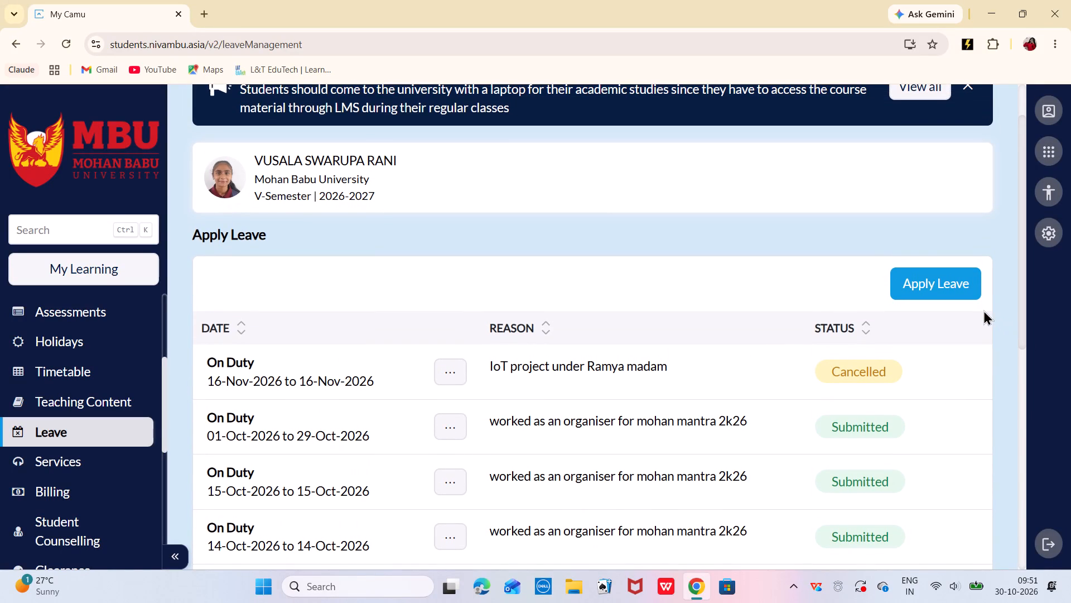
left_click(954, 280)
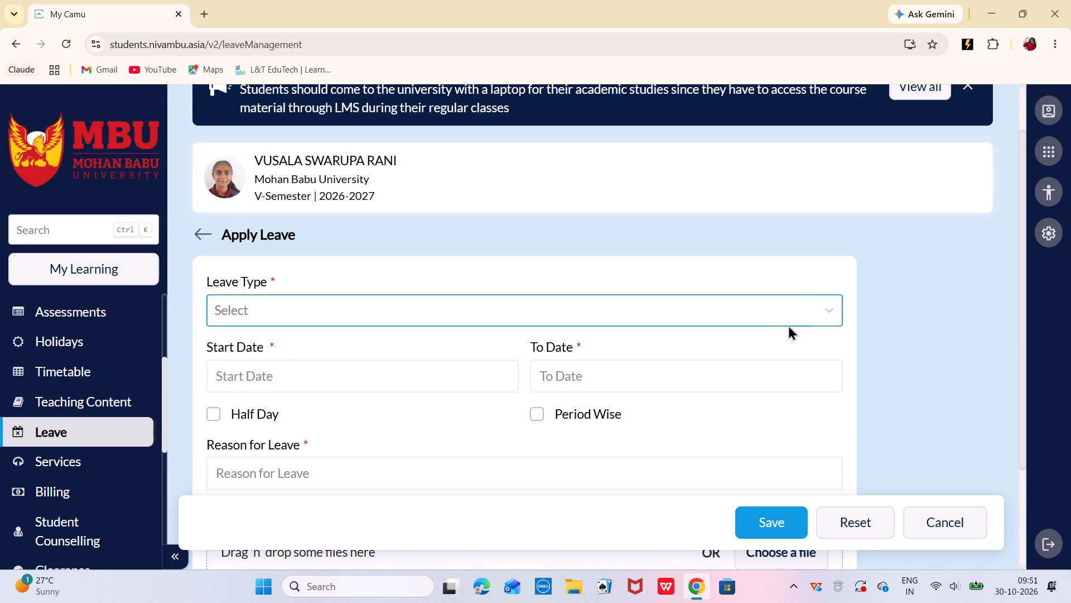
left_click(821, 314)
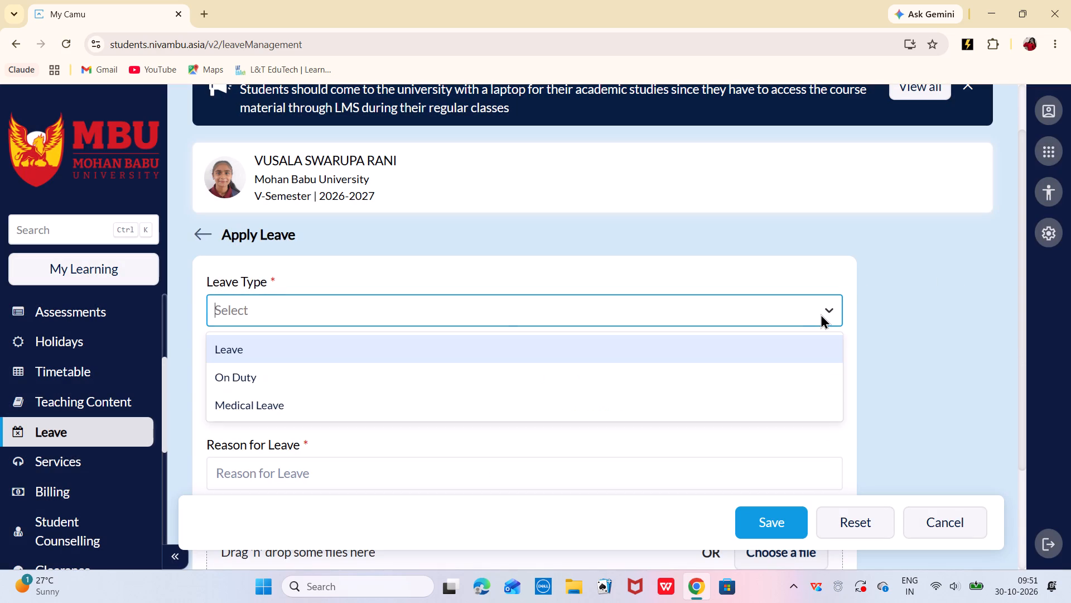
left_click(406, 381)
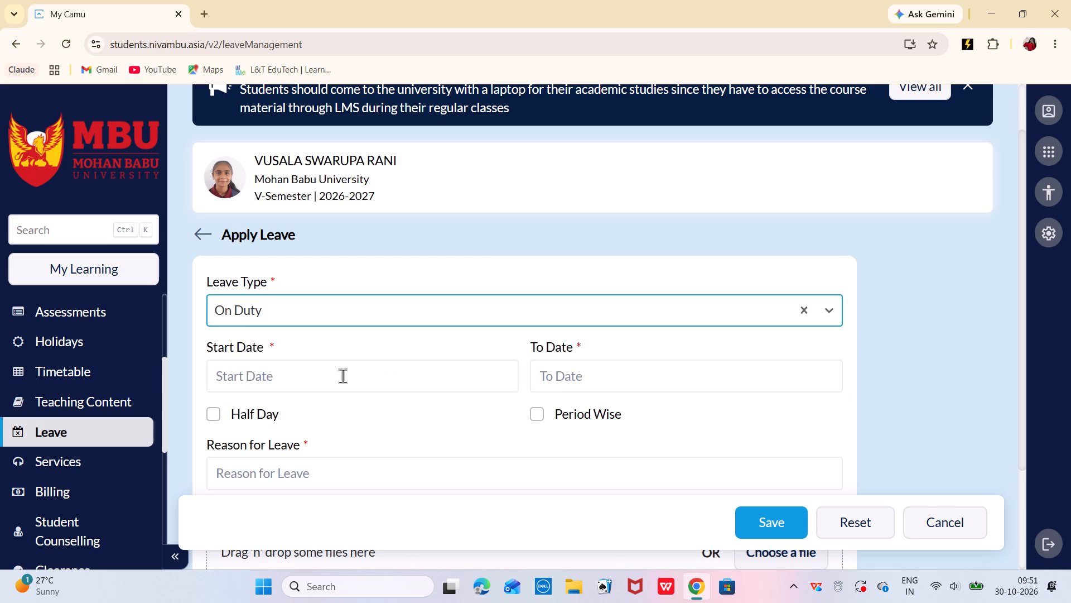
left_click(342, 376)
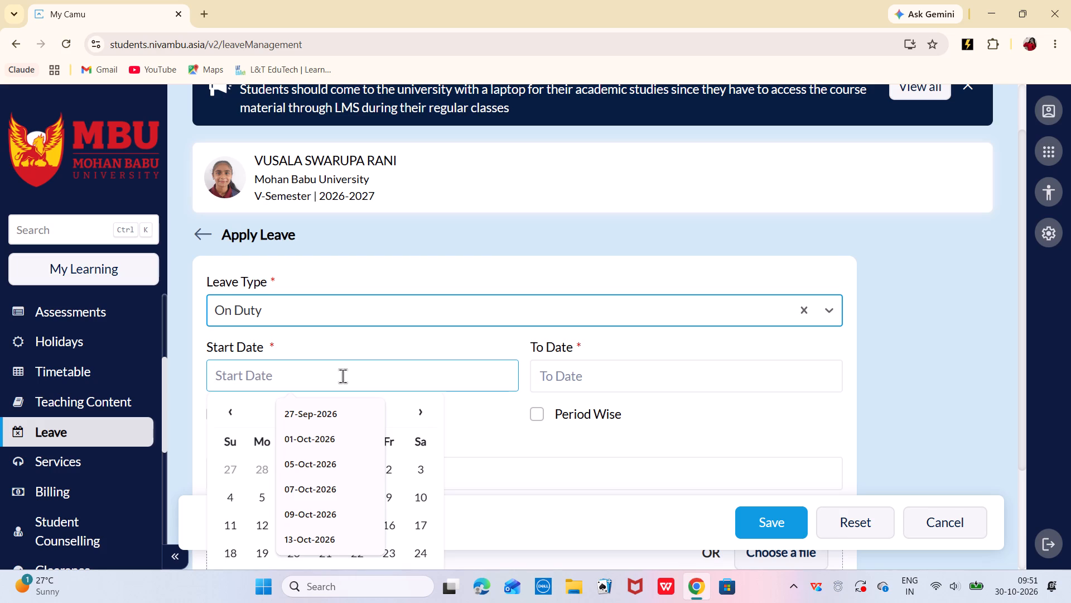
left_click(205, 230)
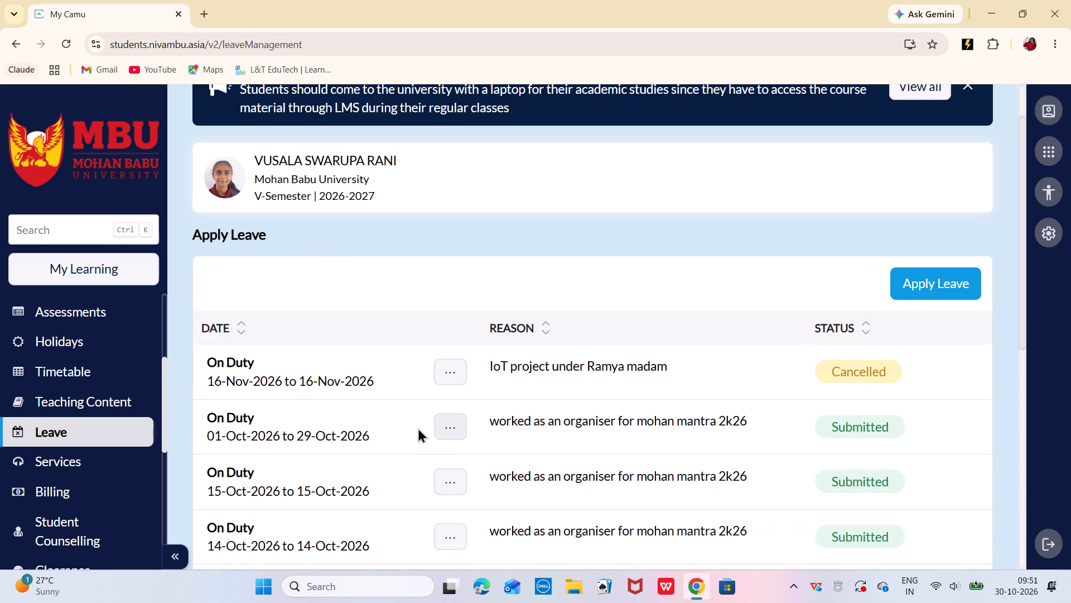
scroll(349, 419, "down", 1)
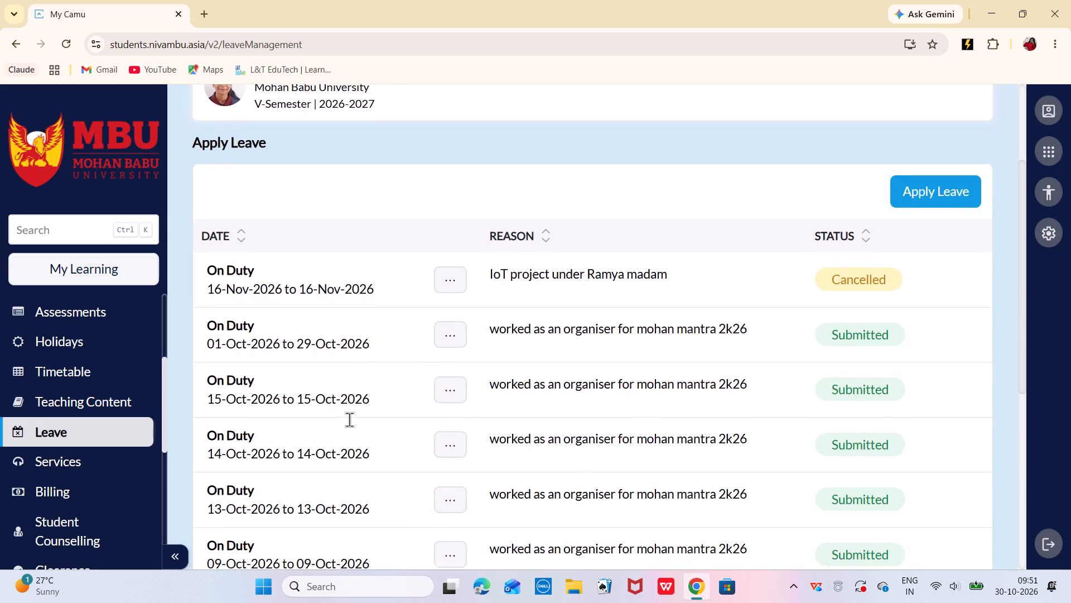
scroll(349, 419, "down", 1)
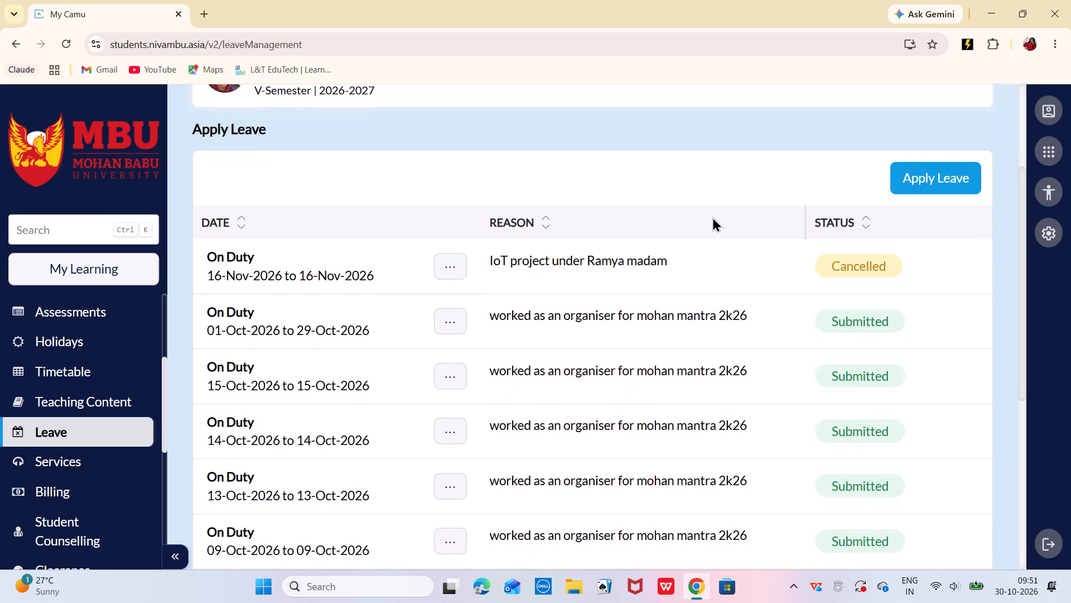
Start another On Duty leave application with both the Start Date and the To Date set to 16-Oct-2026.
left_click(906, 164)
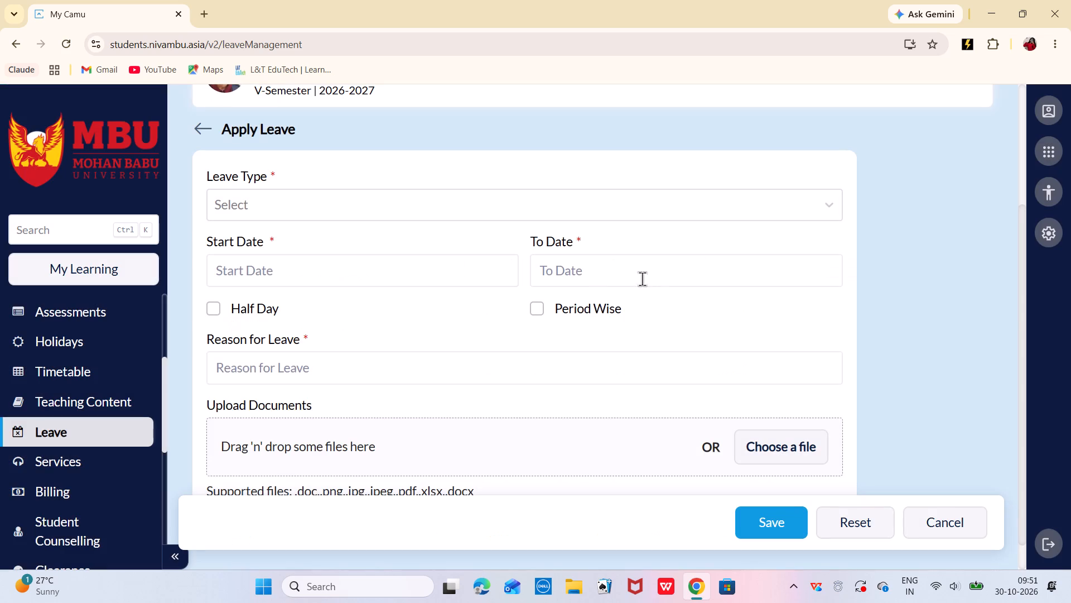
left_click(416, 201)
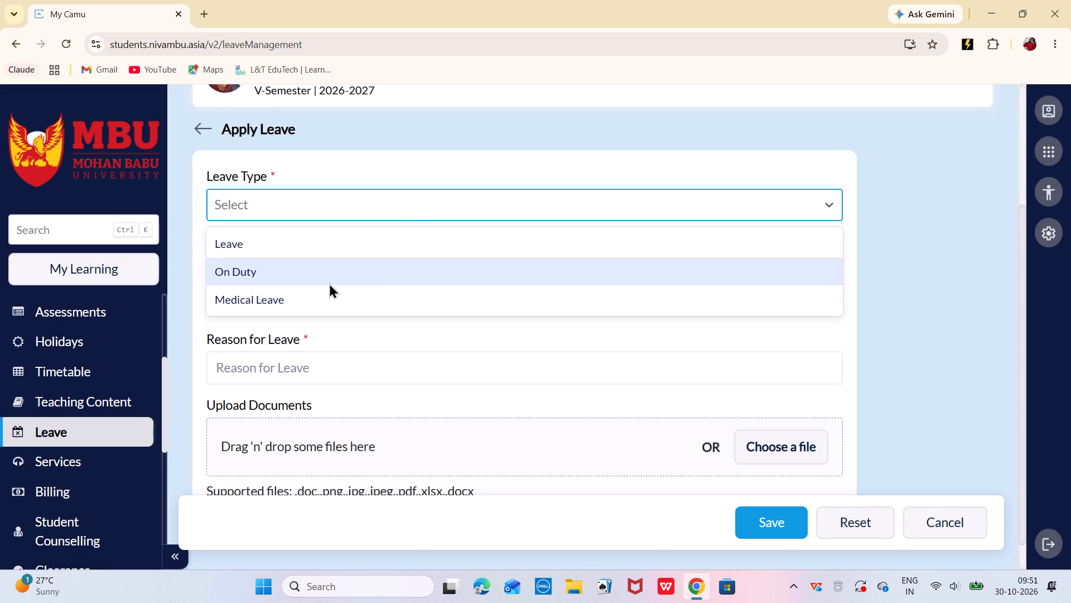
left_click(329, 283)
left_click(282, 267)
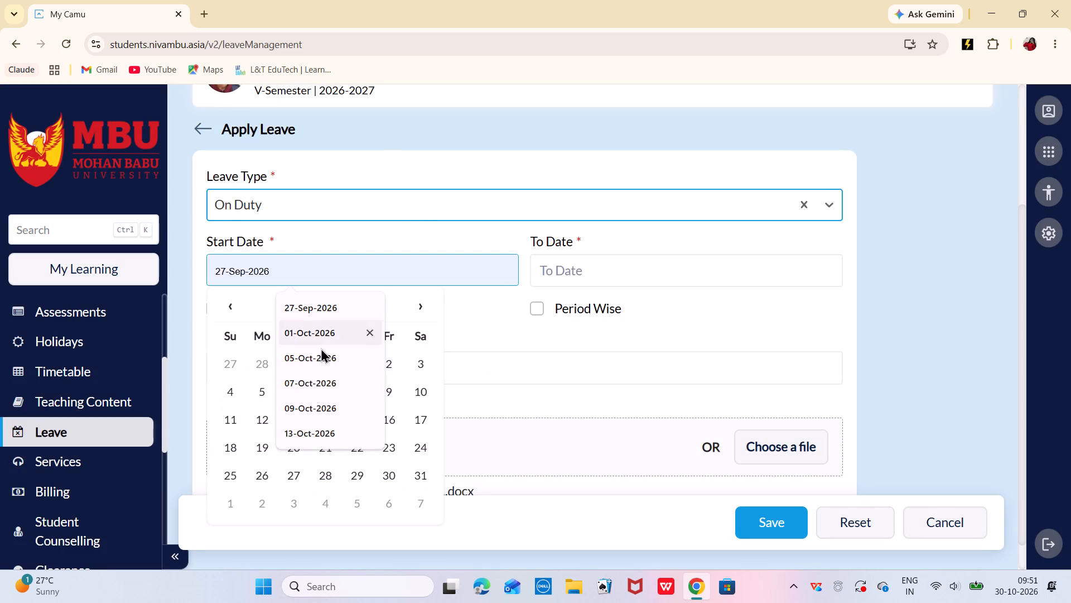
left_click(393, 424)
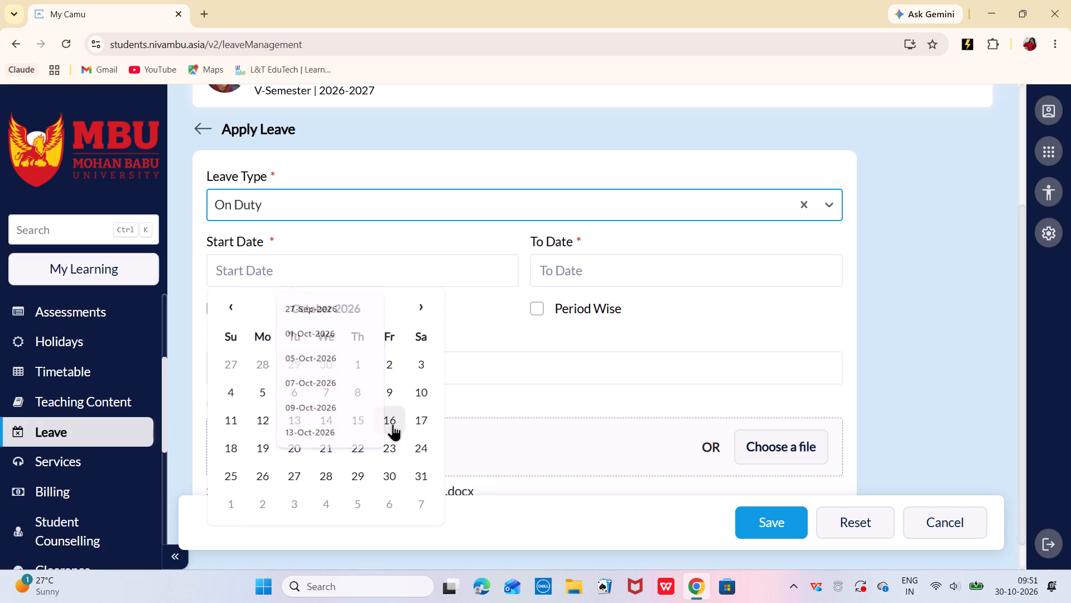
left_click(549, 264)
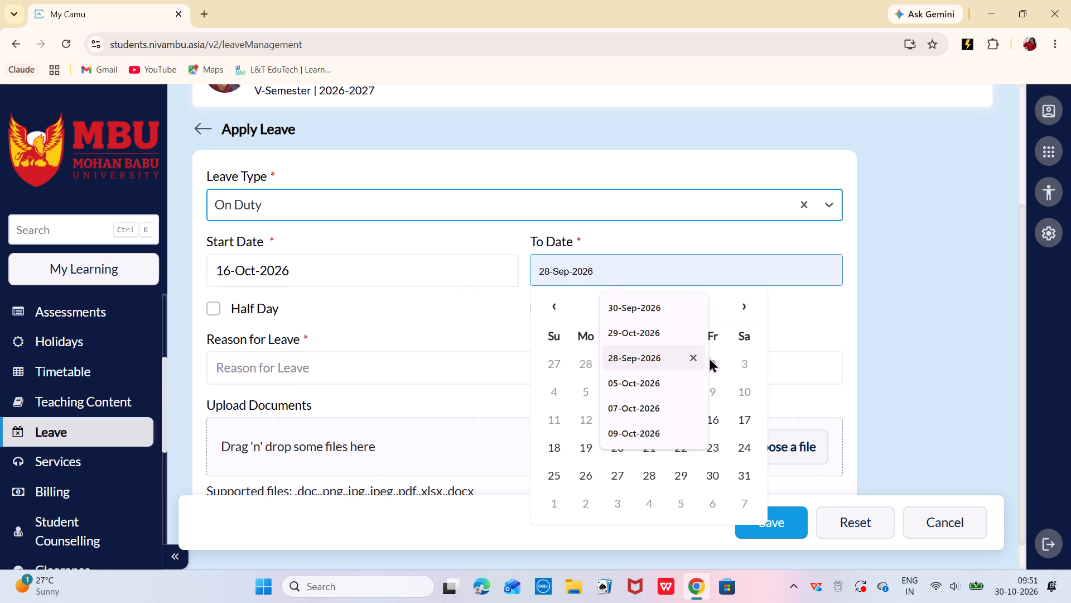
left_click(725, 425)
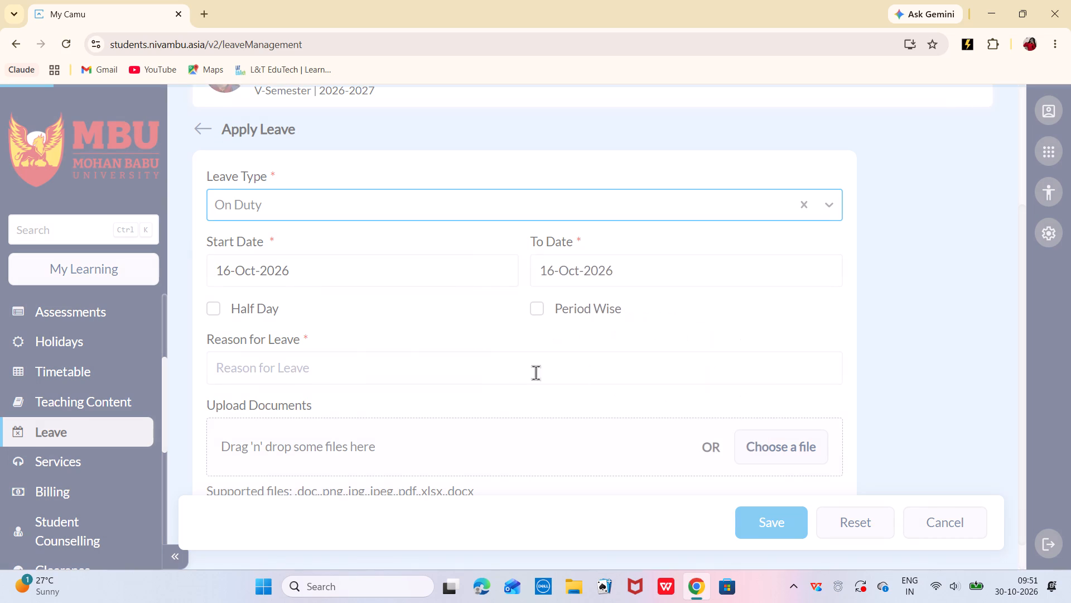
Make the 16-Oct-2026 leave period-wise and select S2 A Periods 2, 3, 5 and 6.
left_click(531, 310)
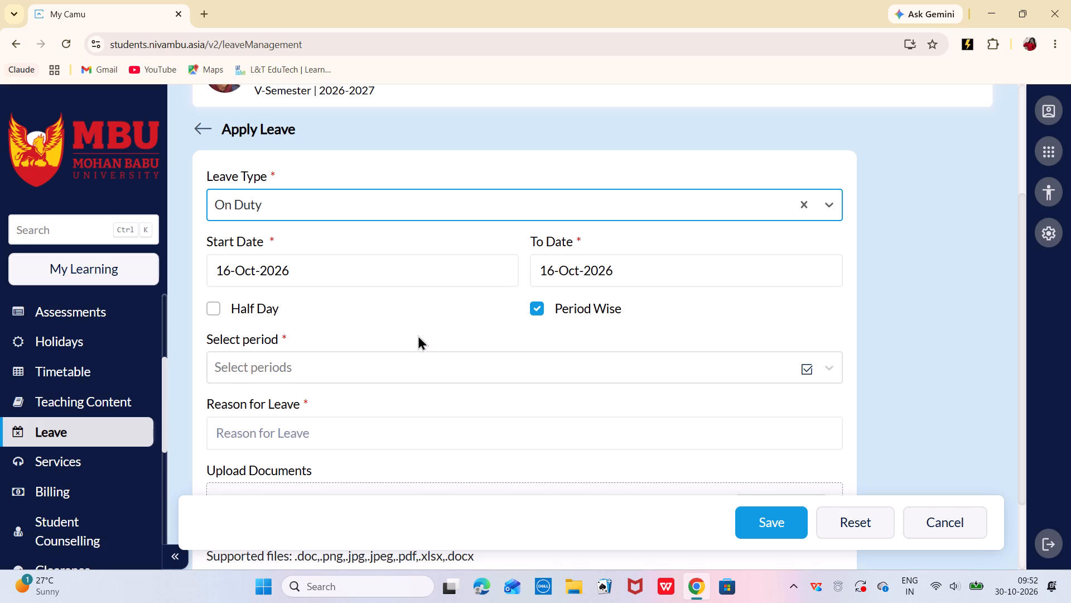
left_click(360, 363)
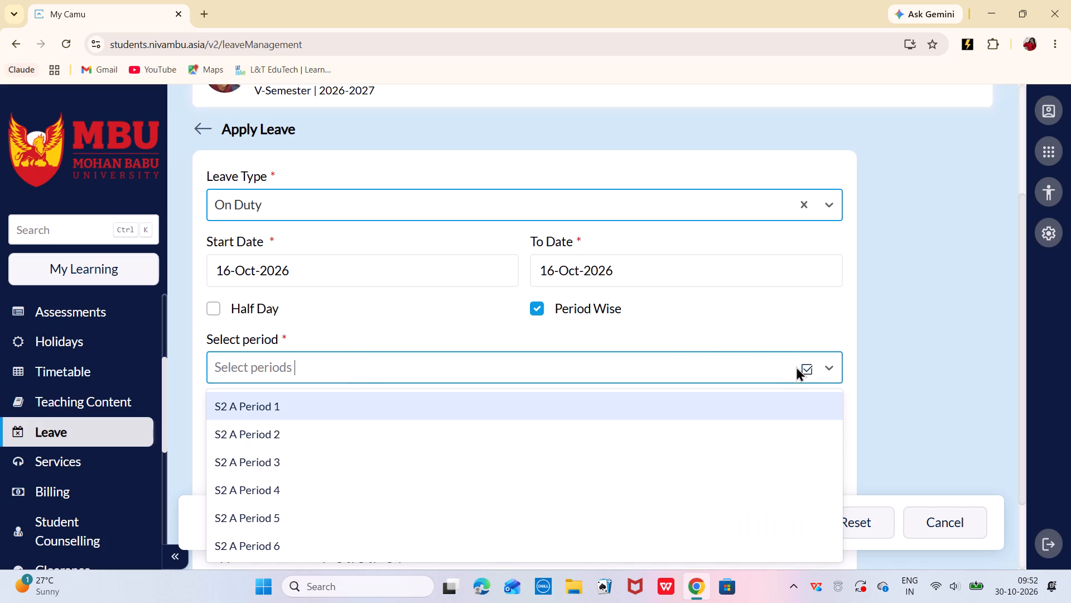
left_click(803, 366)
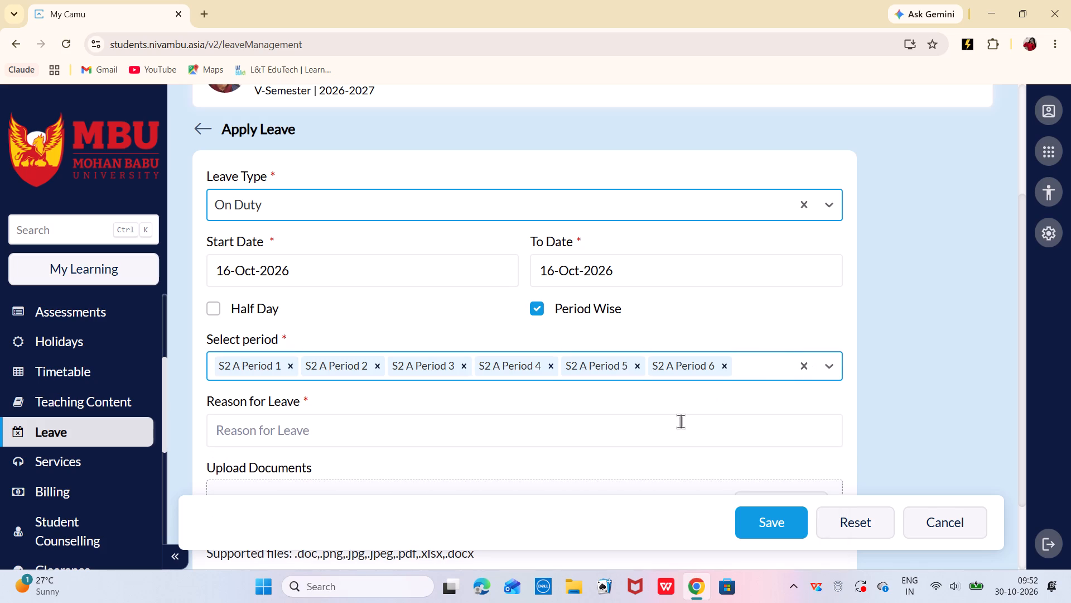
left_click(291, 365)
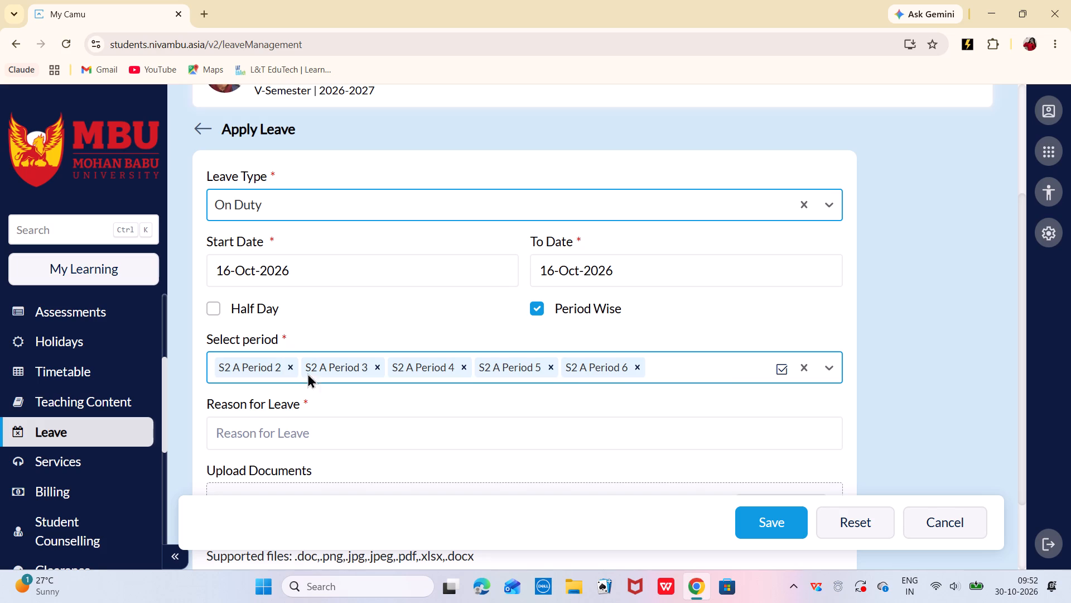
left_click(468, 365)
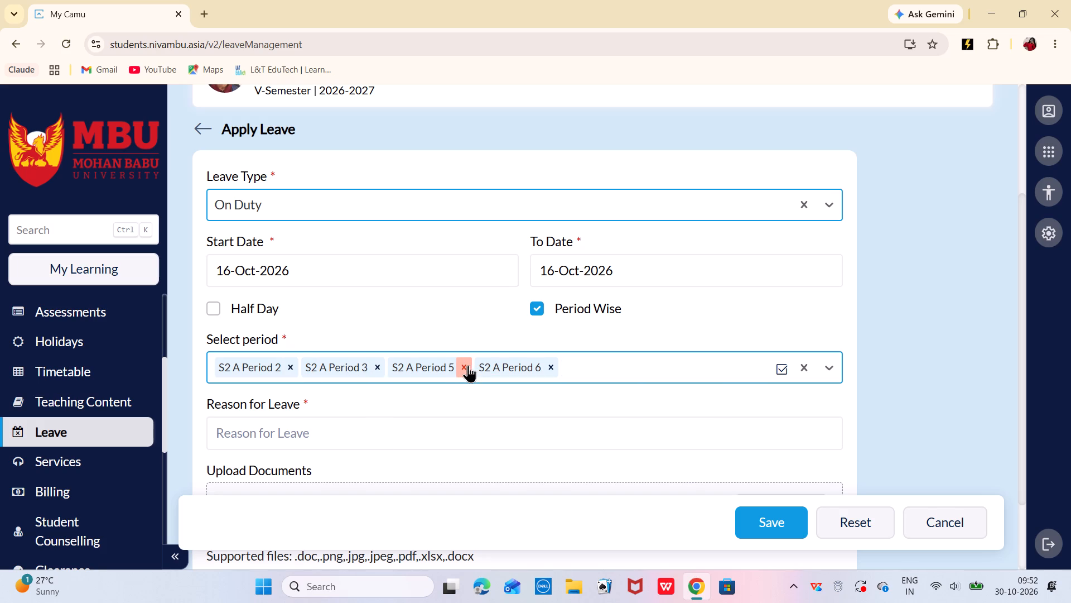
Fill in the reason "worked as an organiser for mohan mantra 2k26" and save the 16-Oct-2026 application without attaching a document.
left_click(441, 430)
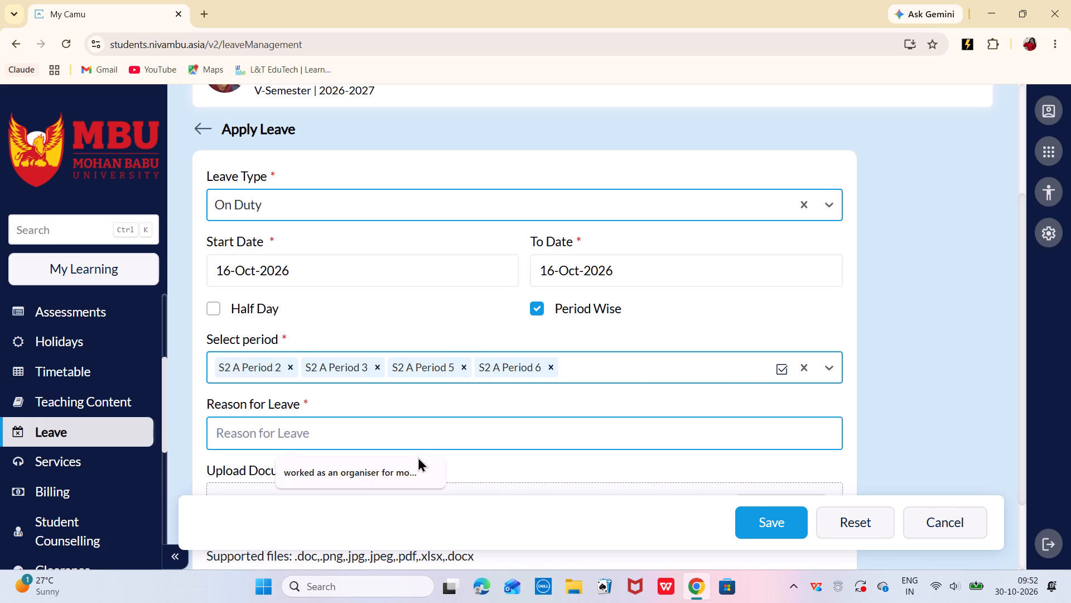
left_click(414, 463)
scroll(414, 463, "down", 2)
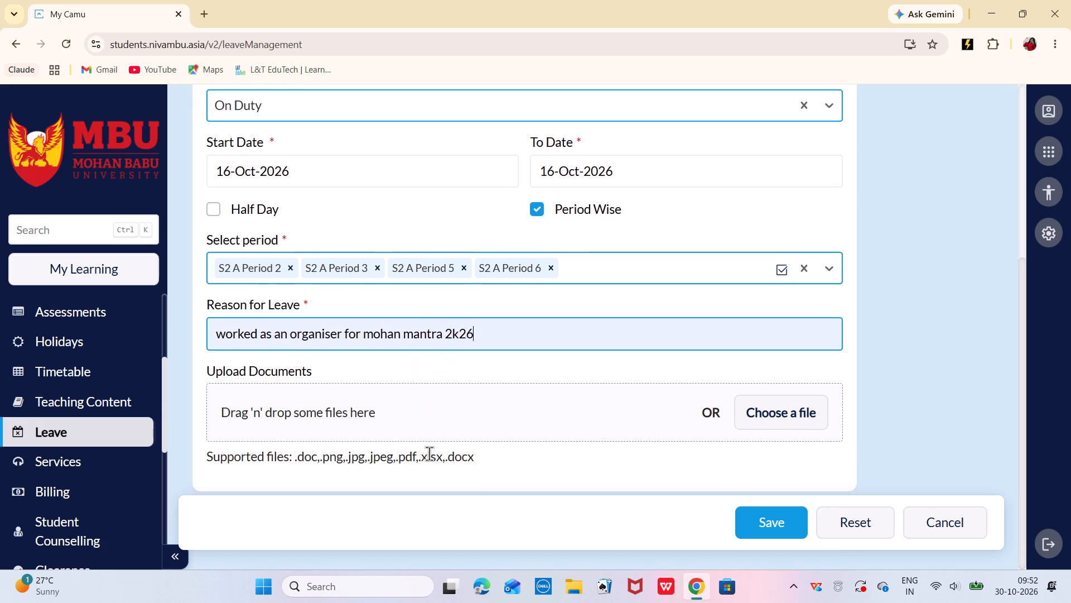
left_click(781, 526)
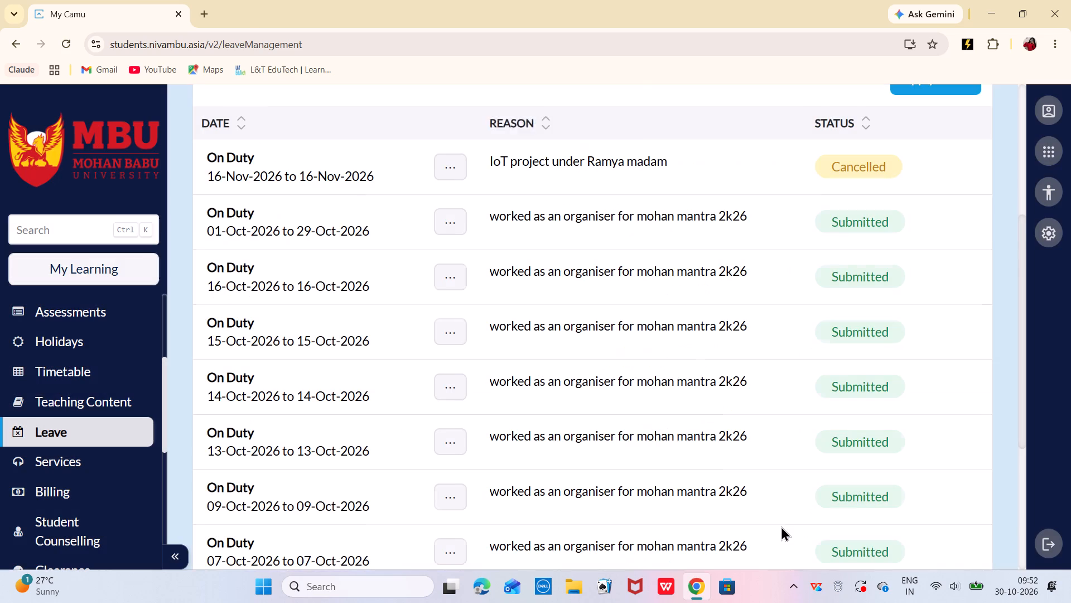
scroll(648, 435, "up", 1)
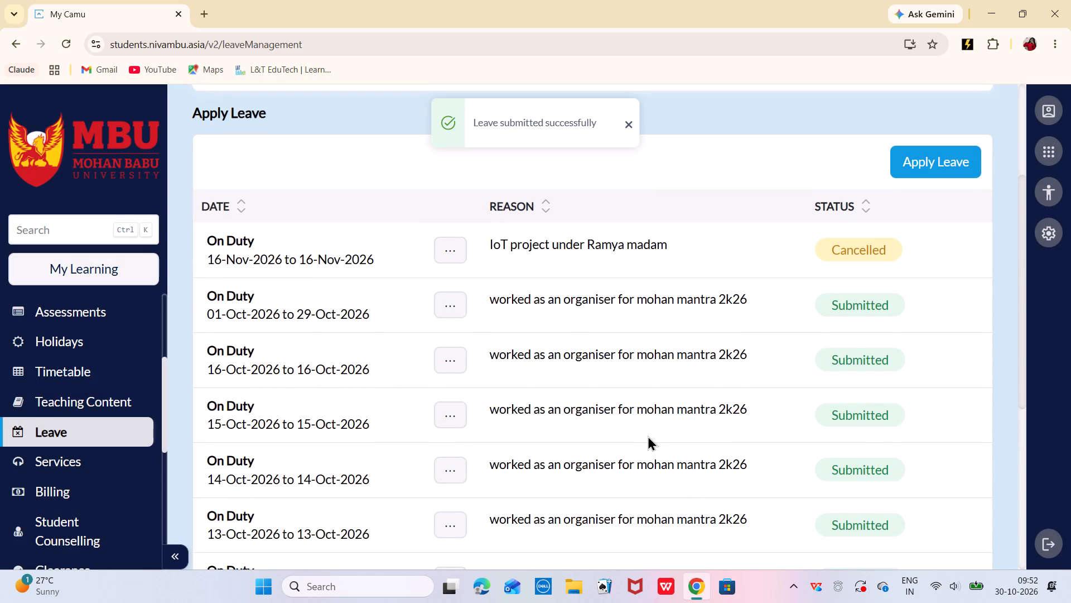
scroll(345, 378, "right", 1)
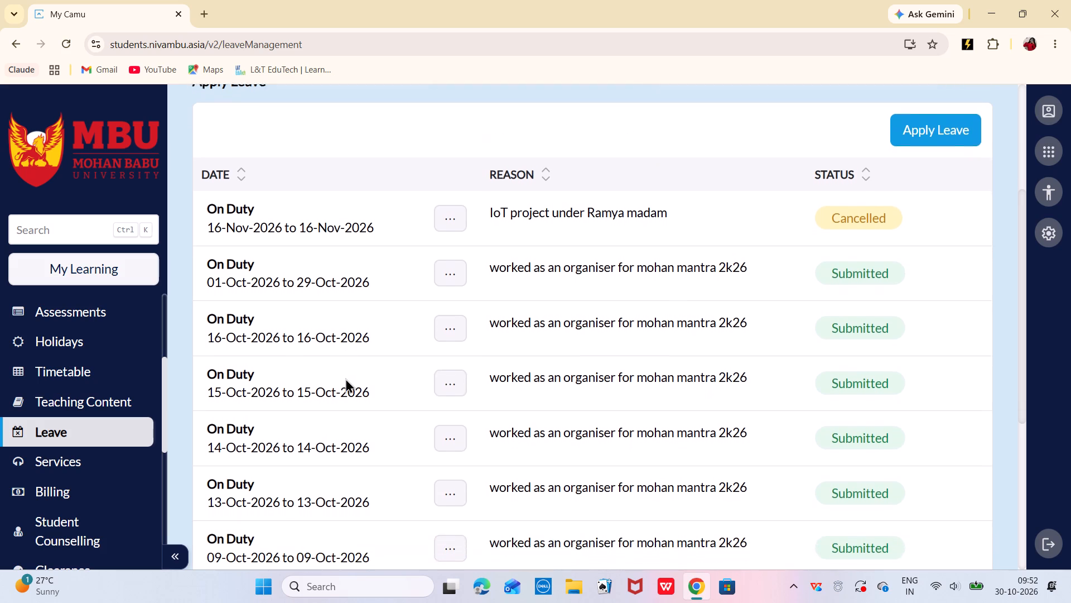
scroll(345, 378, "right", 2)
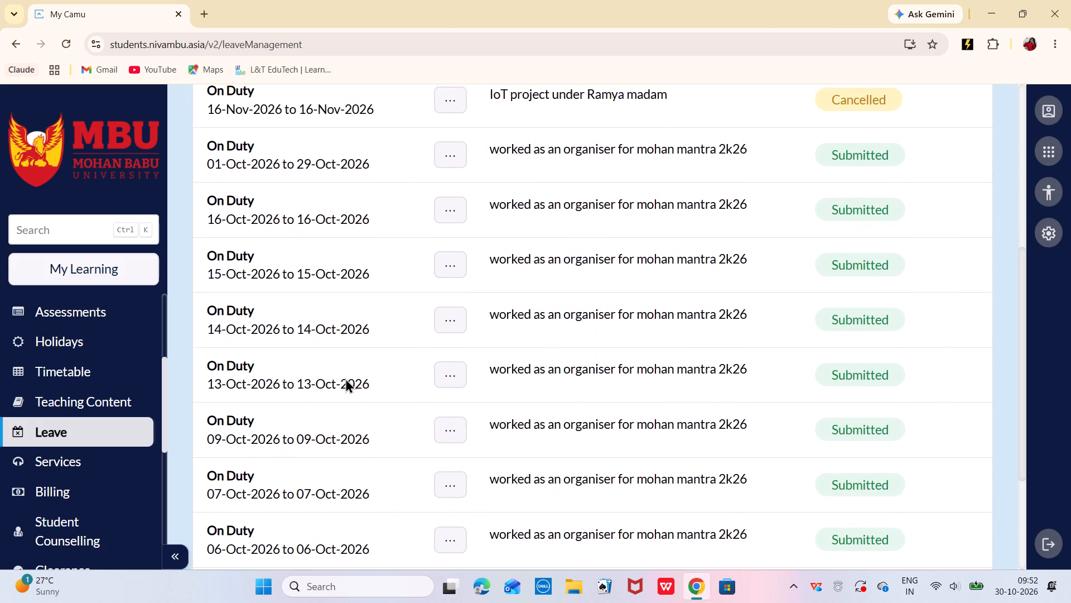
Start another leave application and set its leave type to On Duty.
scroll(345, 378, "up", 1)
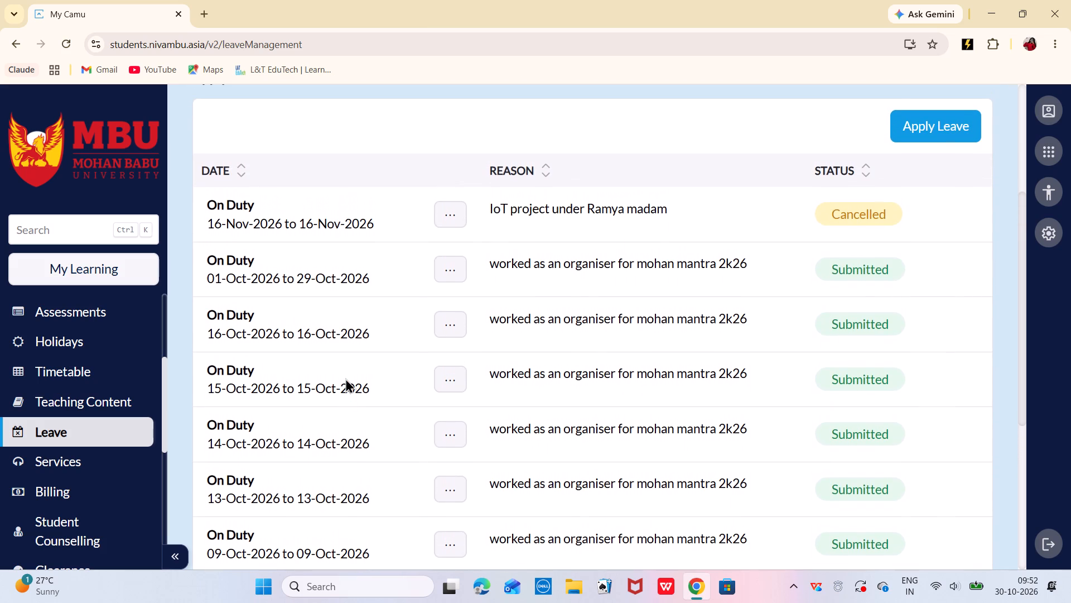
left_click(919, 136)
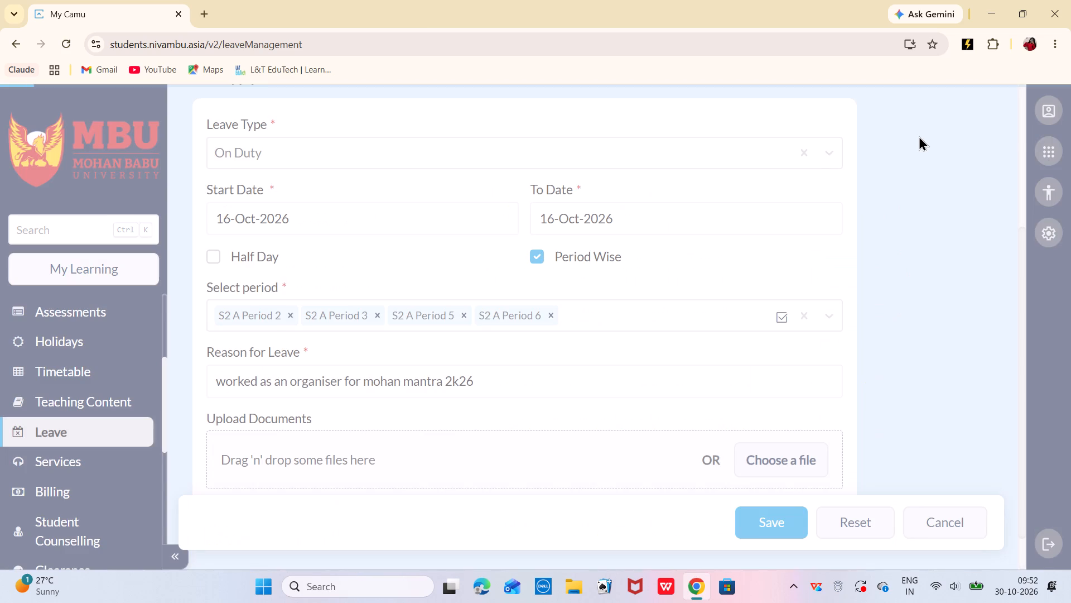
left_click(562, 161)
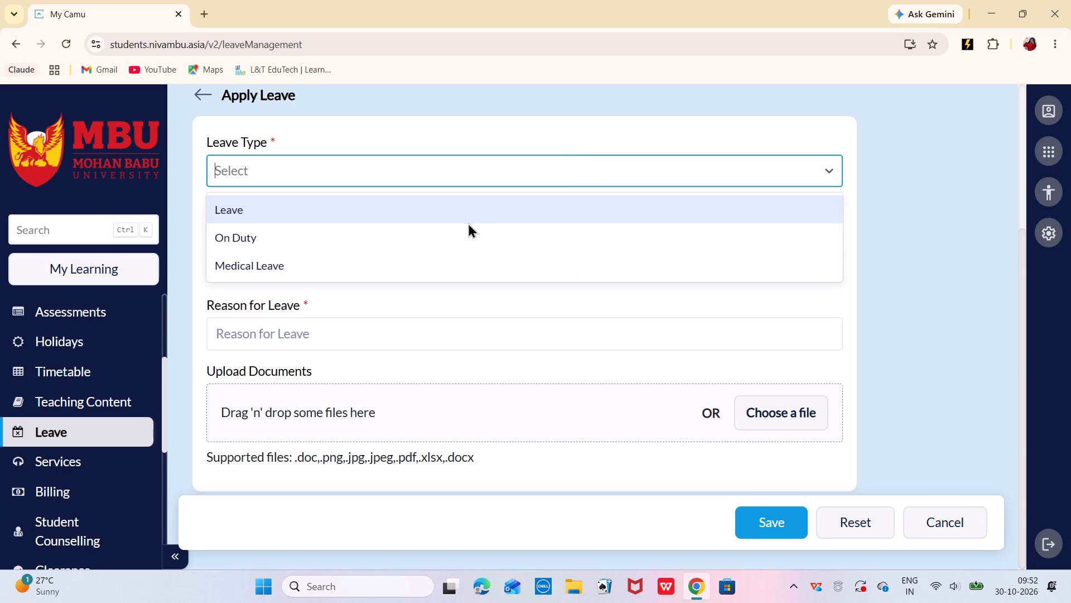
left_click(461, 231)
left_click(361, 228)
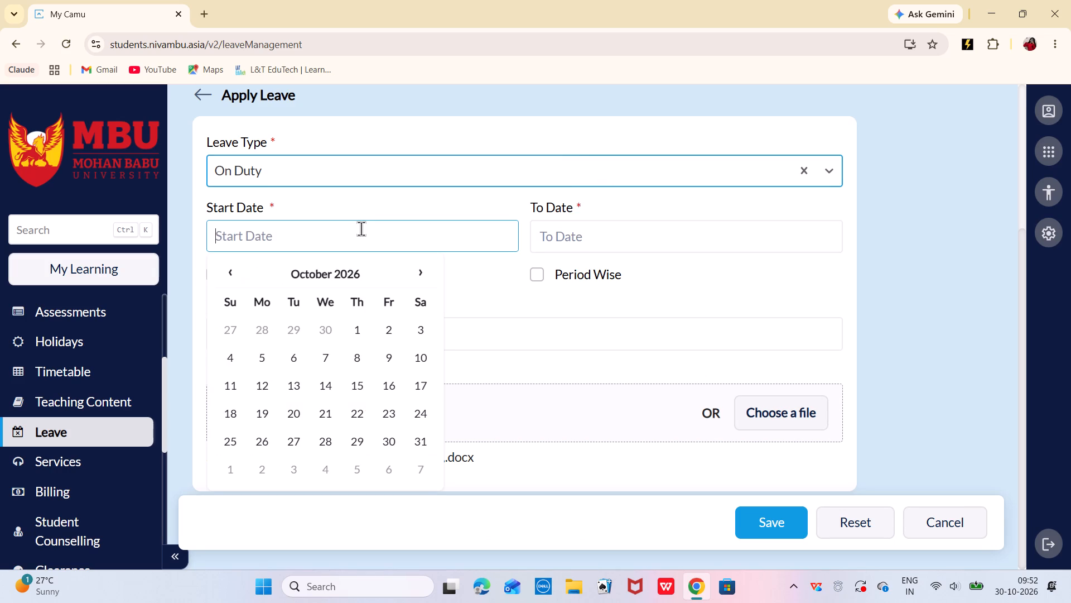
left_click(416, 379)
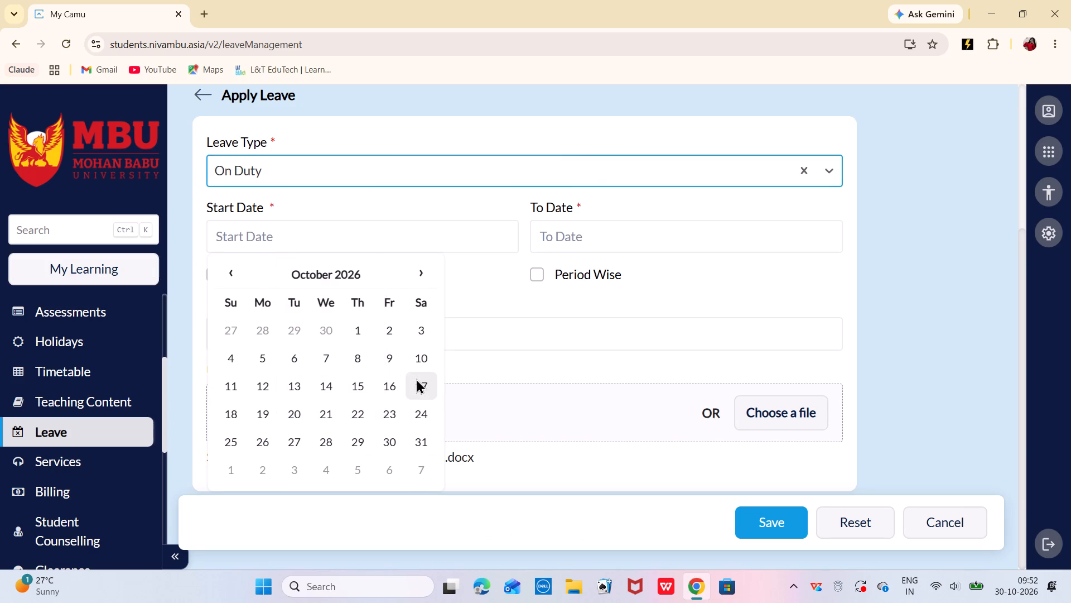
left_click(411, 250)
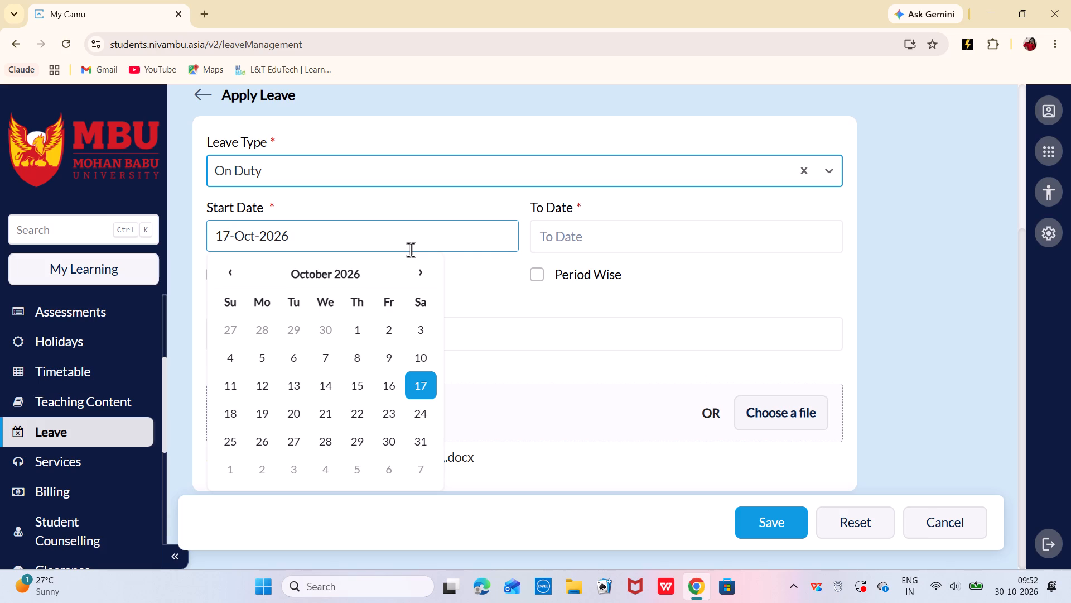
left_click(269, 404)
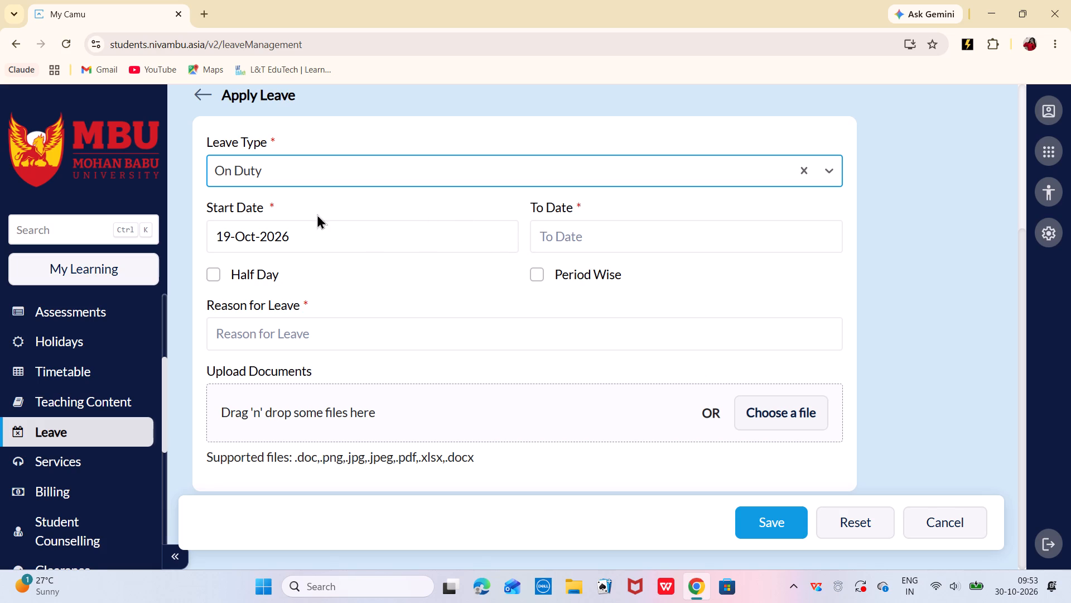
Set the Start Date of the new On Duty application to 20-Oct-2026.
left_click(273, 231)
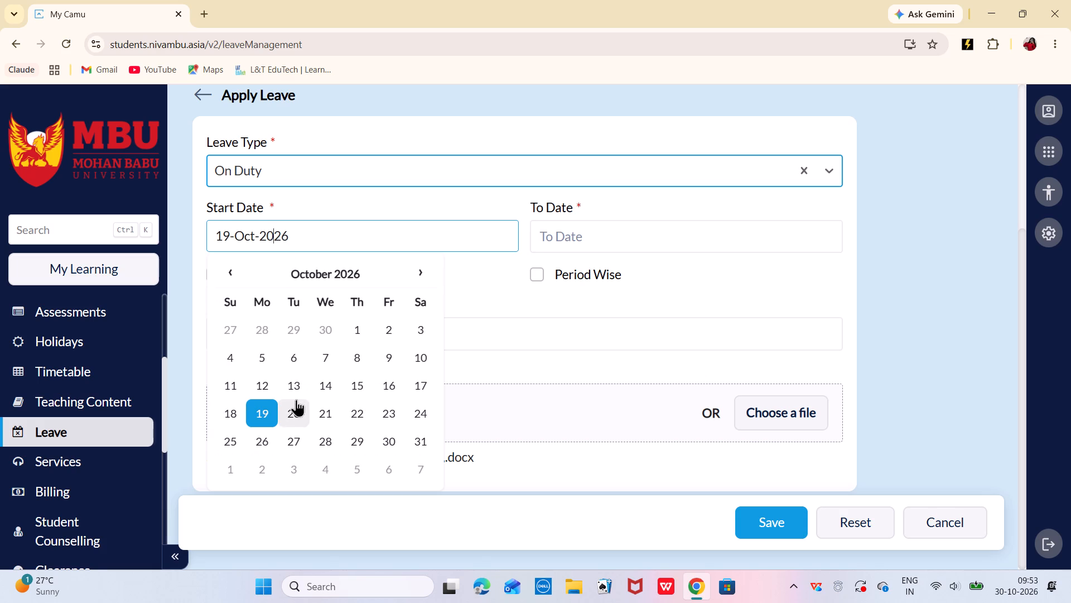
left_click(296, 399)
left_click(294, 416)
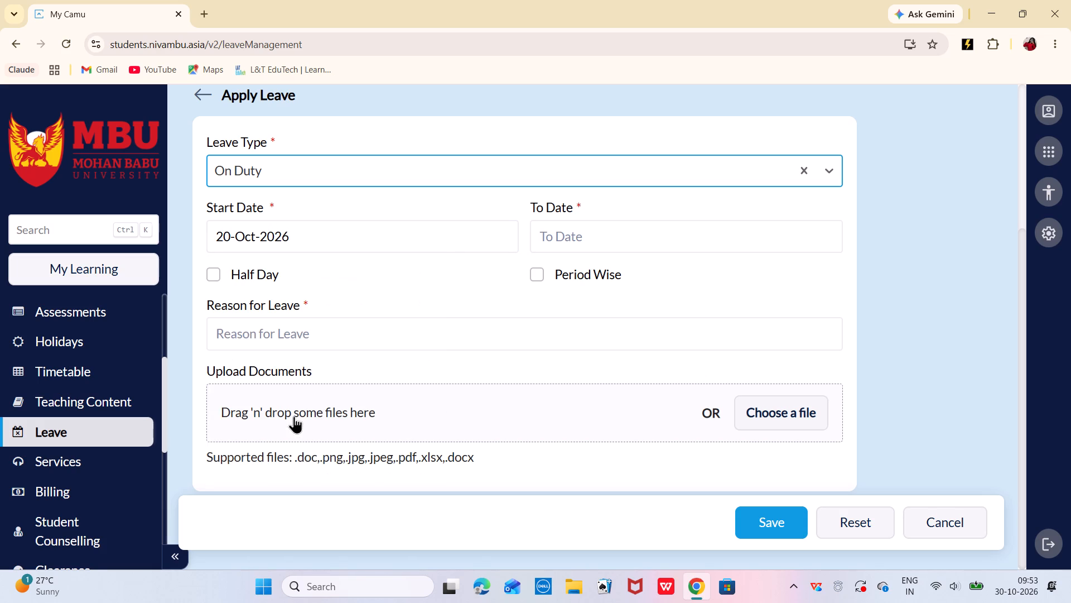
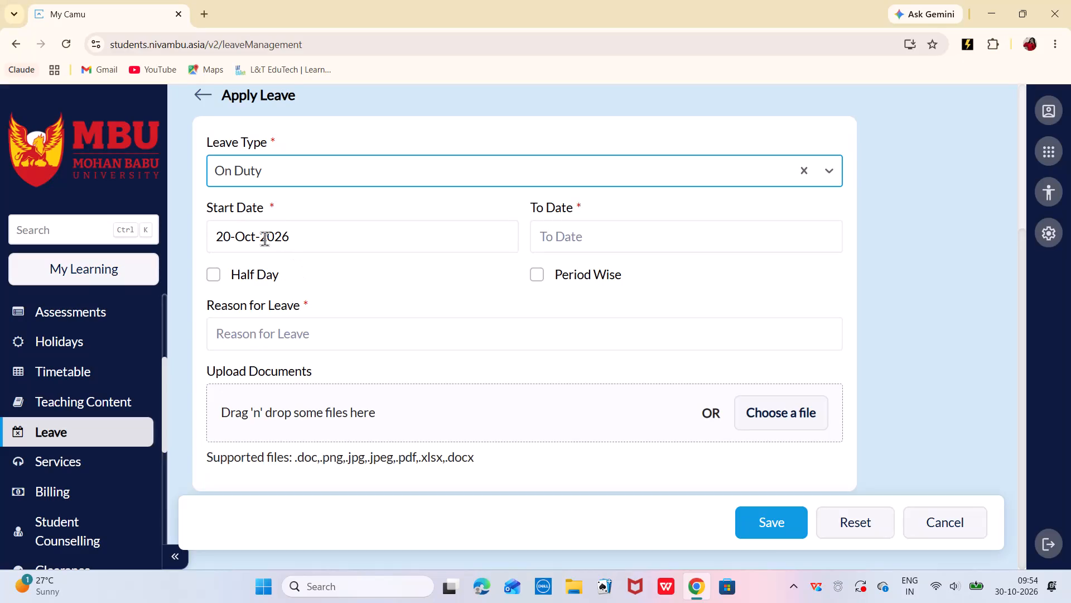
Change the Start Date to 21-Oct-2026 and set the To Date to 21-Oct-2026.
left_click(234, 234)
left_click(336, 413)
left_click(565, 233)
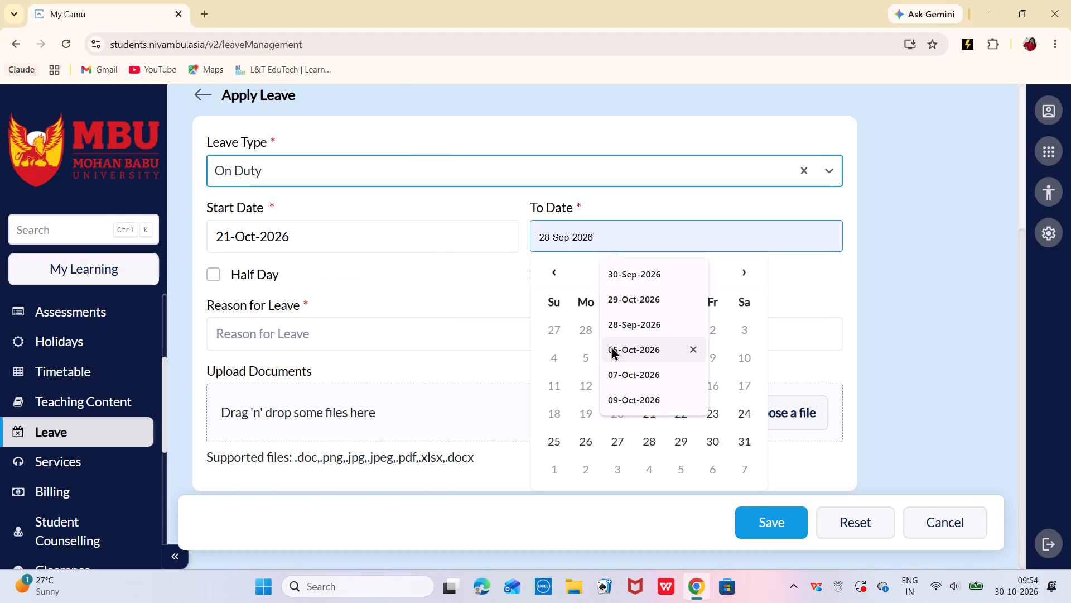
left_click(615, 415)
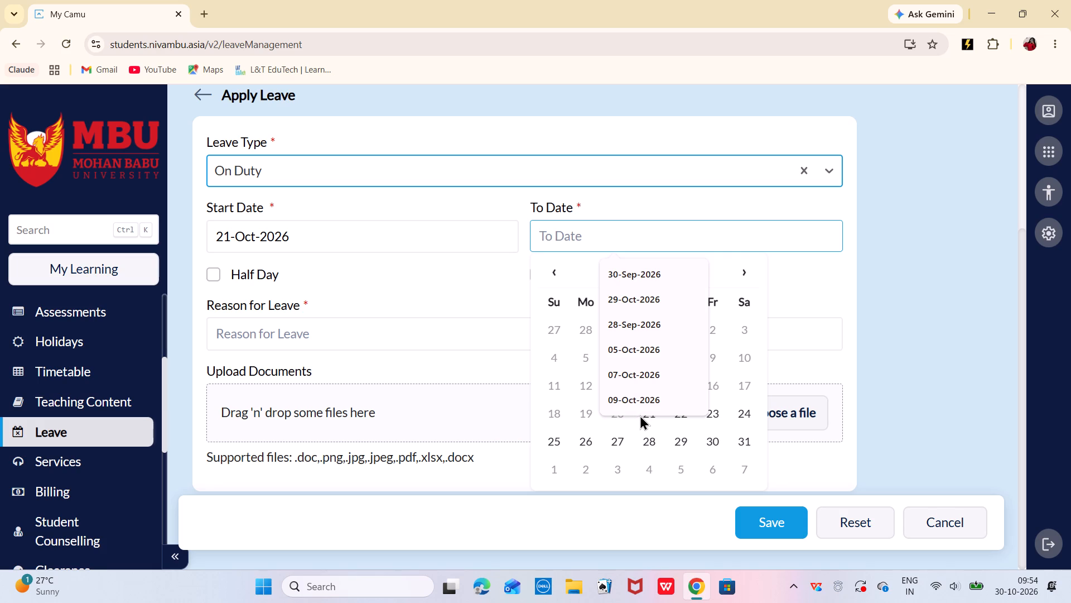
left_click(658, 420)
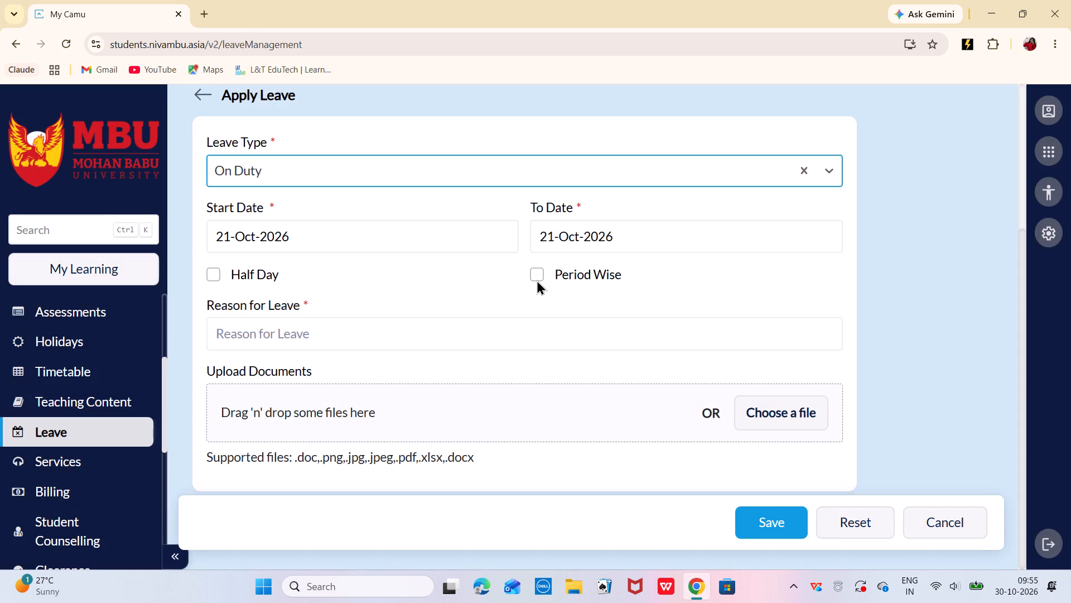
Make the 21-Oct-2026 leave period-wise and select all its periods, S2 A Periods 3, 4, 5 and 6.
left_click(535, 276)
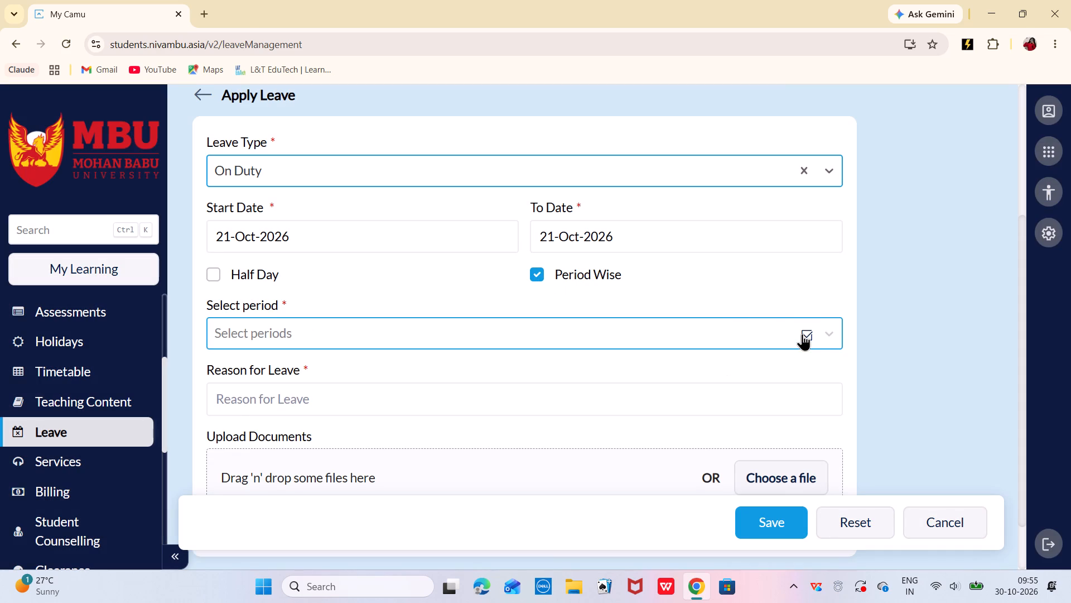
left_click(802, 333)
scroll(681, 360, "down", 3)
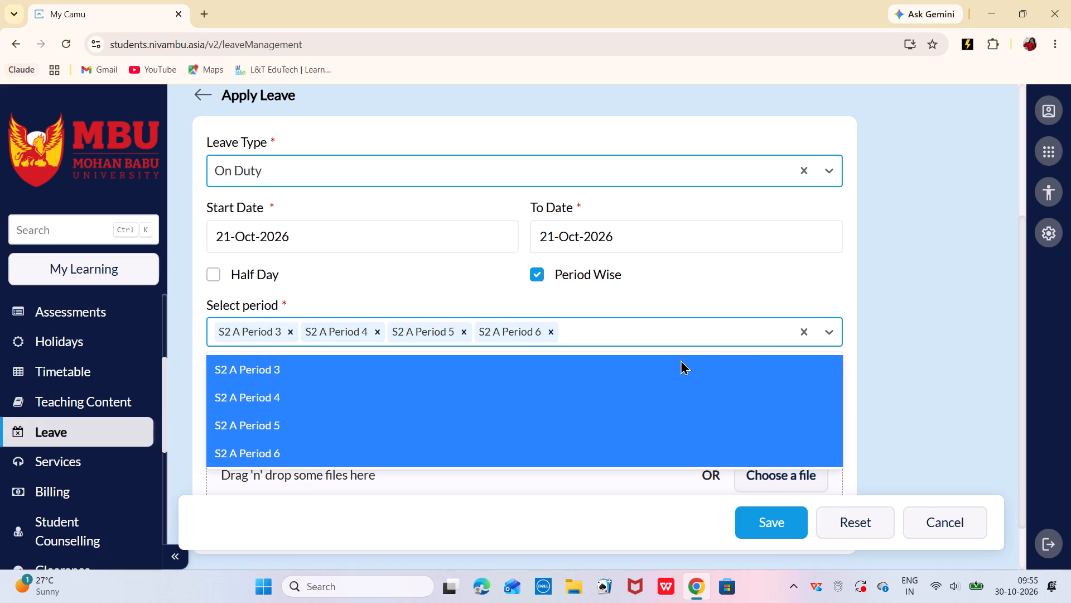
left_click(895, 350)
left_click(831, 332)
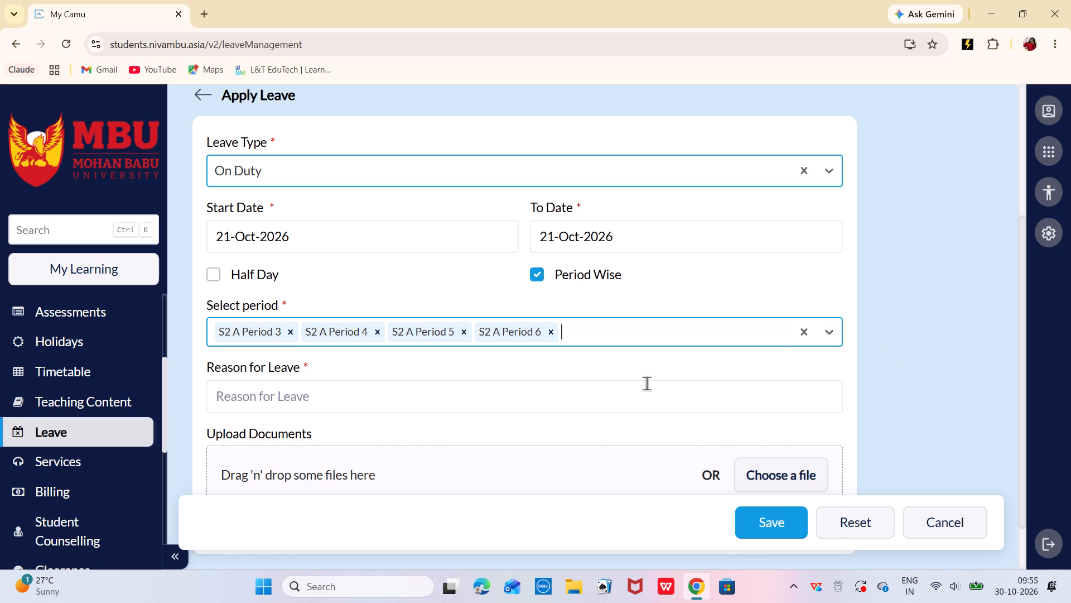
Fill in the reason "worked as an organiser for mohan mantra 2k26" and save the 21-Oct-2026 application without attaching a document.
left_click(647, 383)
left_click(403, 431)
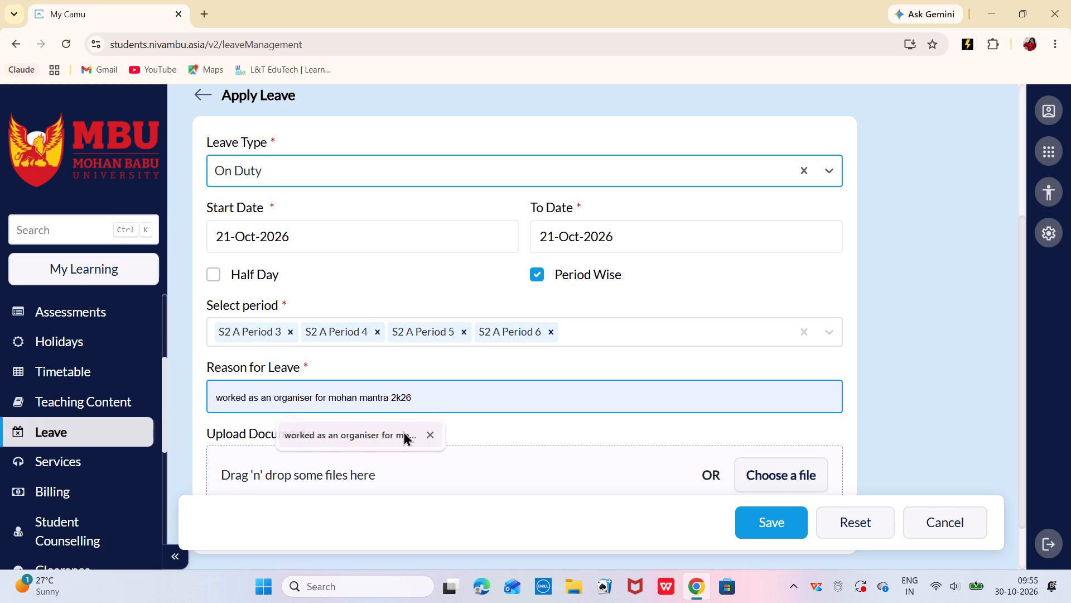
scroll(524, 353, "down", 2)
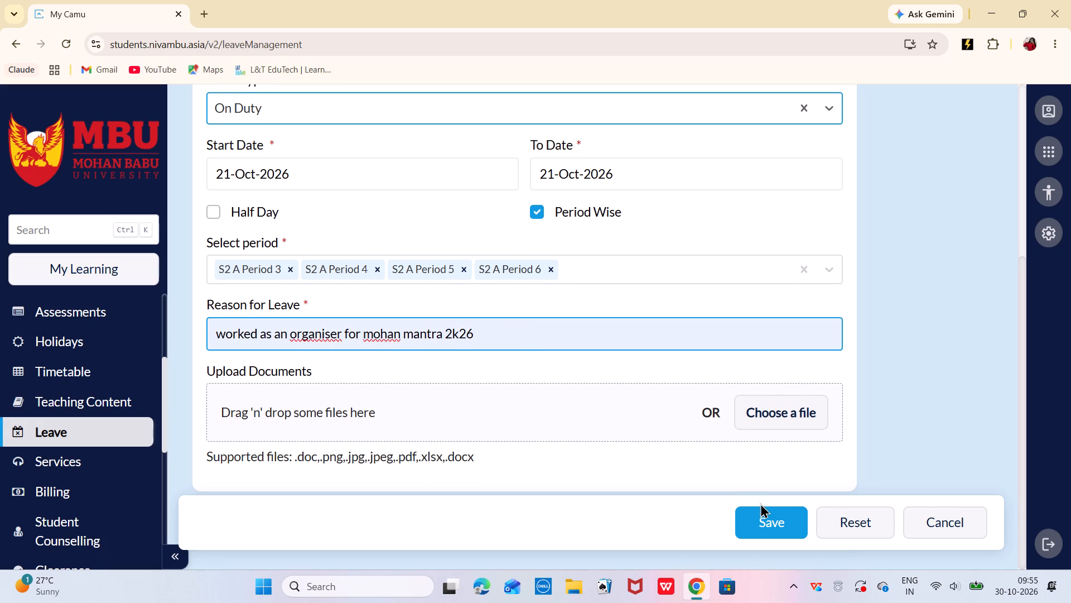
left_click(752, 523)
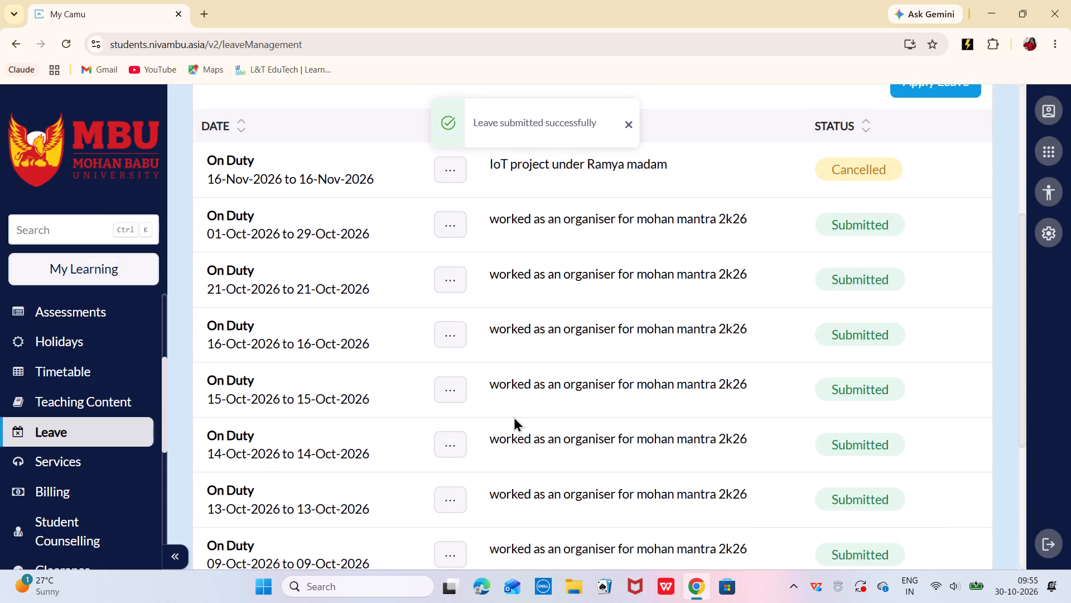
Show 20 entries per page in the leave list and review the dates already applied for.
scroll(514, 417, "right", 2)
scroll(514, 417, "down", 2)
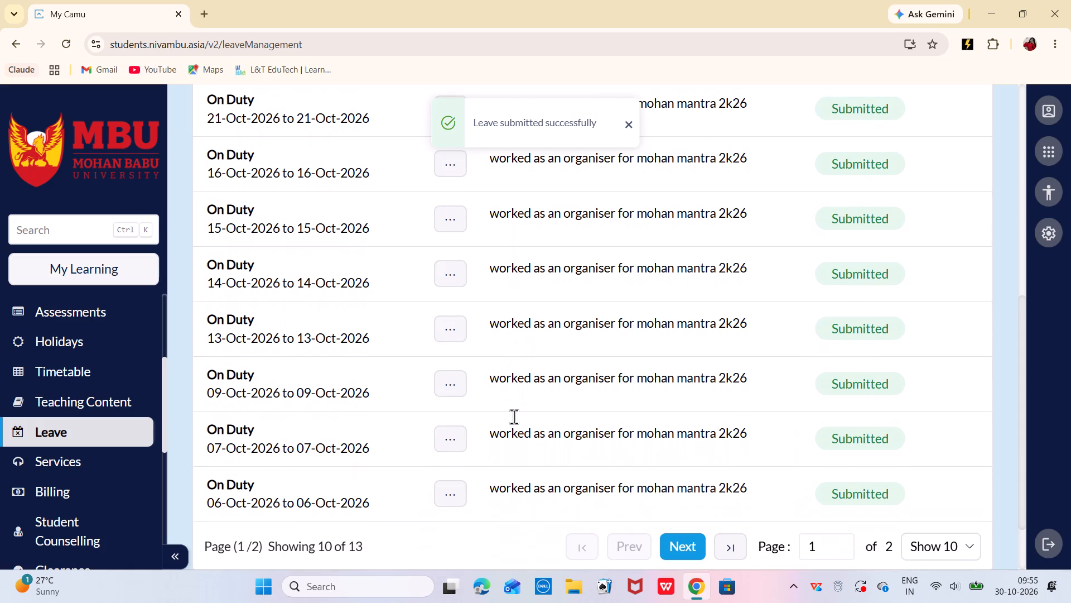
scroll(514, 417, "down", 1)
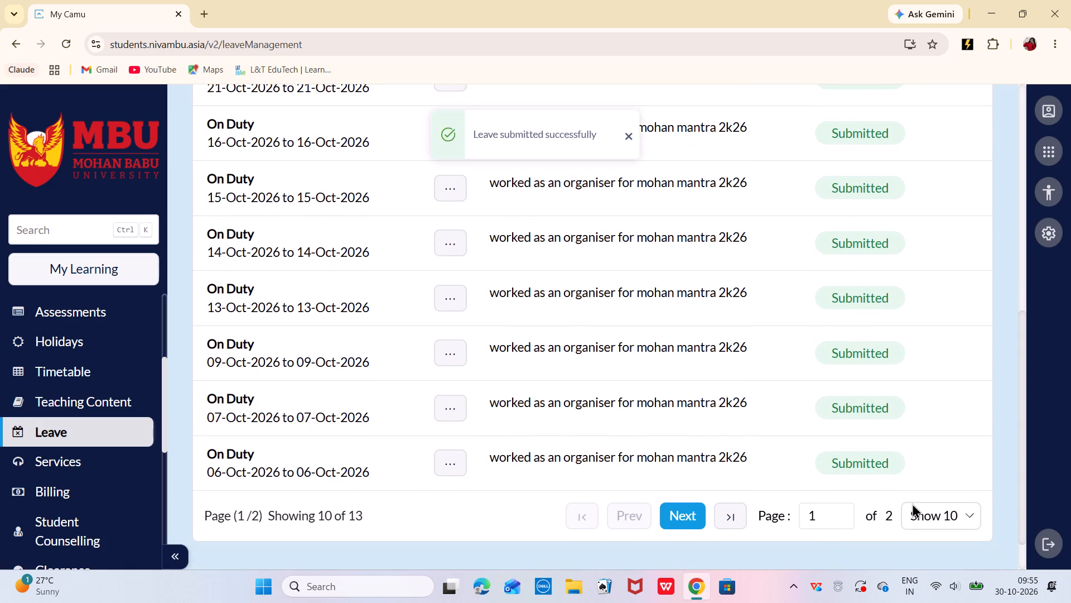
left_click(928, 510)
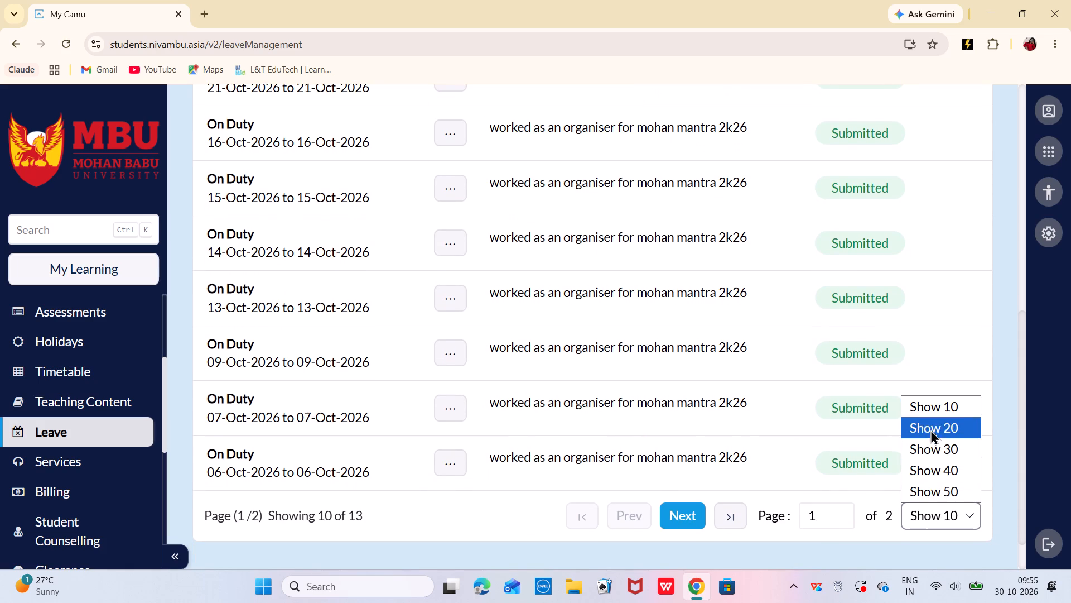
left_click(933, 435)
scroll(730, 437, "down", 3)
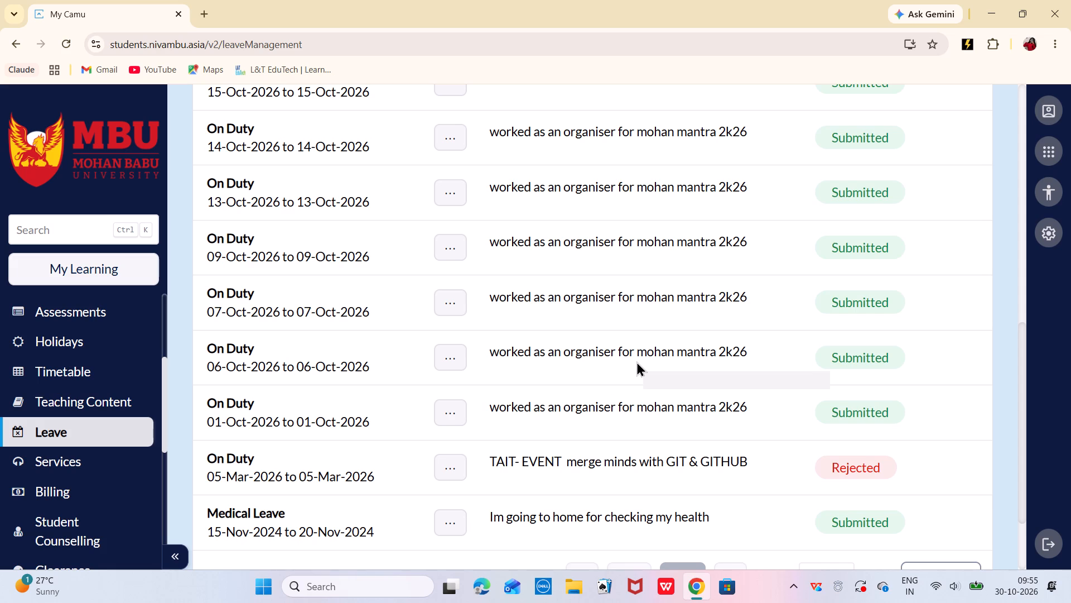
scroll(676, 332, "up", 3)
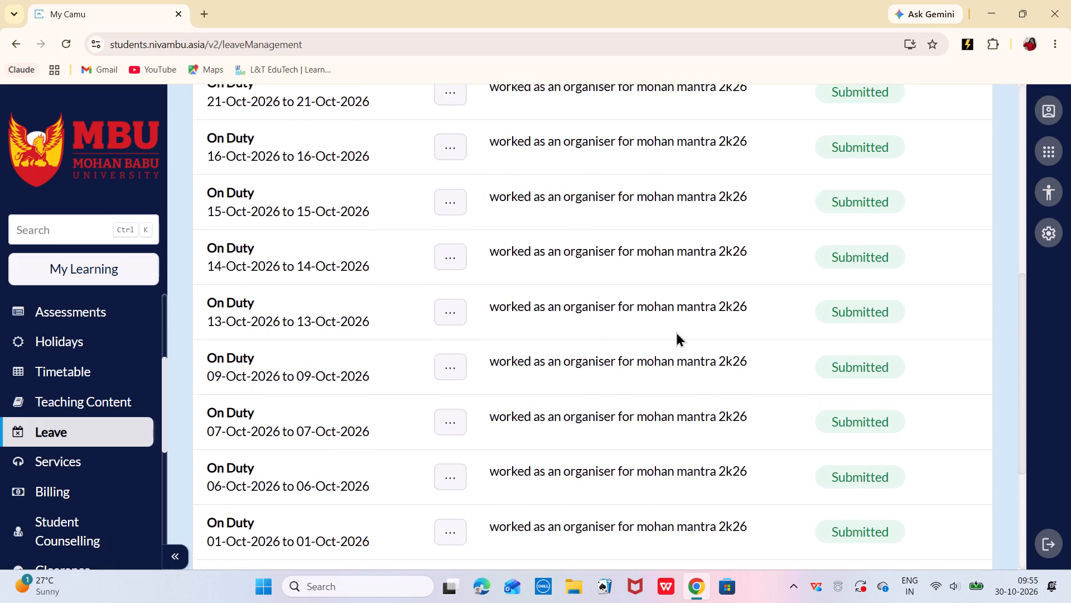
scroll(676, 332, "up", 3)
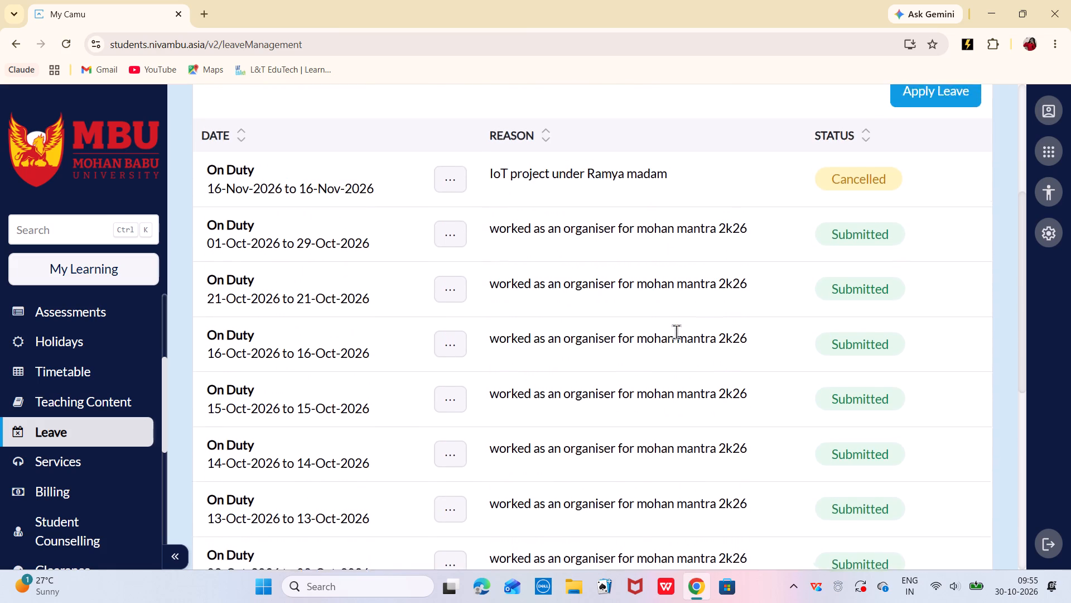
Start another leave application and set its leave type to On Duty.
scroll(676, 332, "up", 1)
left_click(935, 162)
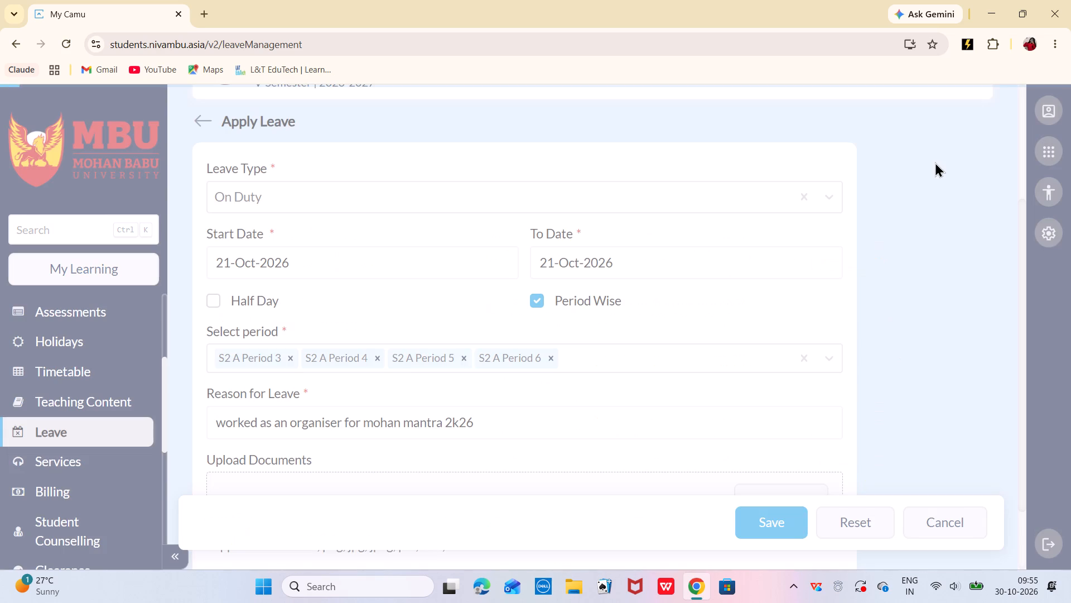
left_click(583, 188)
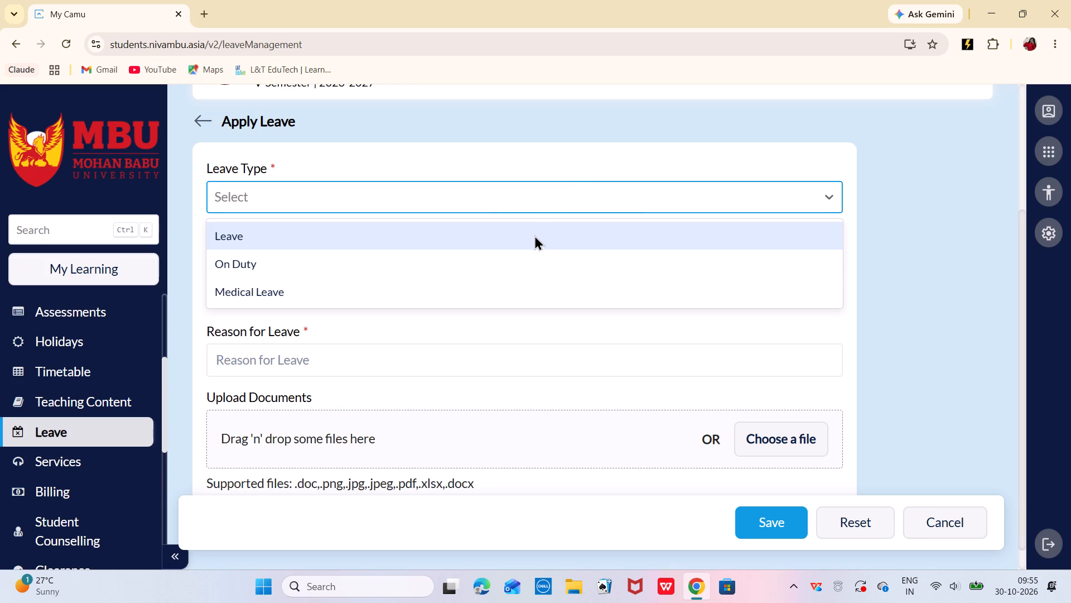
left_click(528, 265)
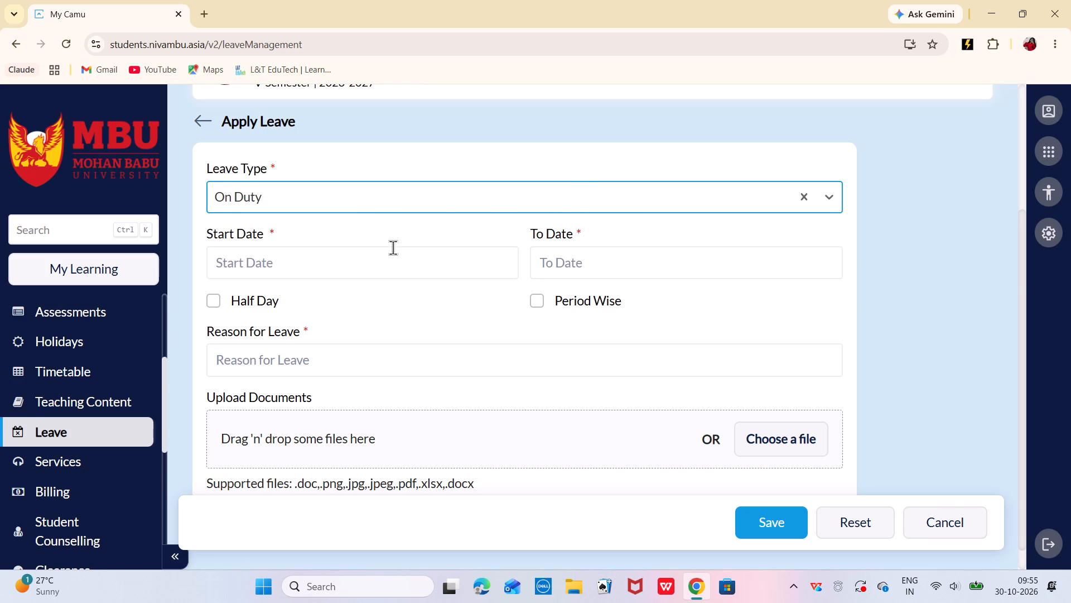
Set both the Start Date and the To Date of the new On Duty application to 22-Oct-2026.
left_click(394, 251)
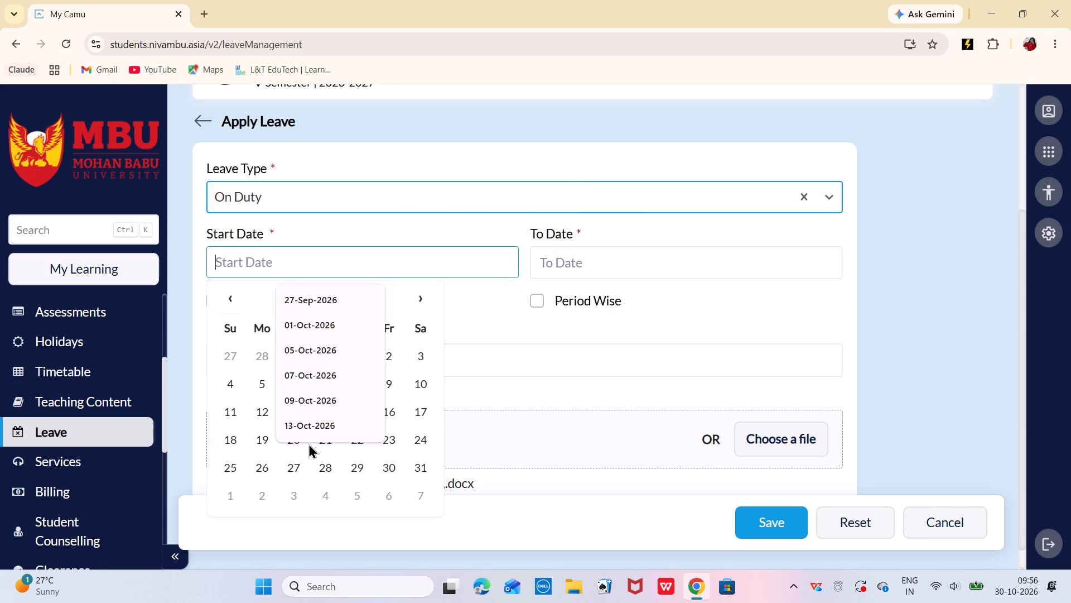
left_click(351, 442)
left_click(602, 371)
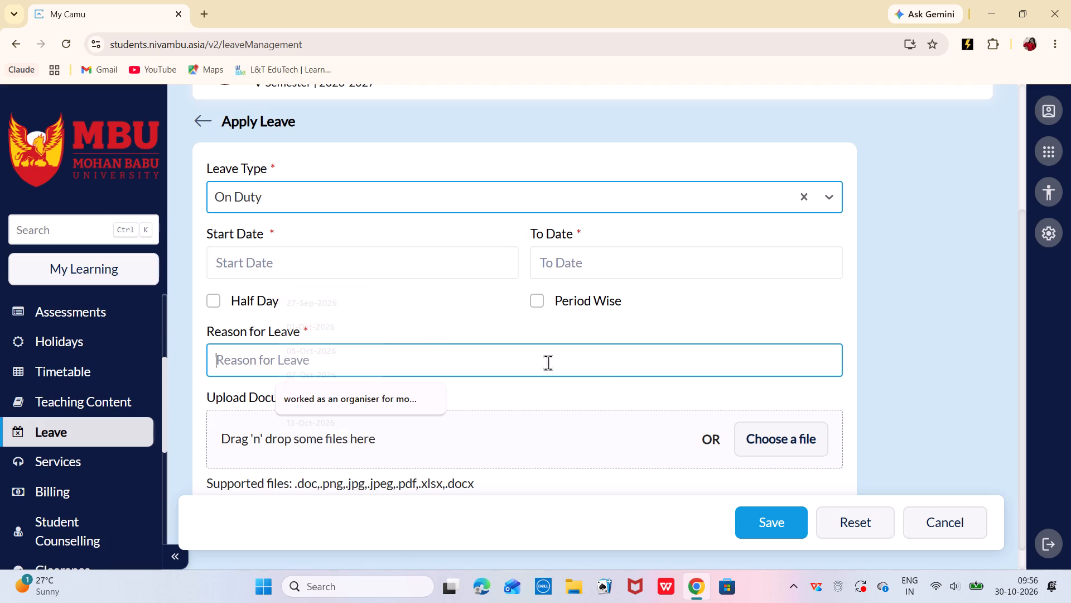
left_click(398, 262)
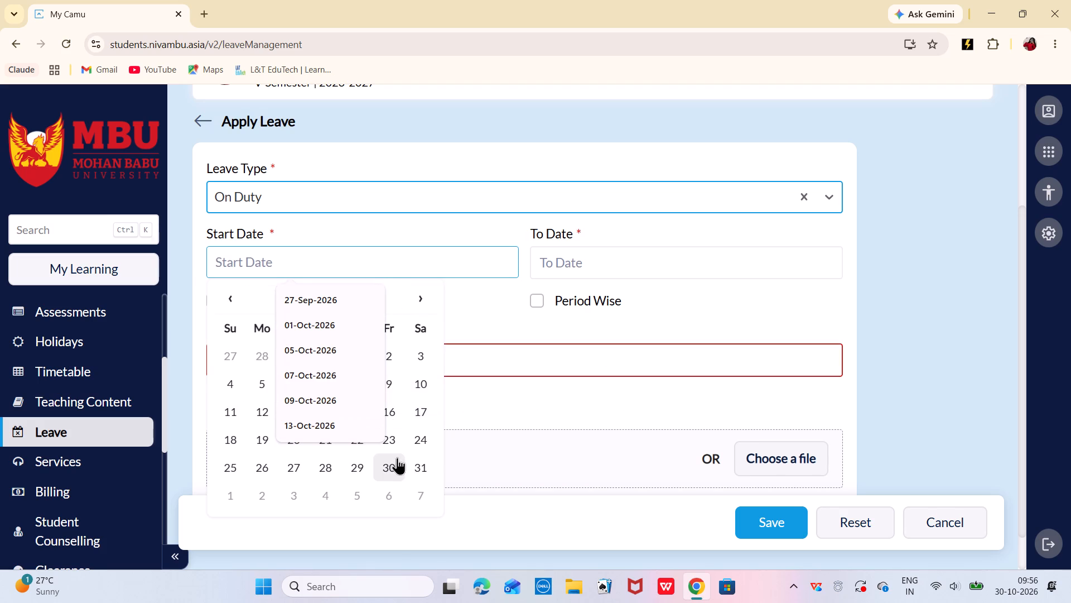
left_click(360, 443)
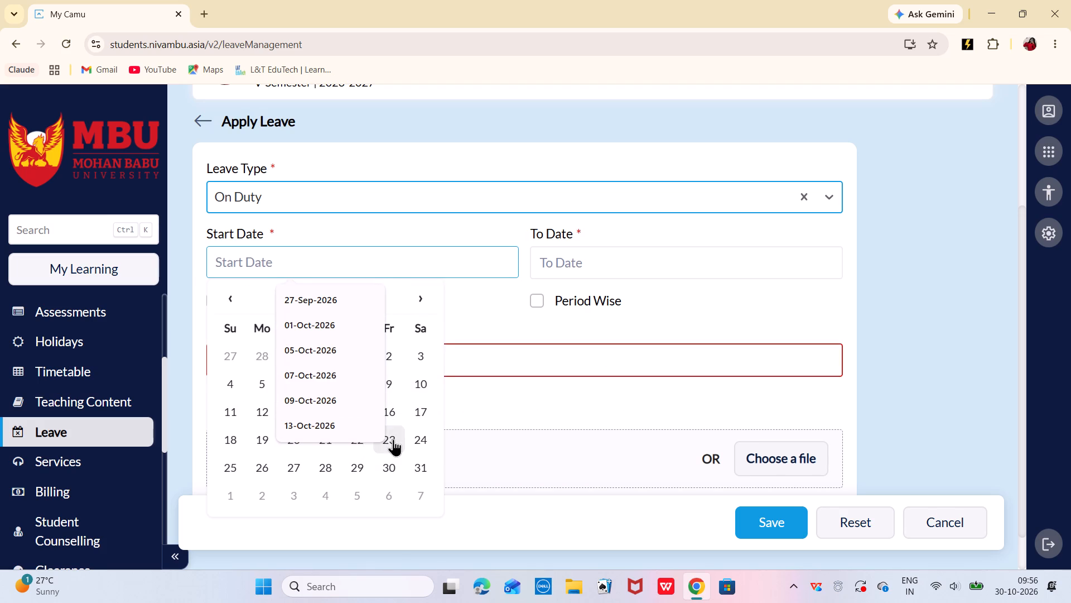
left_click(399, 438)
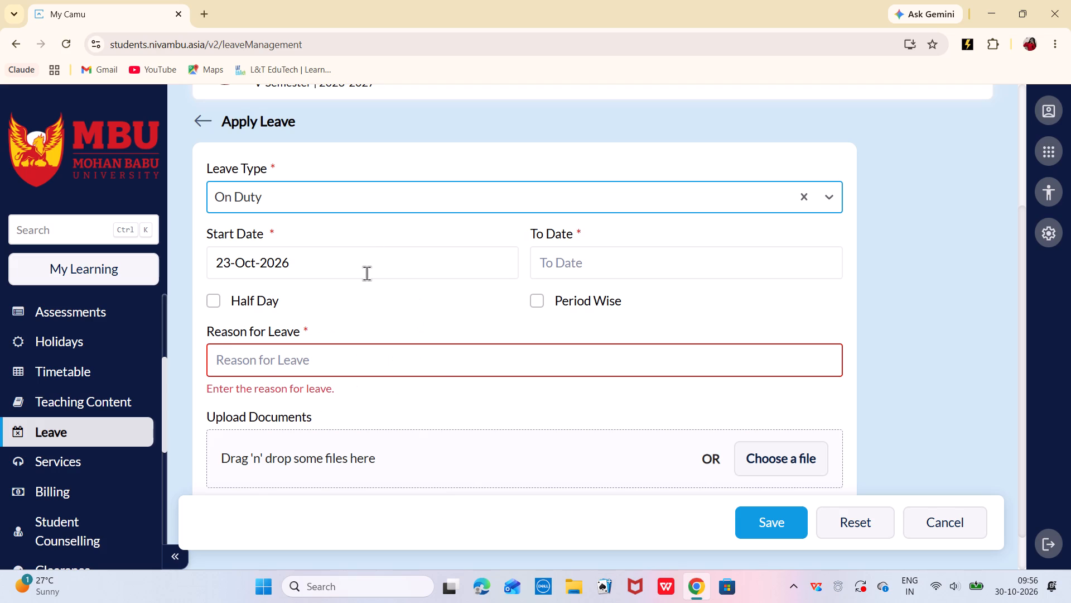
left_click(366, 273)
left_click(360, 432)
left_click(567, 255)
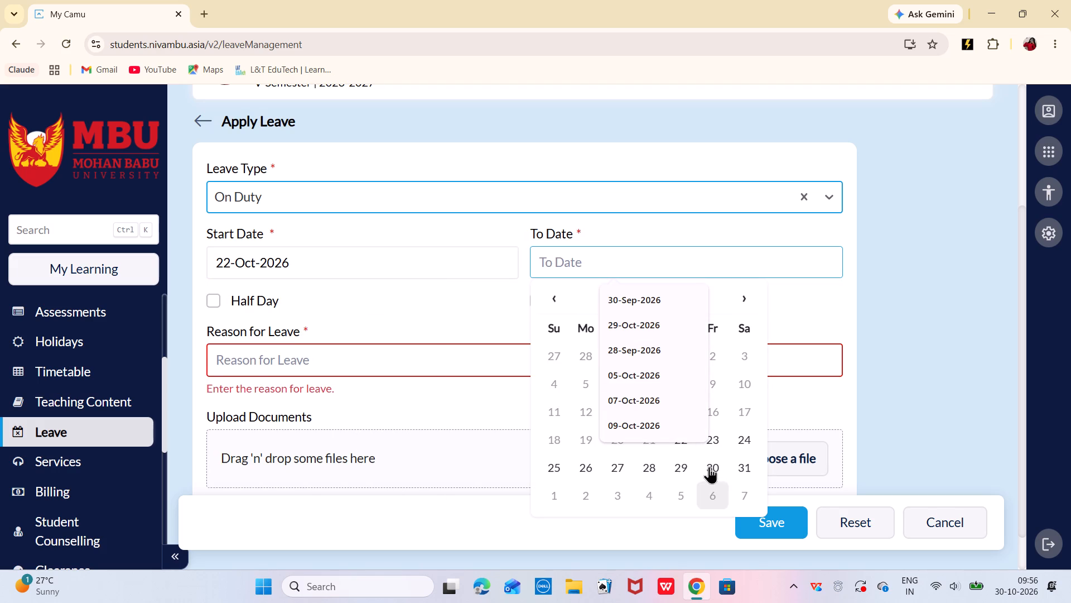
left_click(684, 447)
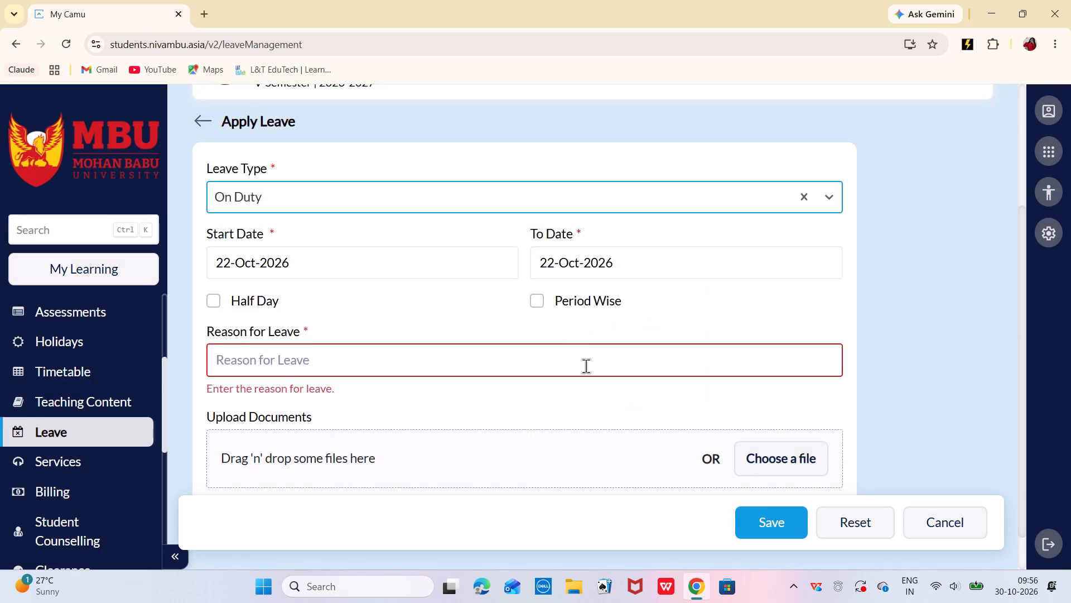
Make the 22-Oct-2026 leave period-wise and select all its periods, S2 A Periods 2, 3 and 5.
left_click(536, 301)
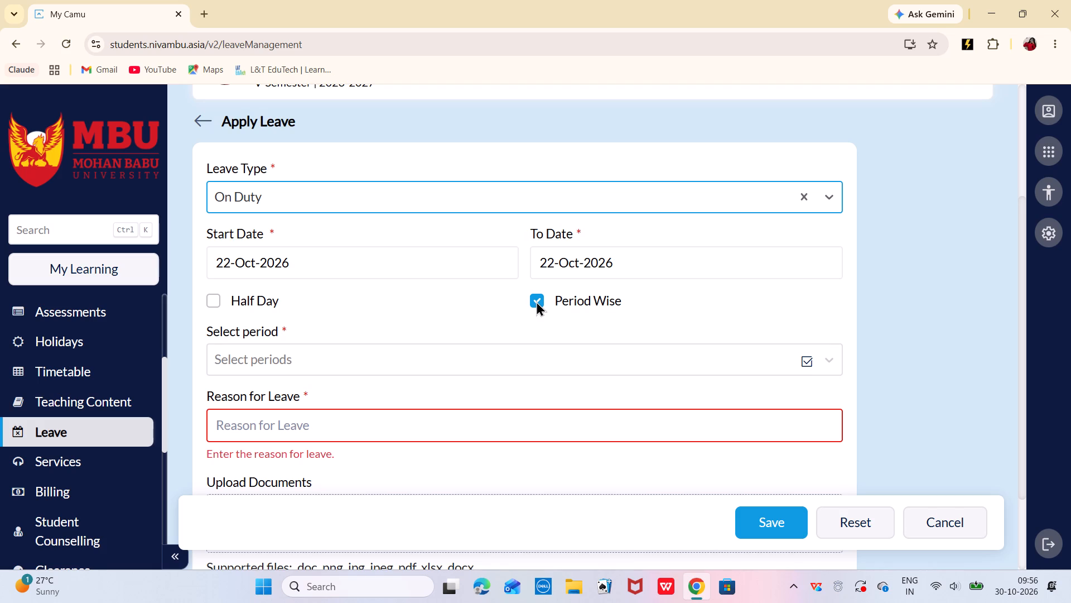
left_click(645, 272)
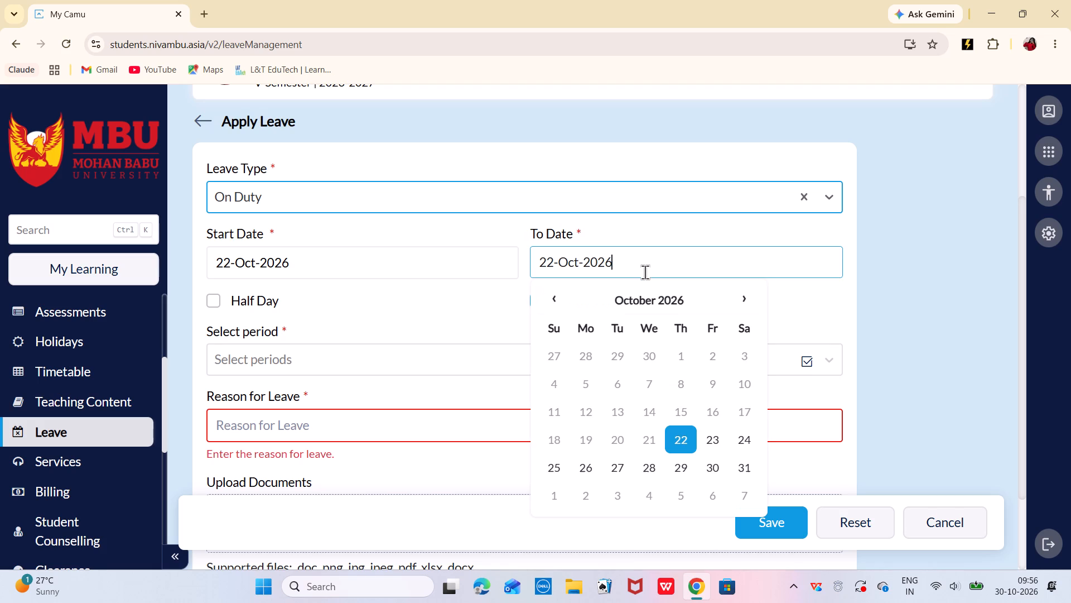
left_click(645, 272)
left_click(923, 294)
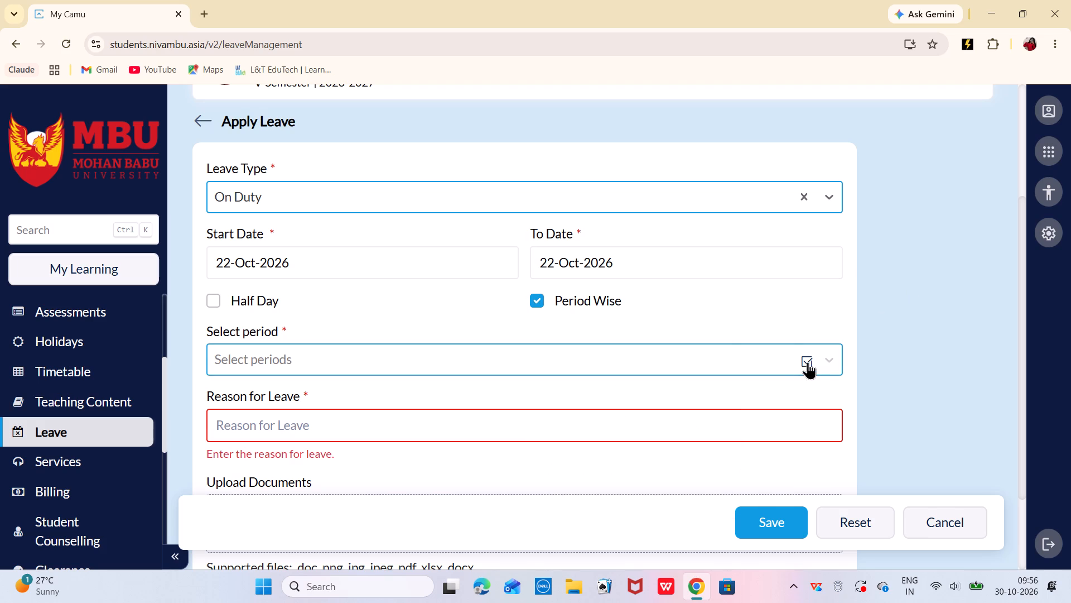
left_click(808, 361)
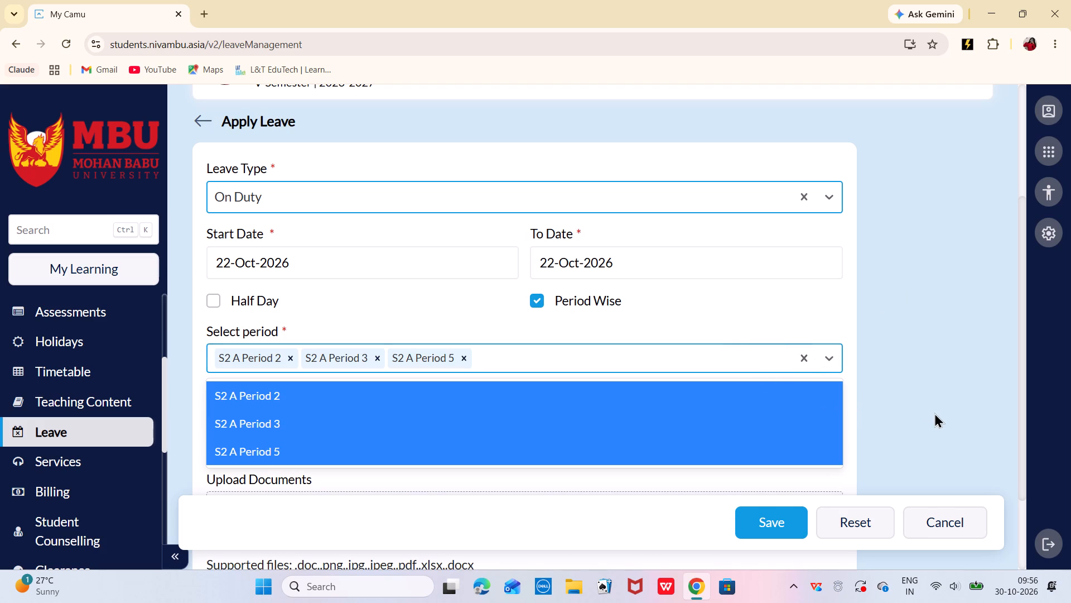
left_click(934, 413)
left_click(827, 357)
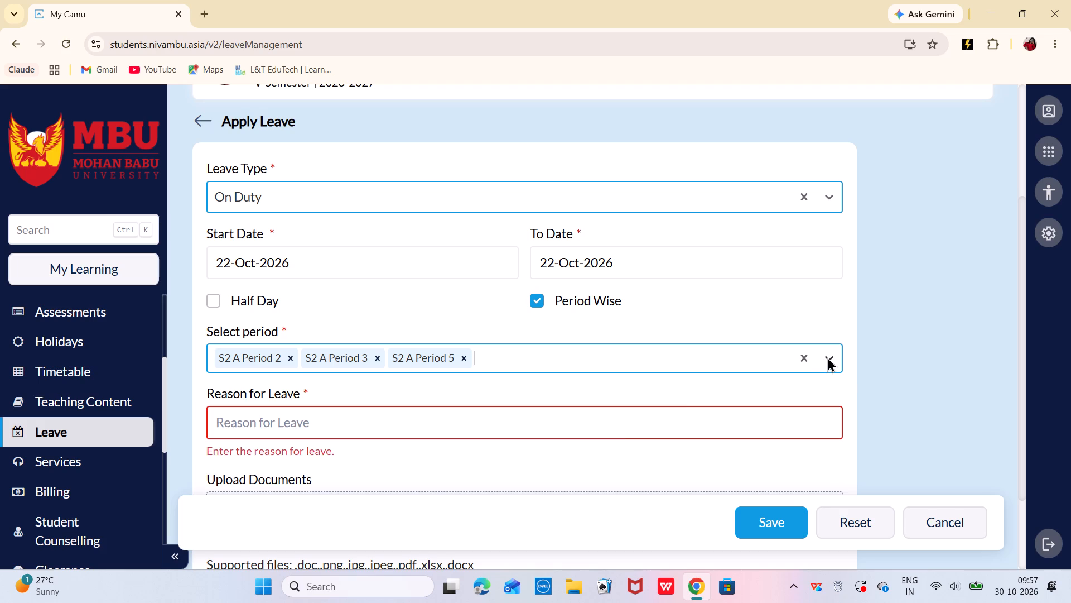
Enter "worked as an organiser for mohan mantra 2k26" as the reason for the 22-Oct-2026 leave.
left_click(620, 433)
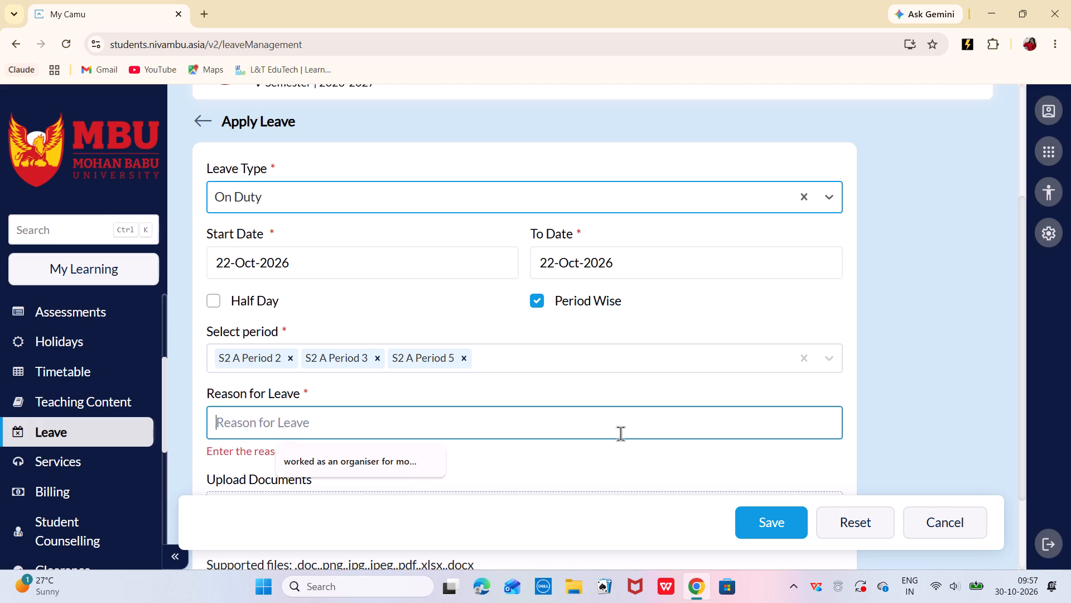
left_click(404, 454)
Attach the "mohan mantra" image from Downloads to the 22-Oct-2026 application and submit it.
scroll(404, 454, "down", 1)
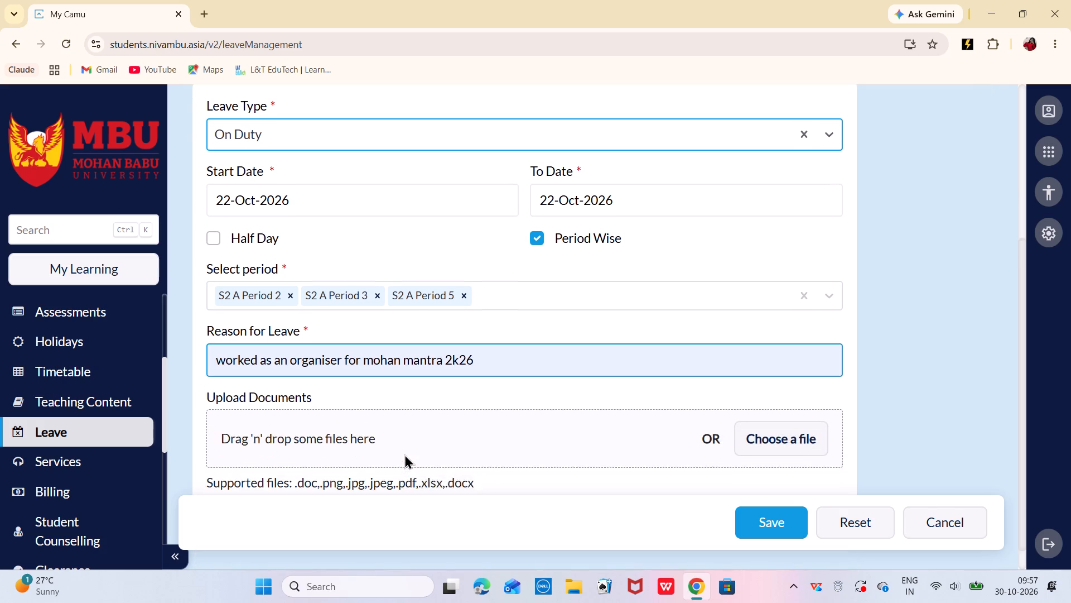
scroll(404, 454, "down", 1)
left_click(767, 409)
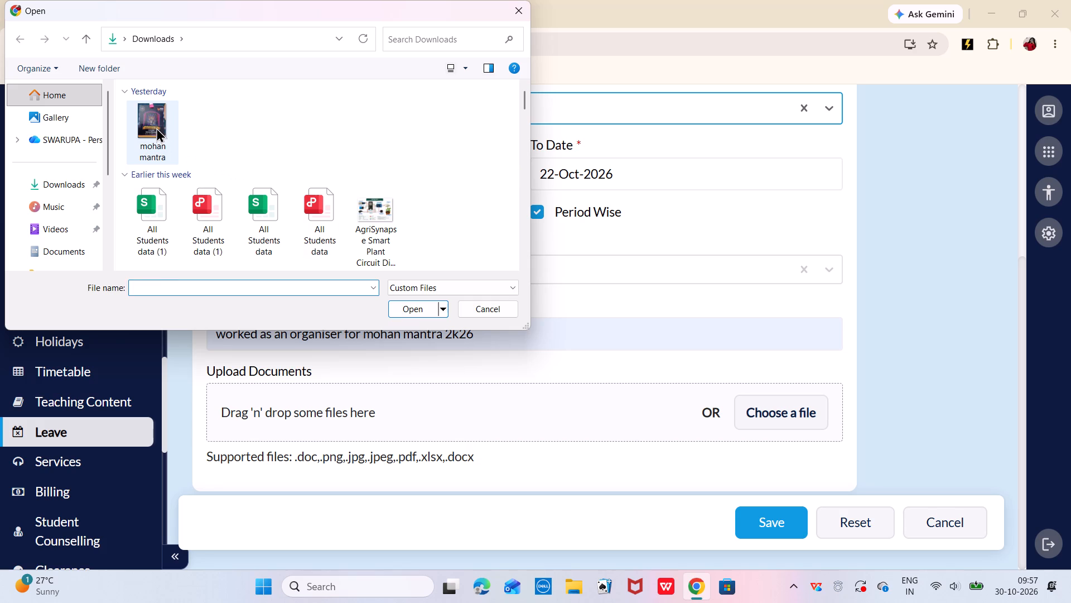
double_click(156, 127)
scroll(448, 328, "down", 2)
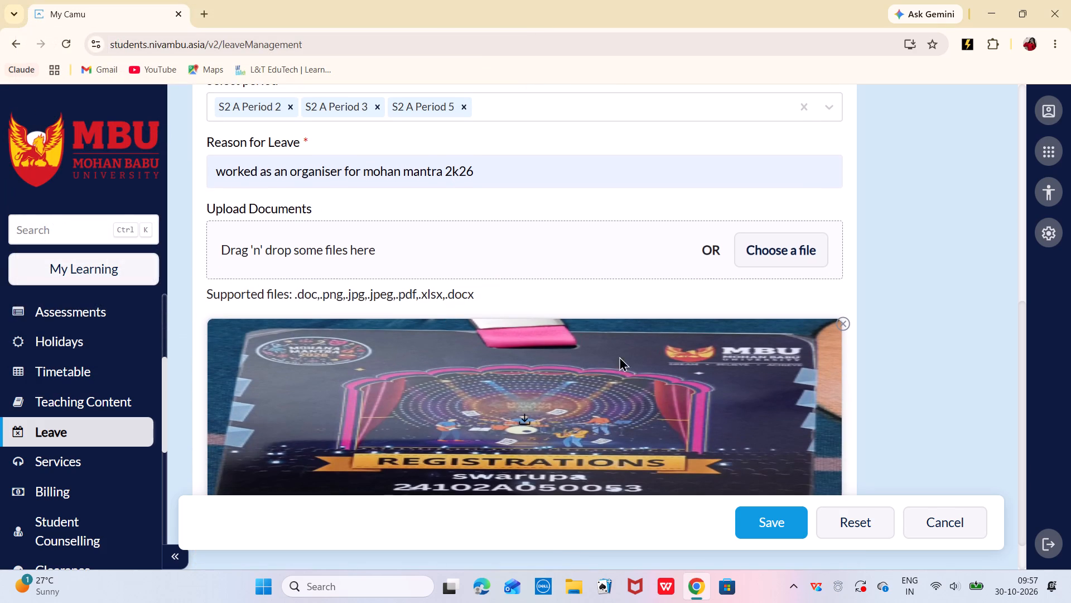
left_click(771, 510)
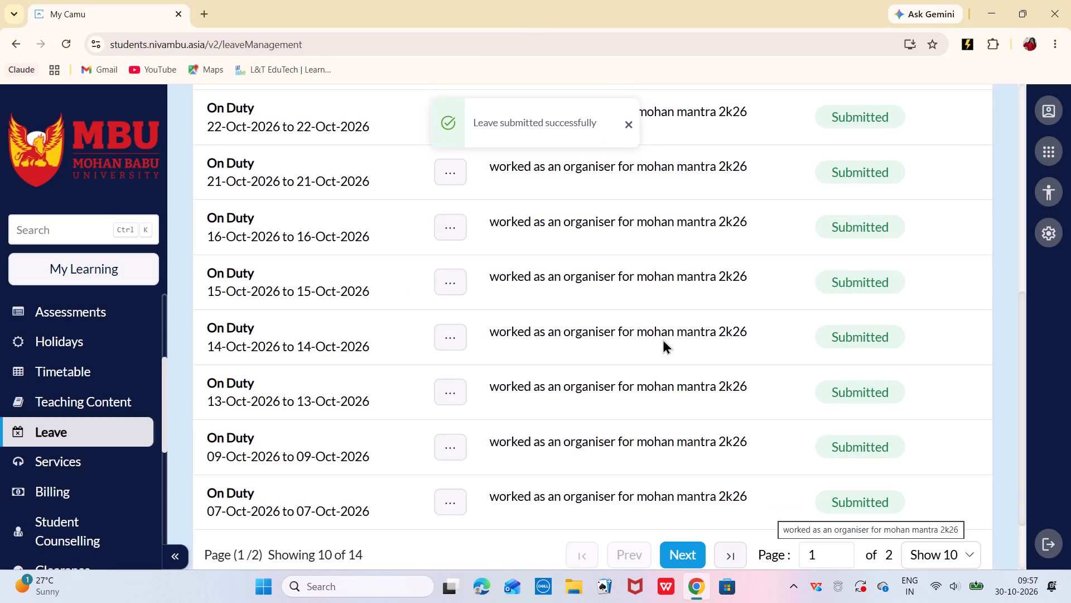
Start another leave application and set its leave type to On Duty.
scroll(658, 335, "up", 4)
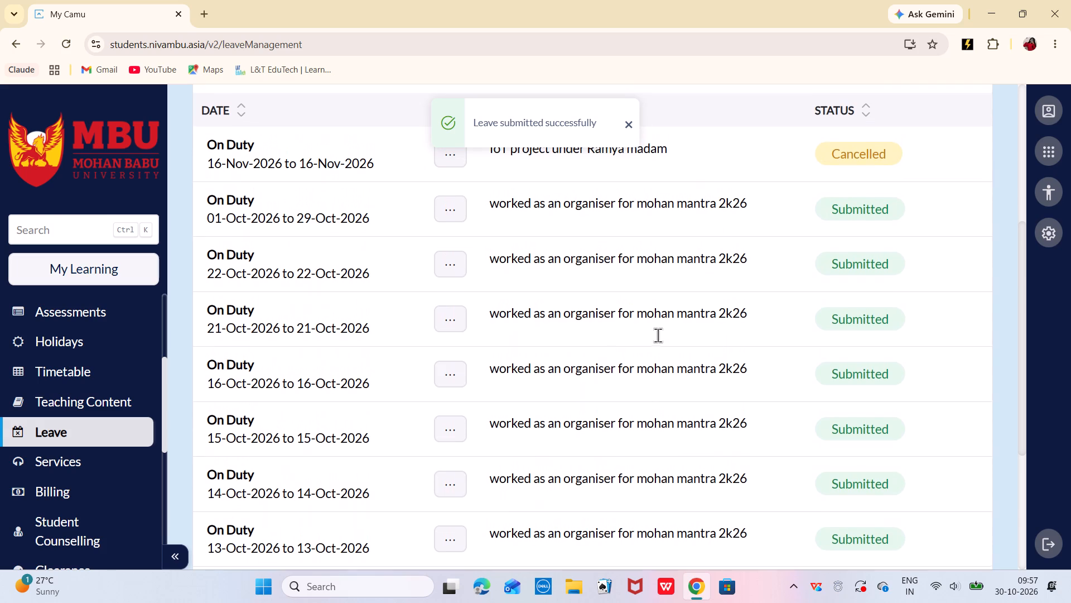
scroll(658, 335, "up", 1)
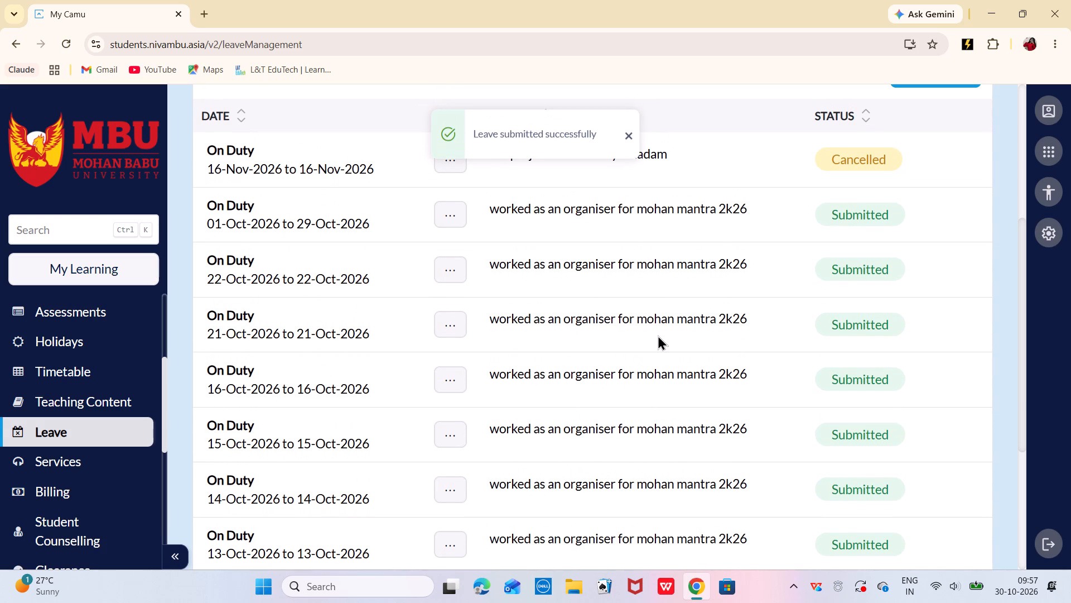
scroll(658, 335, "up", 1)
left_click(912, 164)
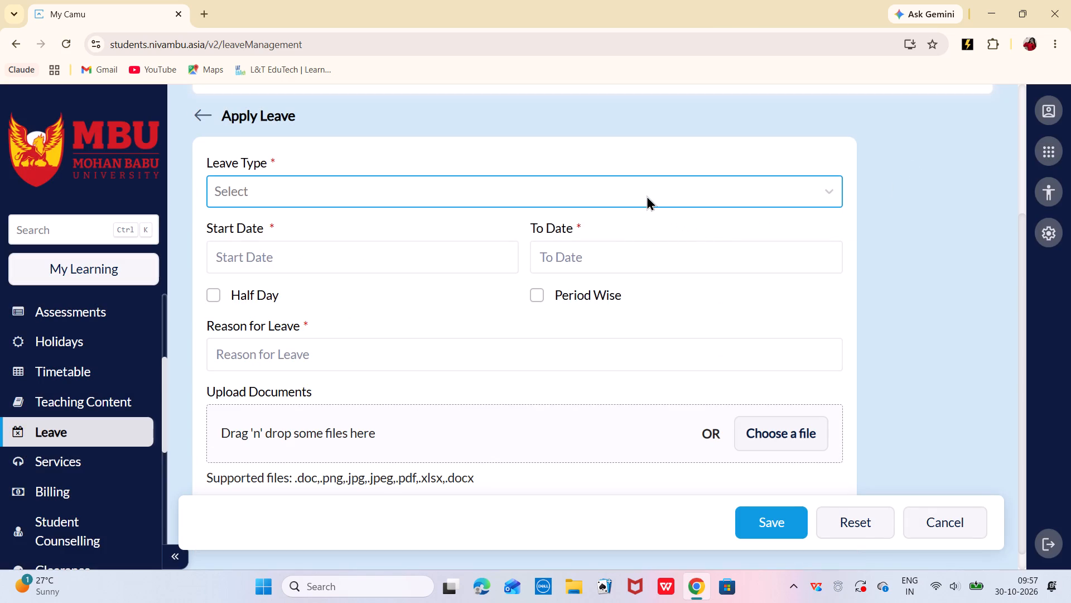
left_click(647, 195)
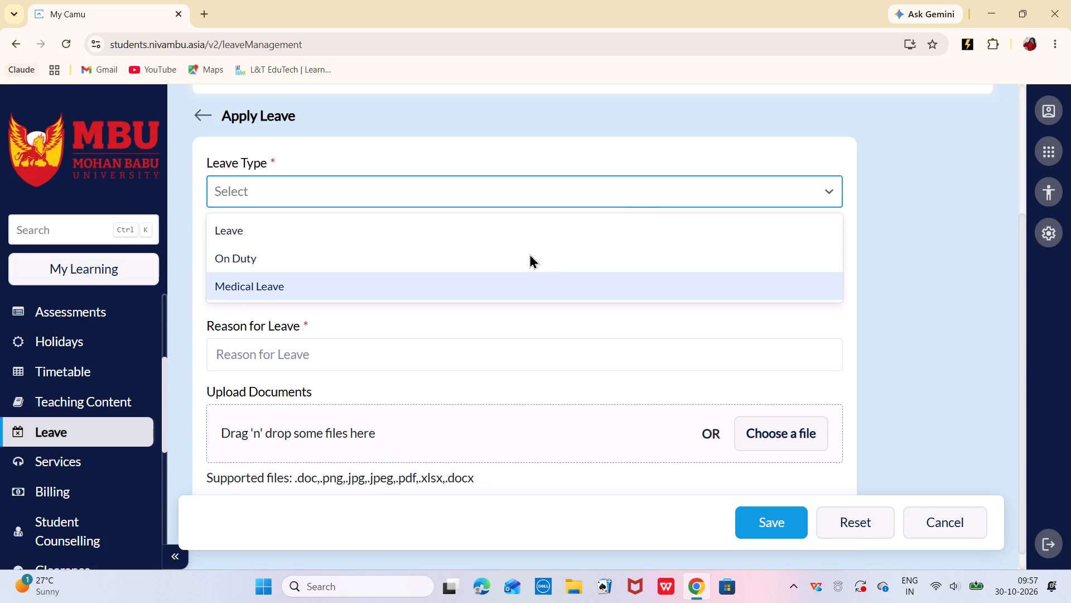
left_click(527, 251)
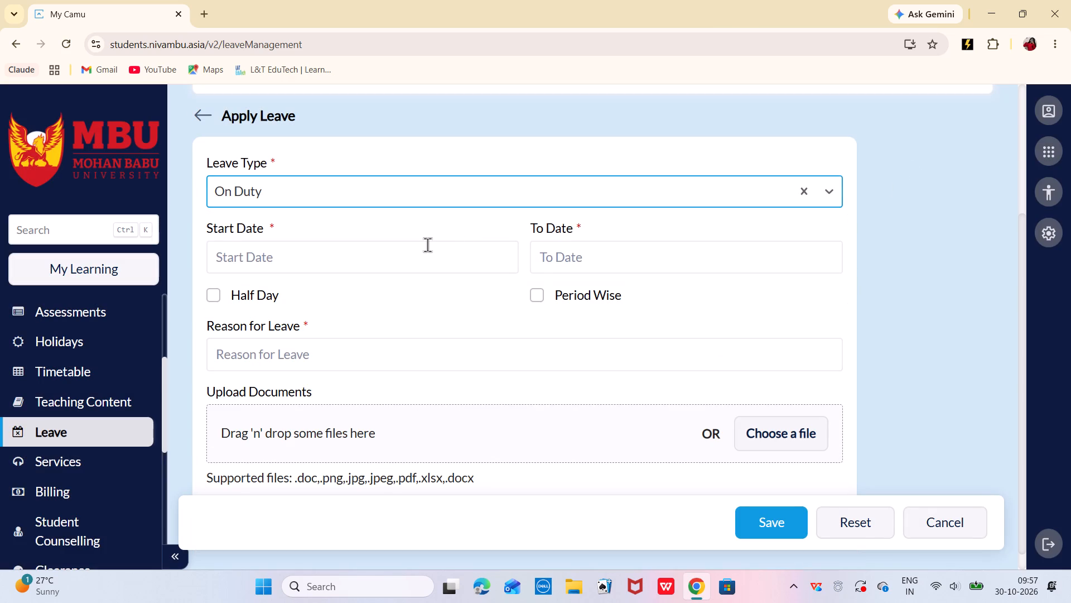
Set both the Start Date and the To Date of the new On Duty application to 23-Oct-2026.
left_click(427, 245)
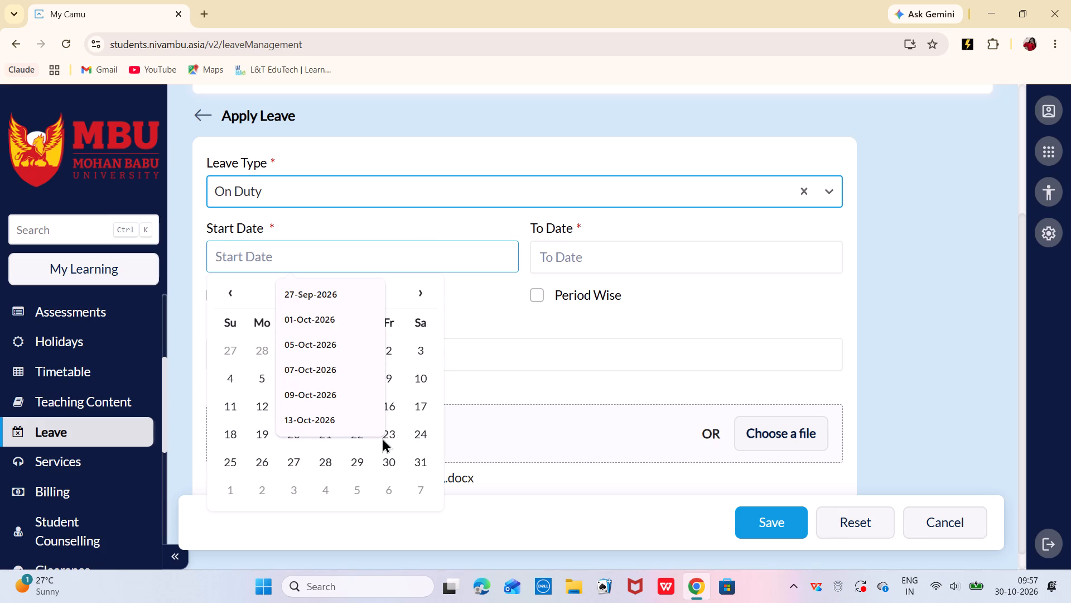
left_click(382, 438)
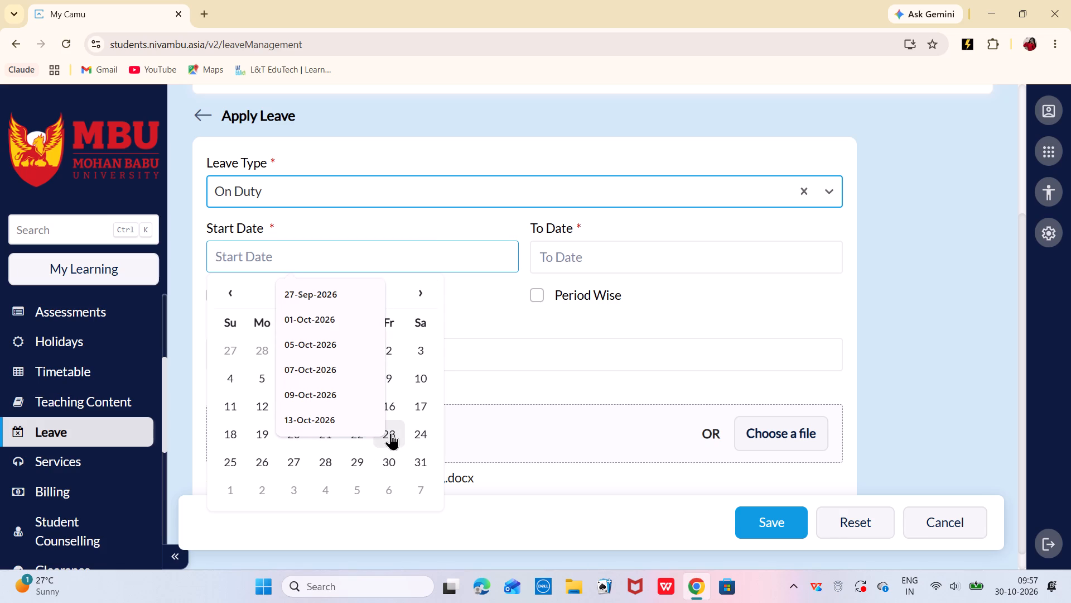
left_click(390, 433)
left_click(580, 254)
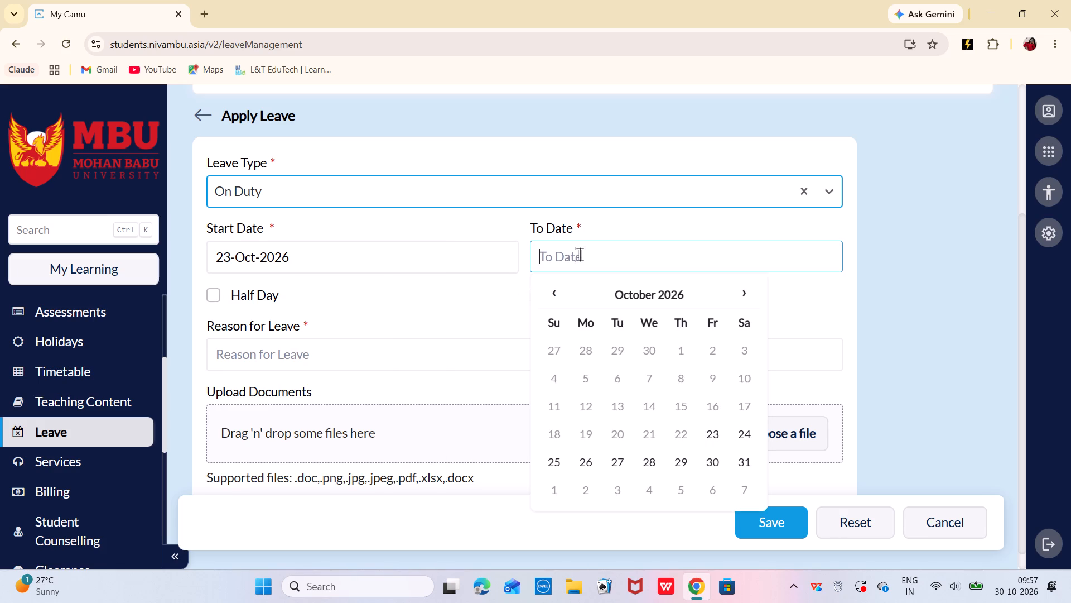
left_click(714, 432)
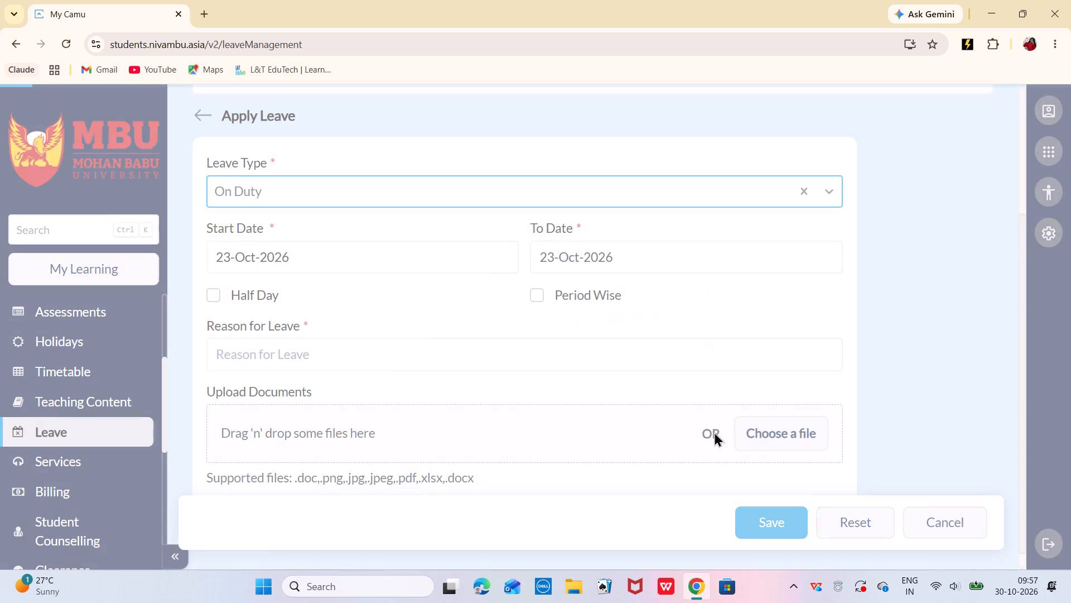
Make the 23-Oct-2026 leave period-wise and keep only S2 A Periods 2, 5 and 6 selected.
left_click(540, 290)
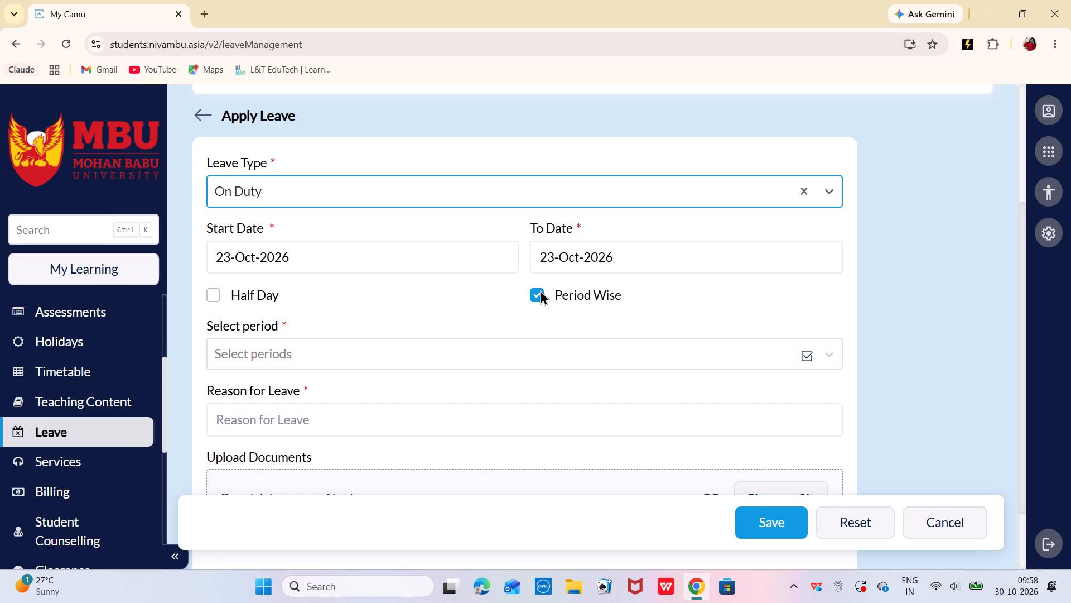
left_click(802, 351)
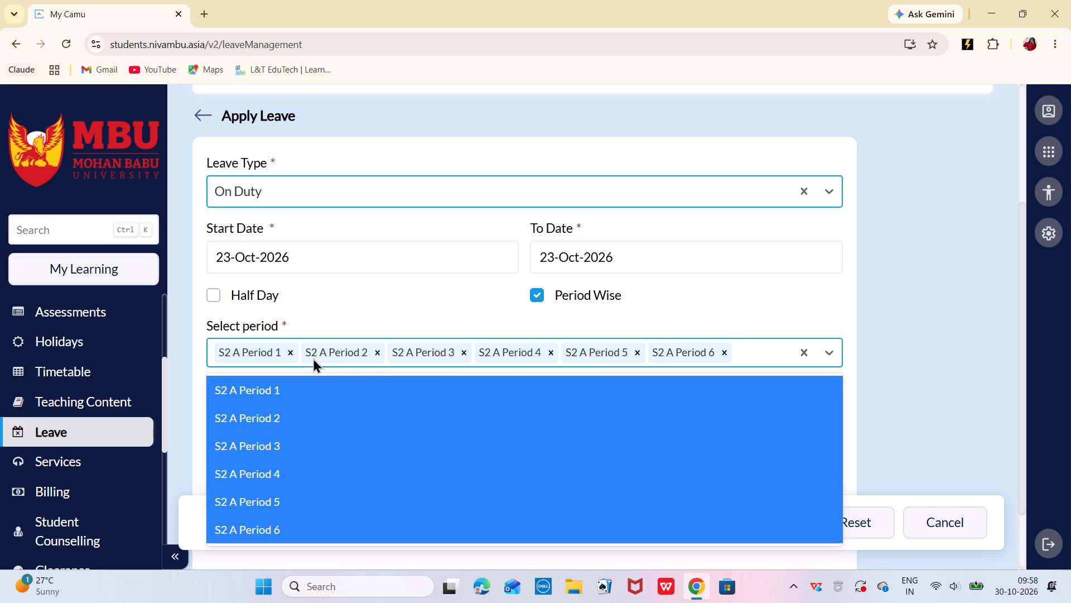
left_click(291, 348)
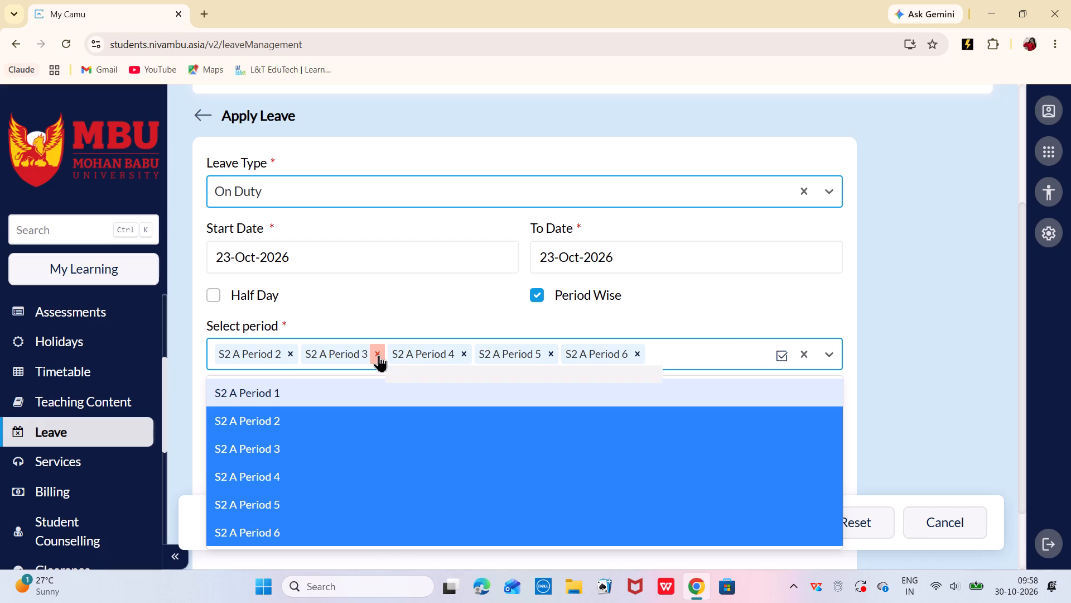
left_click(379, 355)
left_click(382, 354)
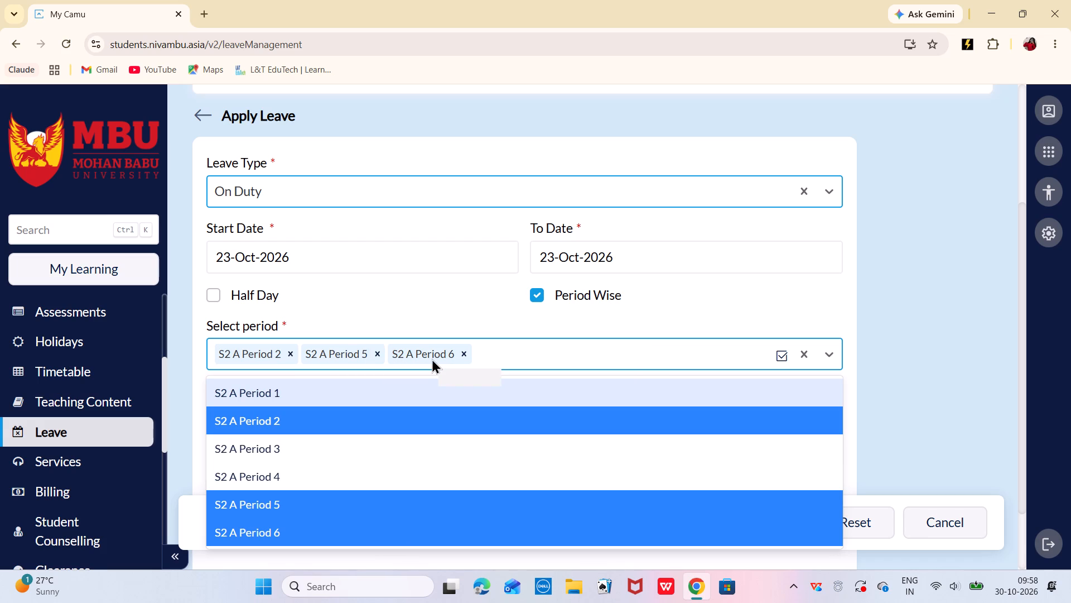
scroll(676, 325, "down", 2)
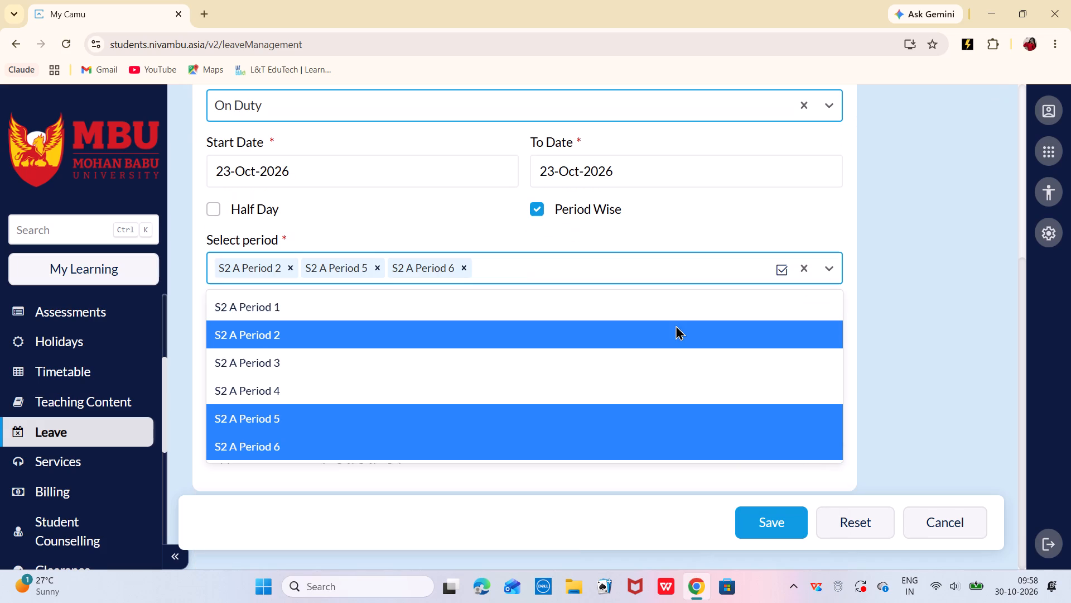
scroll(676, 325, "down", 1)
left_click(949, 343)
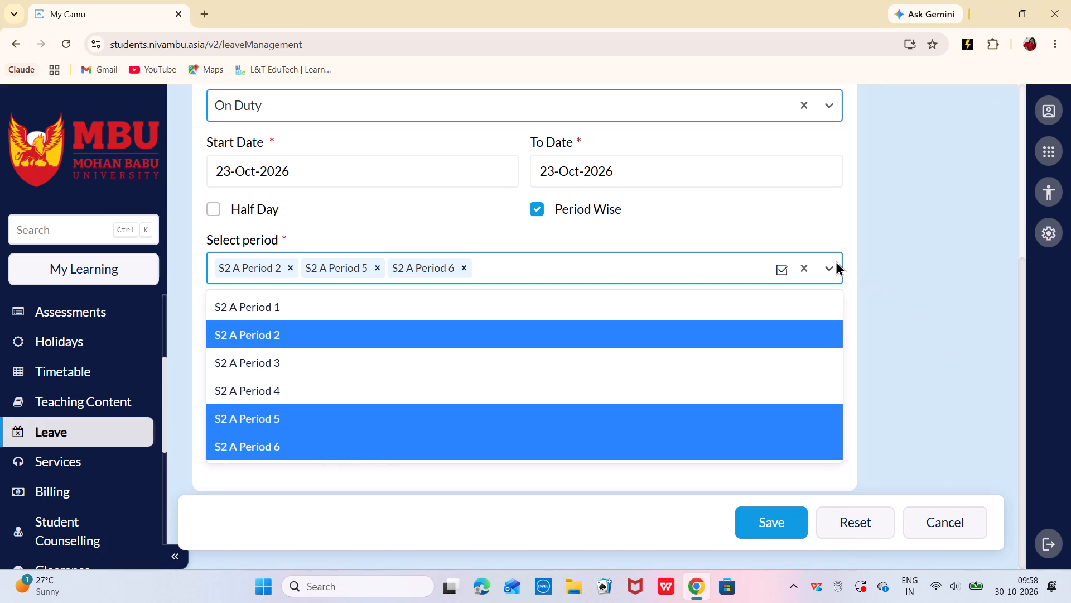
left_click(828, 264)
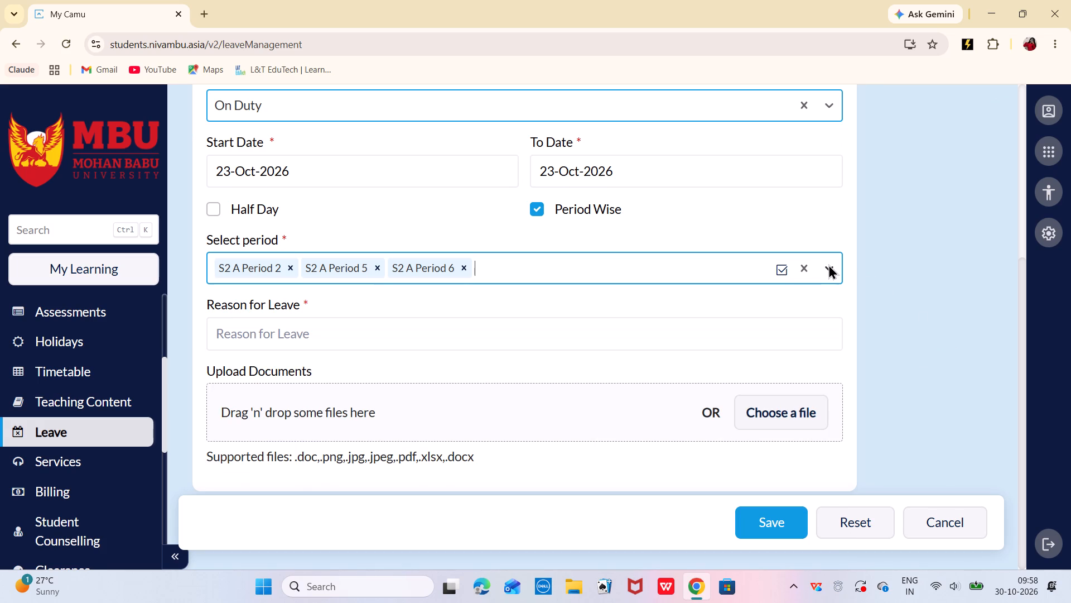
Enter "worked as an organiser for mohan mantra 2k26" as the reason for the 23-Oct-2026 leave.
left_click(605, 320)
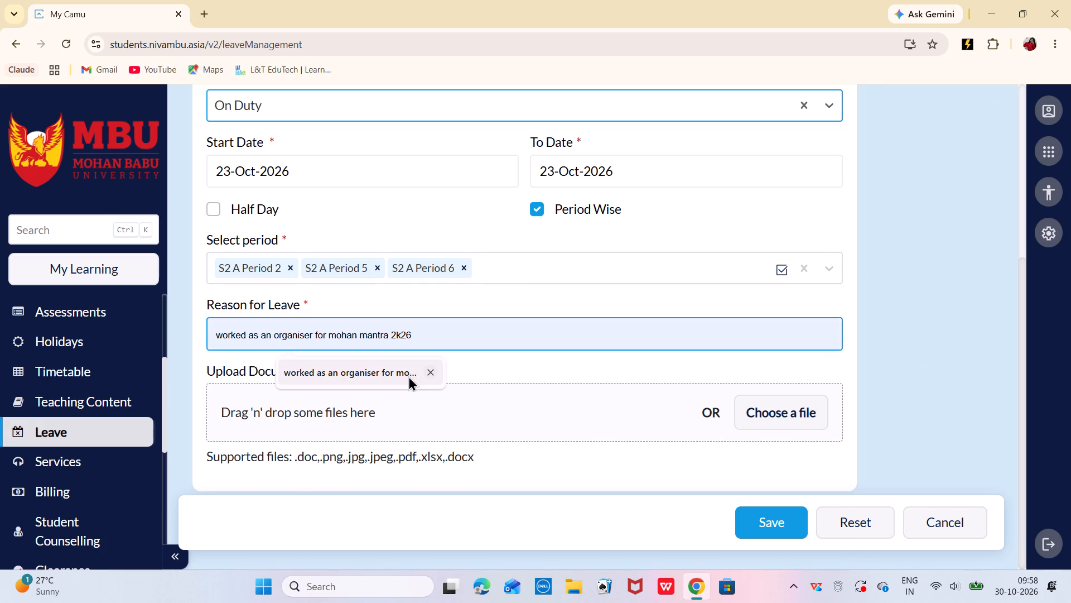
left_click(401, 373)
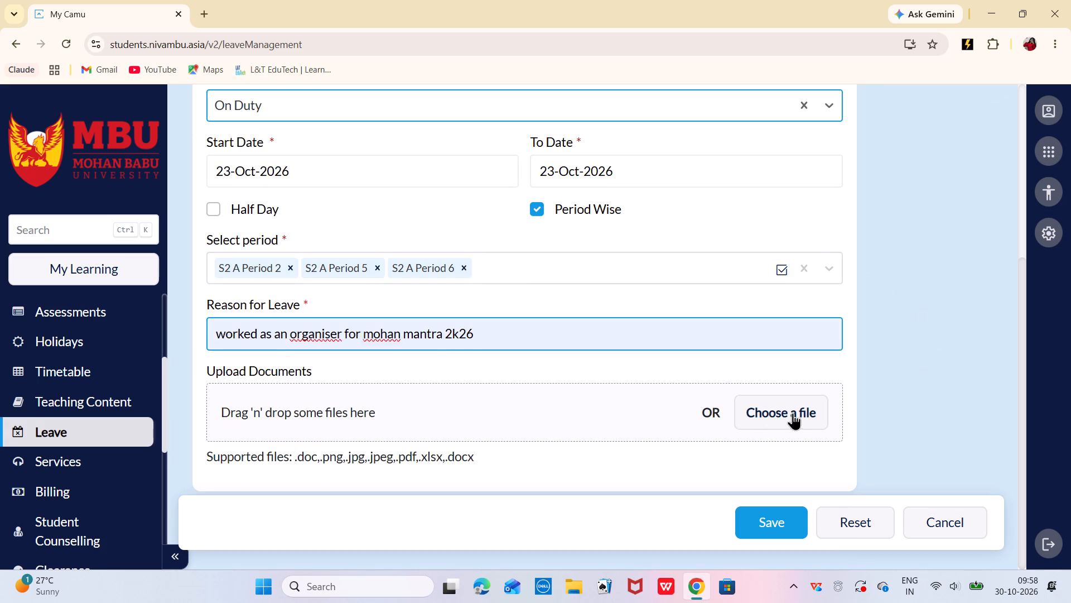
Attach the "mohan mantra" image from Downloads to the 23-Oct-2026 application and submit it.
left_click(793, 413)
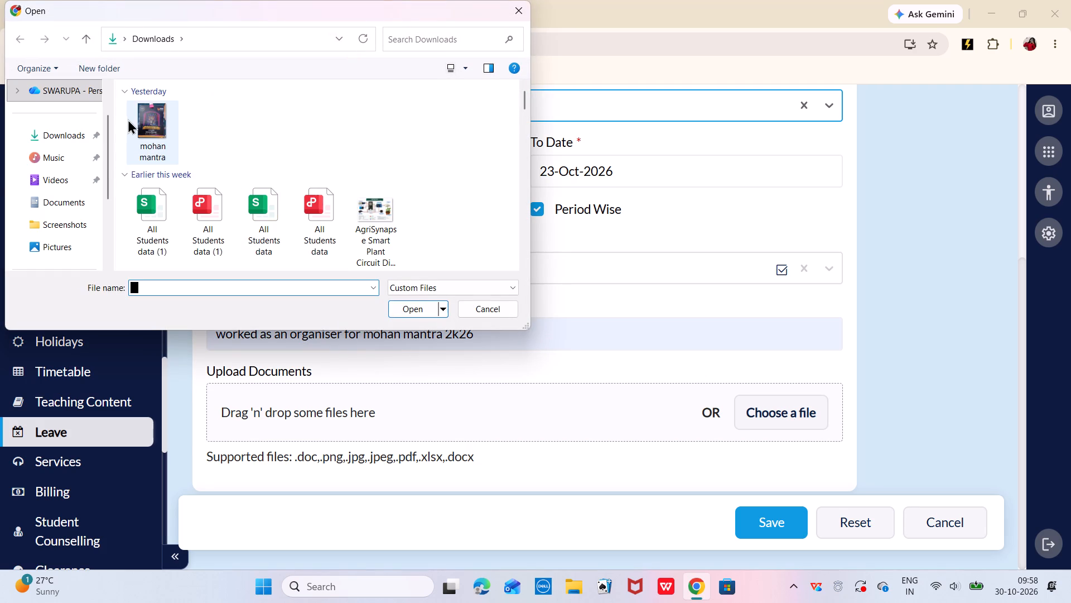
double_click(143, 119)
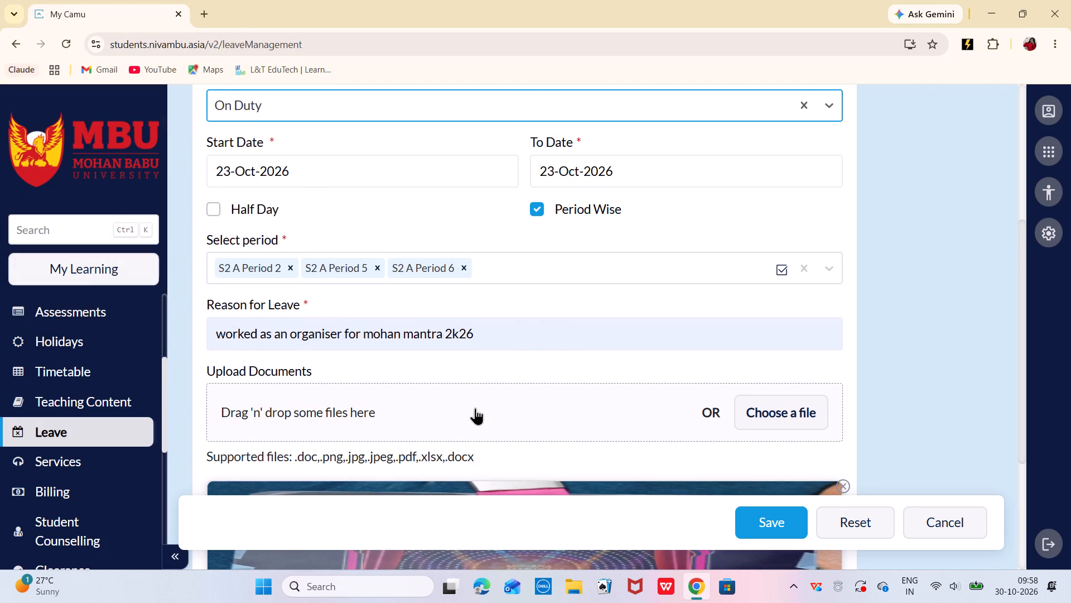
scroll(475, 408, "down", 2)
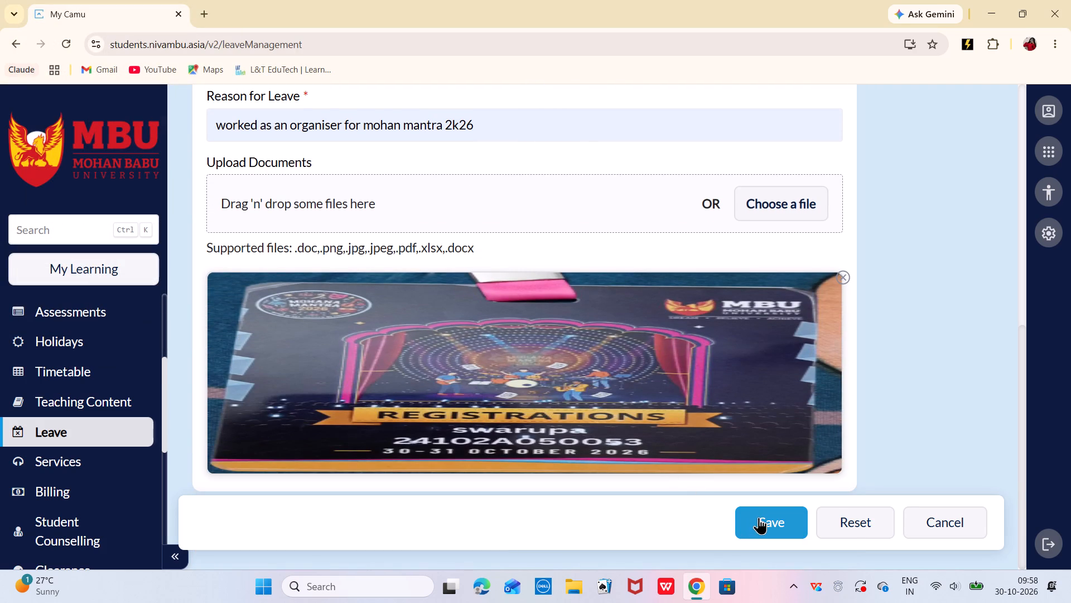
left_click(759, 517)
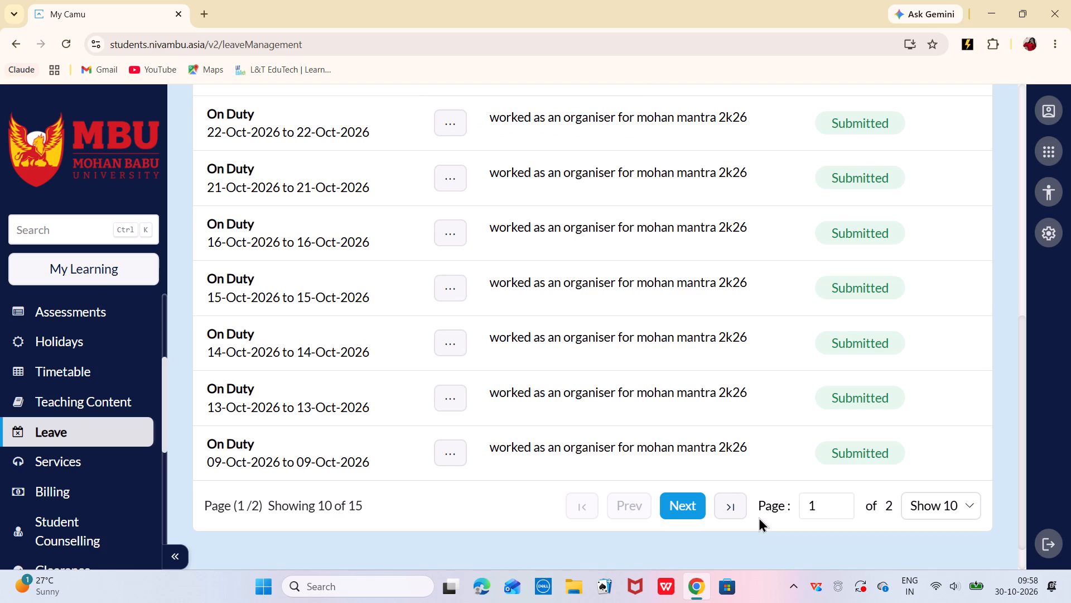
Start another leave application and set its leave type to On Duty.
scroll(759, 517, "up", 5)
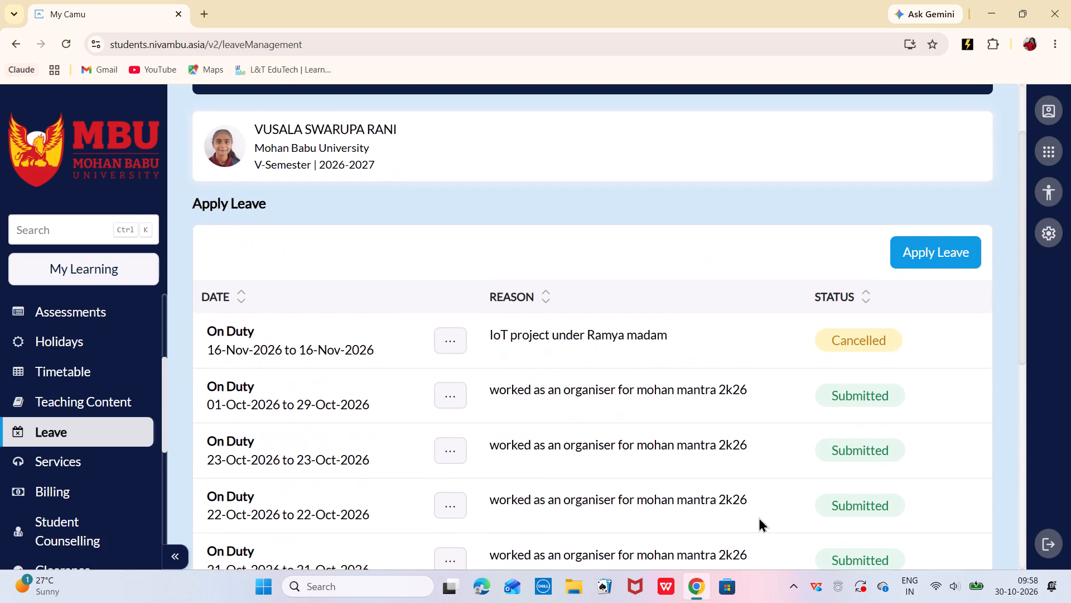
left_click(928, 252)
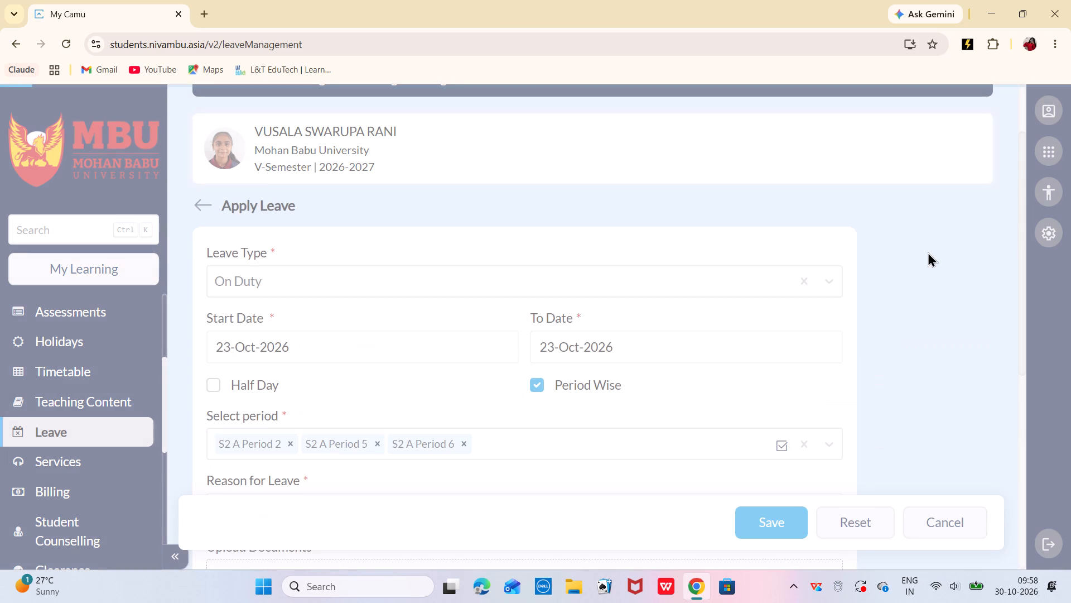
left_click(533, 289)
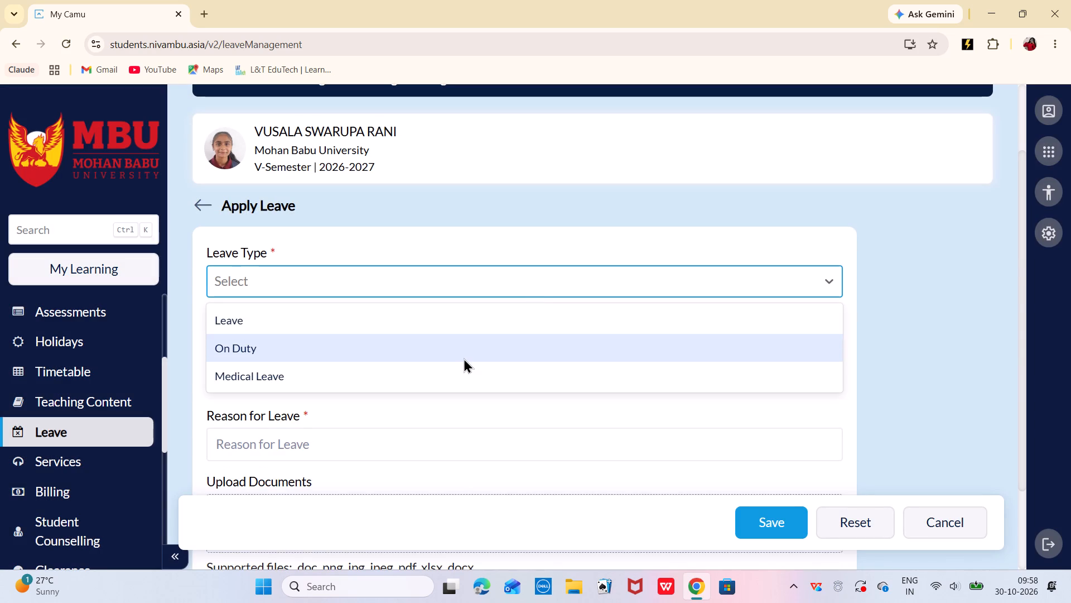
left_click(464, 358)
Set both the Start Date and the To Date of the new On Duty application to 26-Oct-2026.
left_click(446, 349)
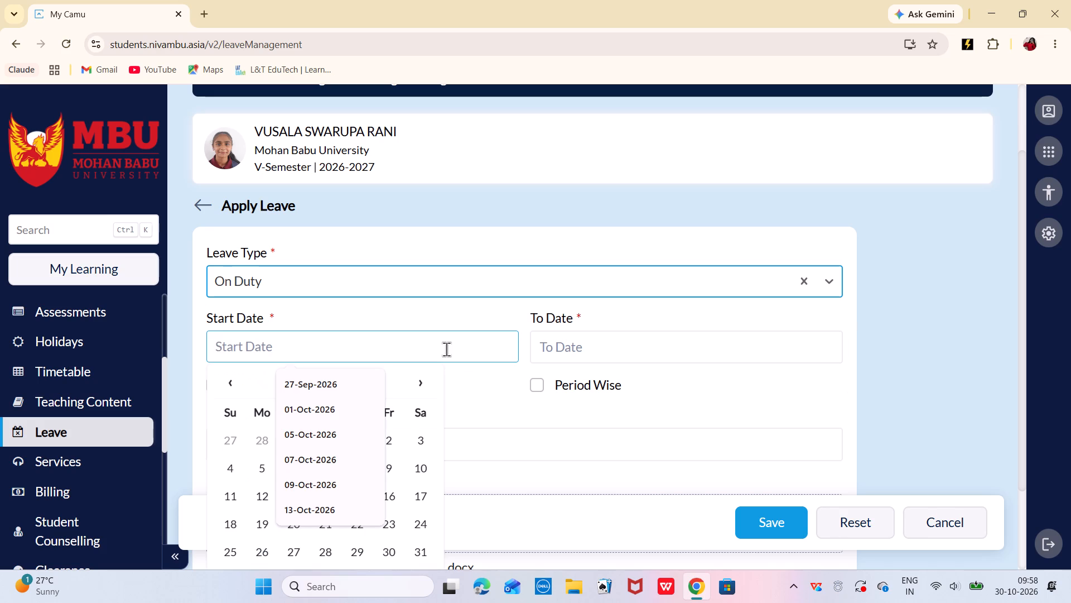
left_click(267, 547)
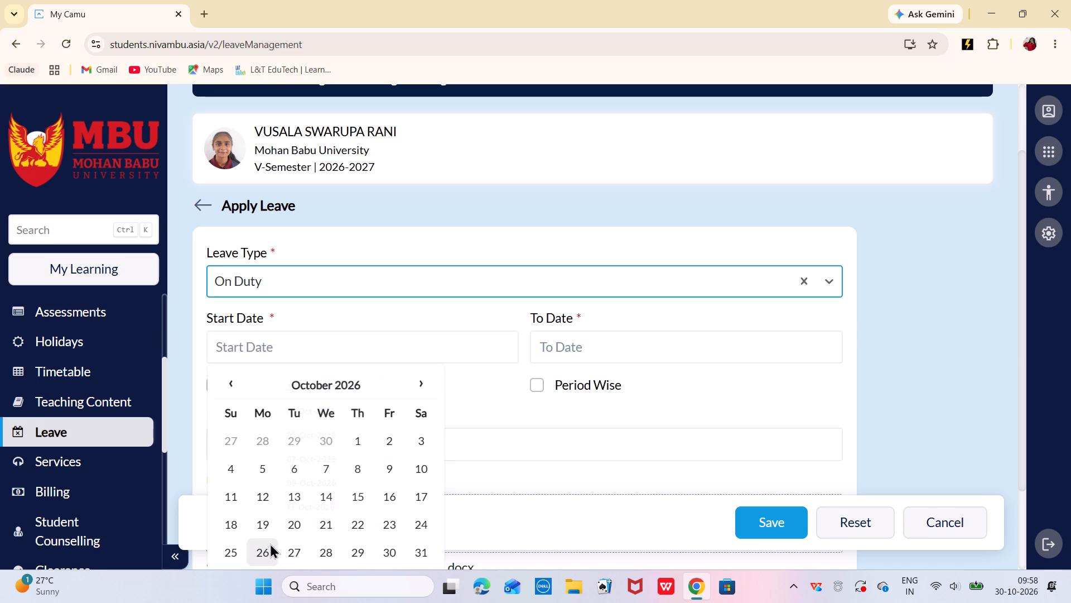
left_click(543, 357)
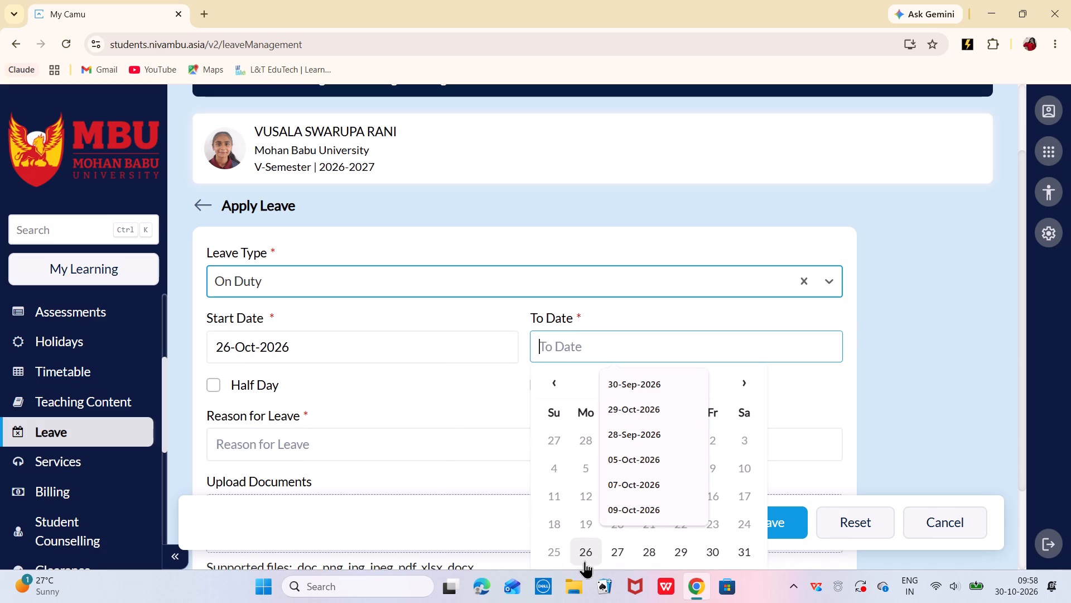
left_click(585, 562)
Make the 26-Oct-2026 leave period-wise and select S2 A Periods 2, 4, 5 and 6.
scroll(727, 355, "down", 1)
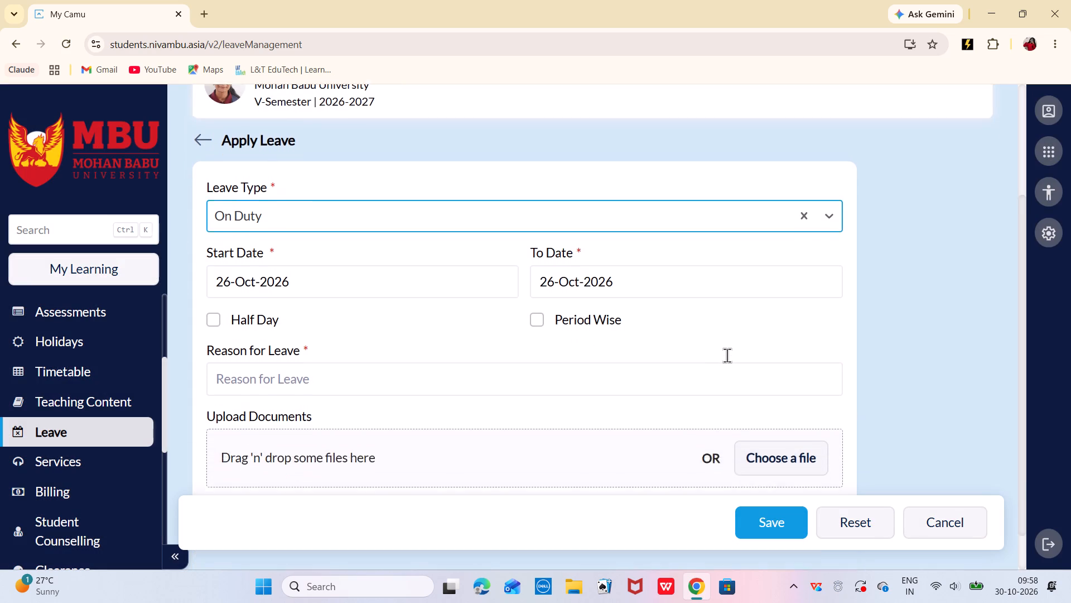
left_click(537, 304)
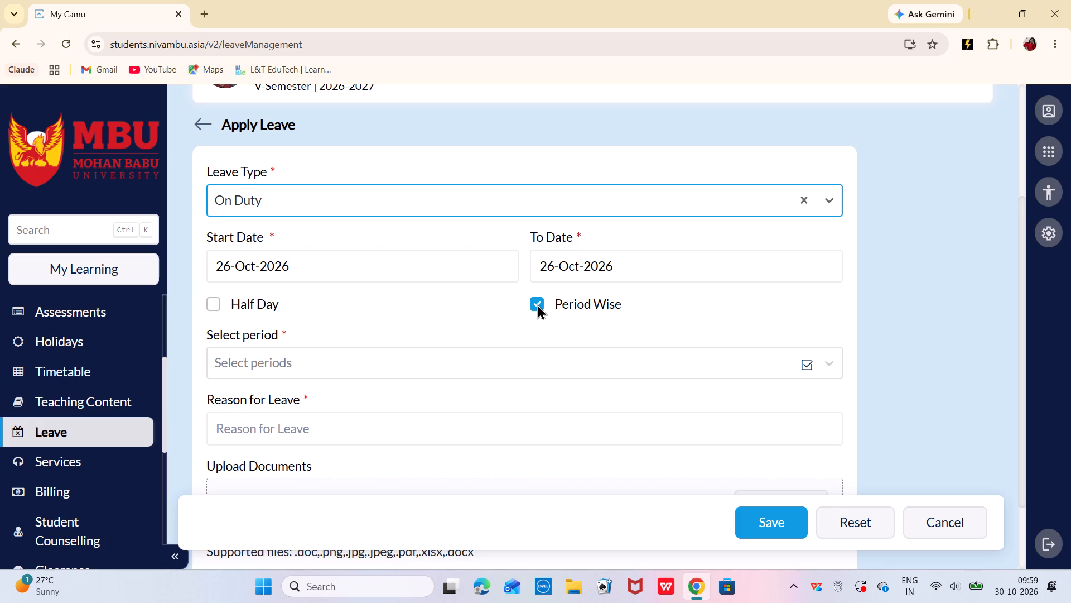
left_click(810, 368)
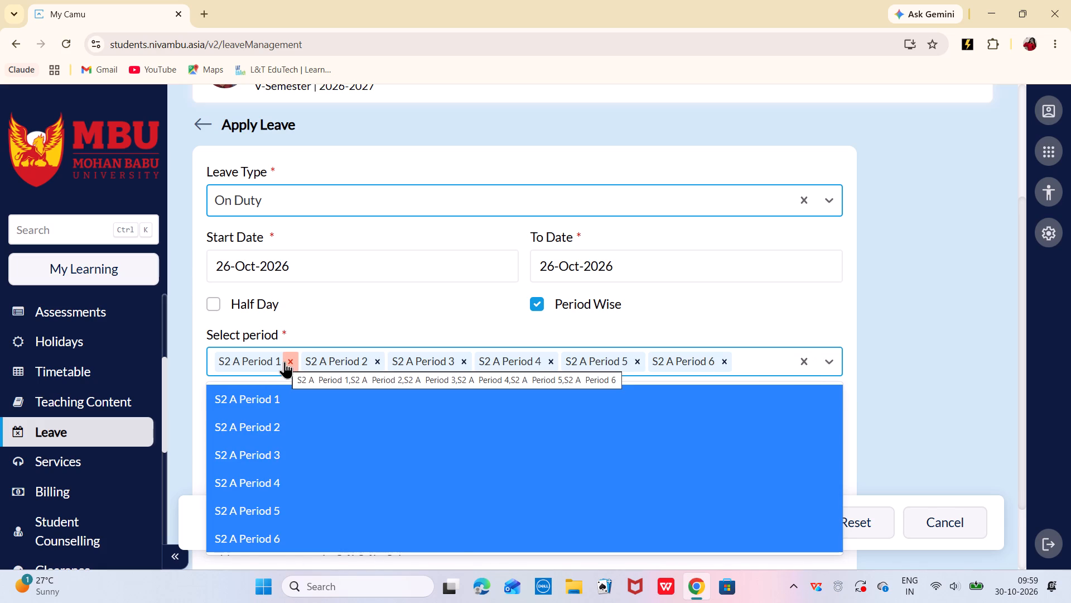
left_click(284, 361)
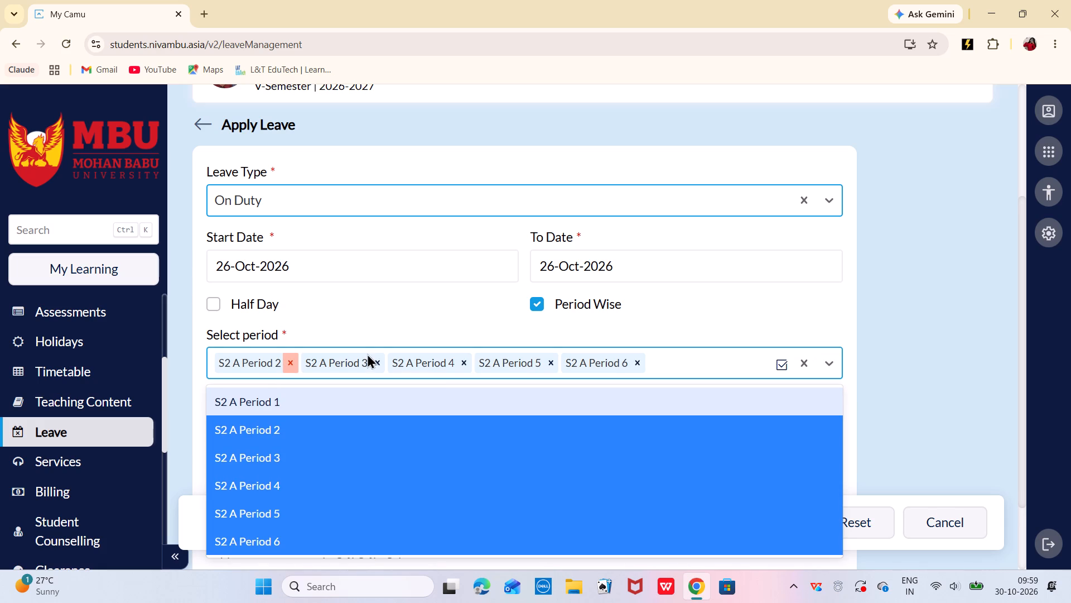
left_click(374, 361)
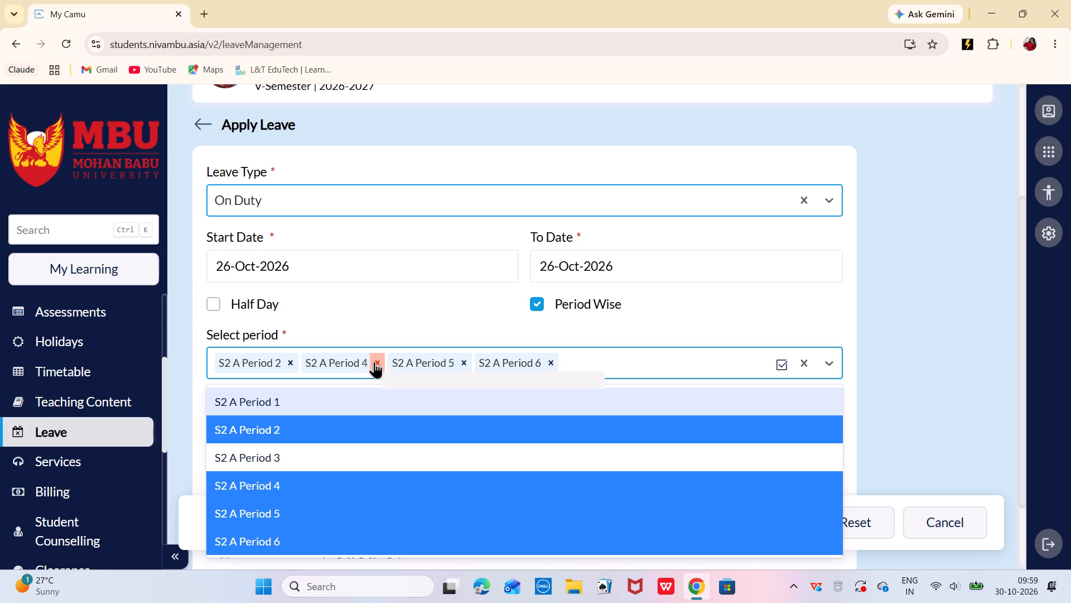
scroll(374, 361, "down", 5)
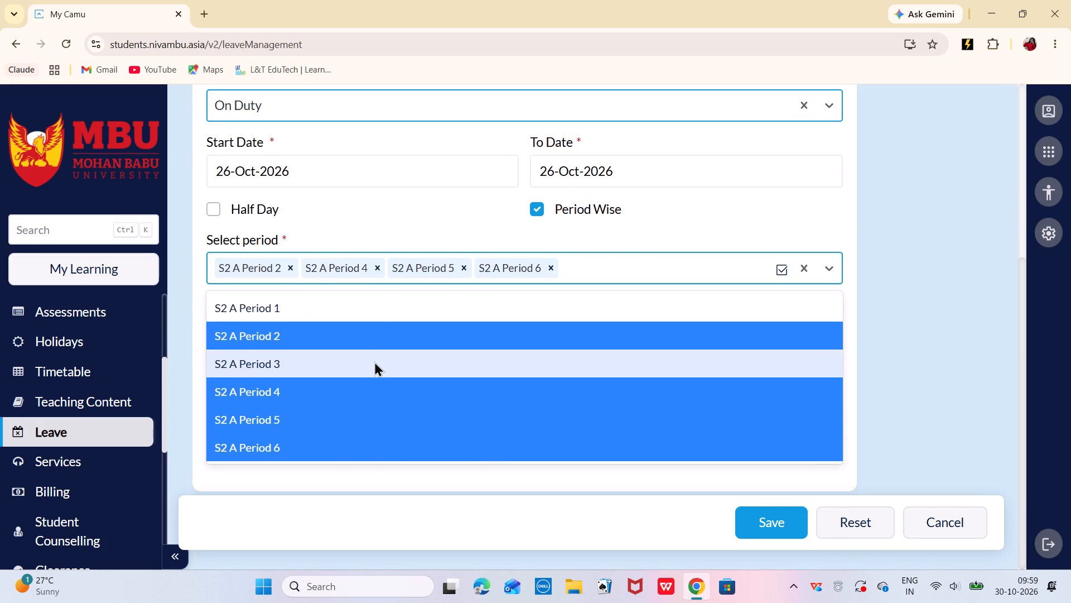
left_click(970, 325)
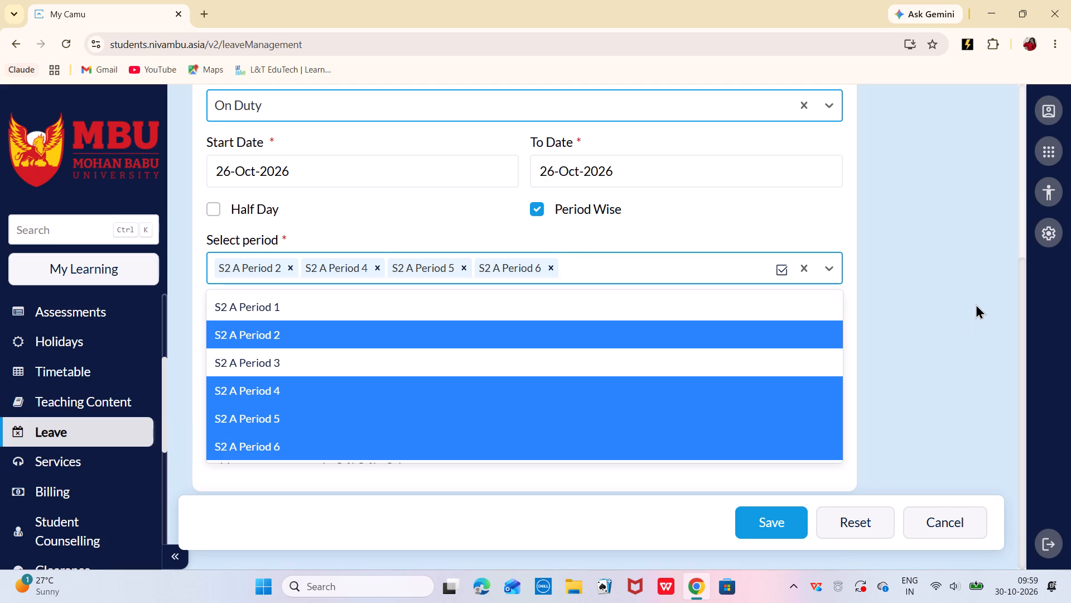
left_click(976, 304)
left_click(829, 266)
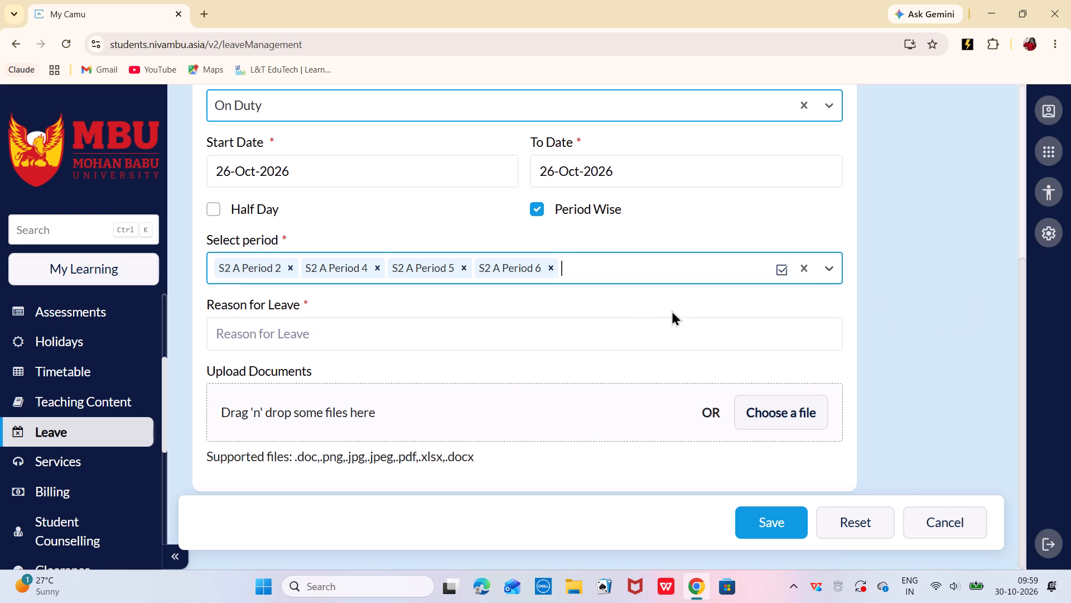
Enter "worked as an organiser for mohan mantra 2k26" as the reason for the 26-Oct-2026 leave.
left_click(618, 320)
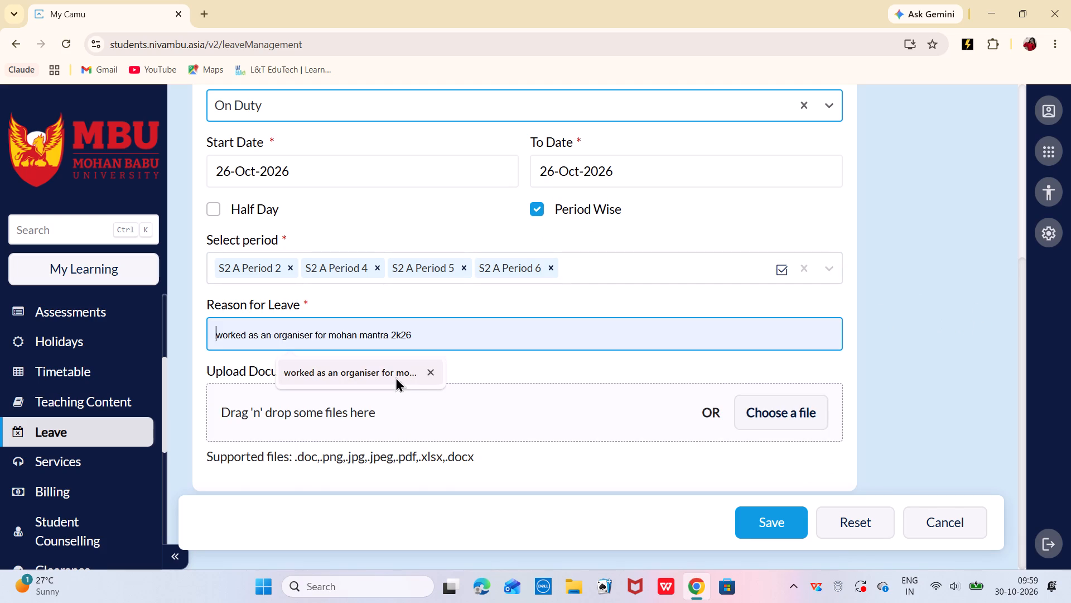
left_click(395, 377)
Attach the "mohan mantra" image from Downloads to the 26-Oct-2026 application and submit it.
left_click(754, 414)
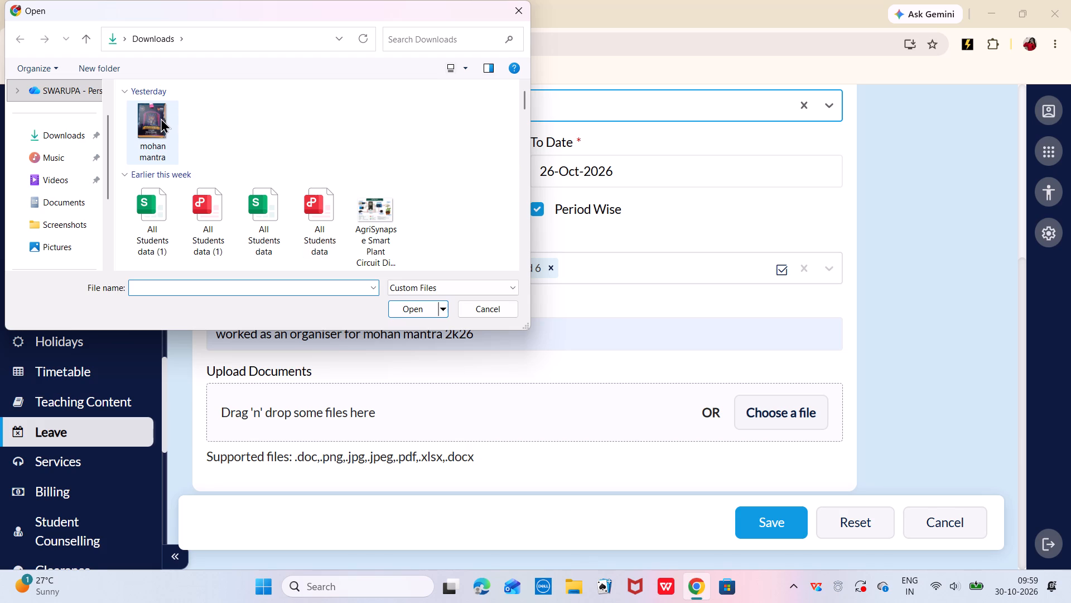
double_click(161, 118)
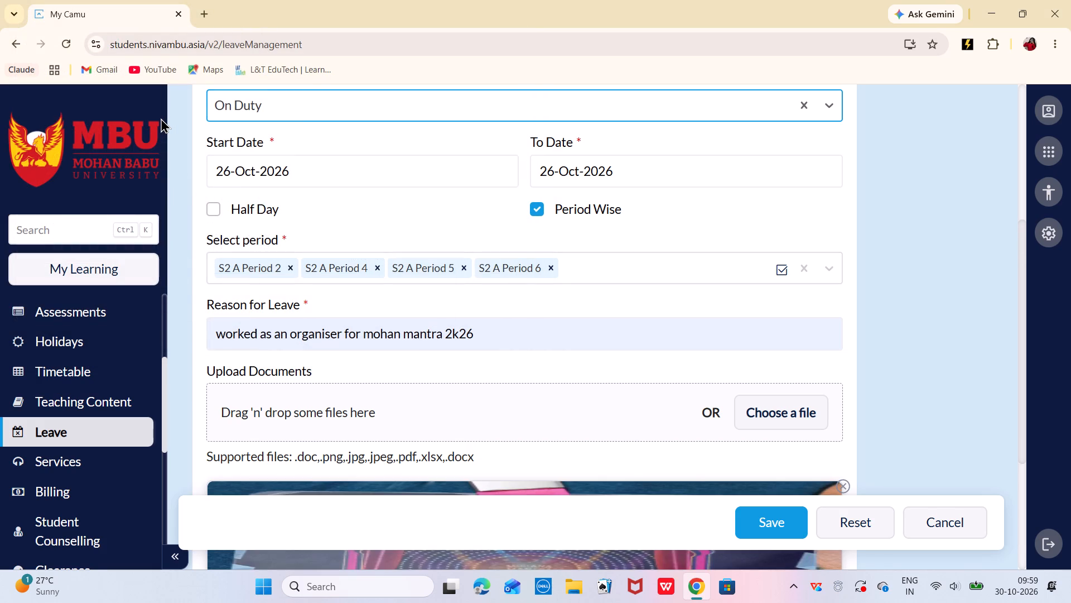
scroll(179, 202, "down", 2)
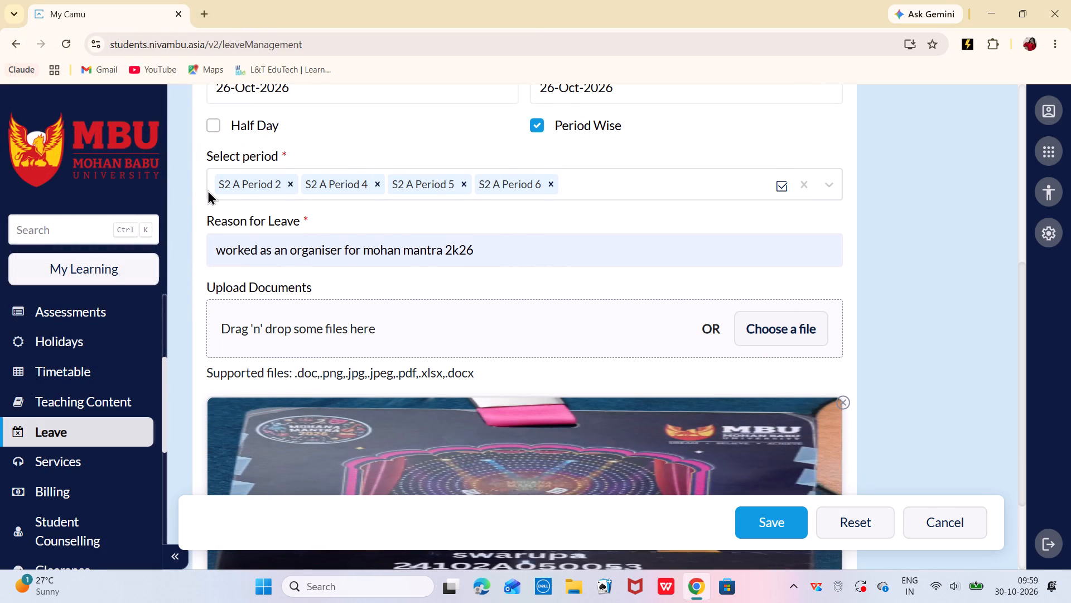
scroll(464, 298, "down", 2)
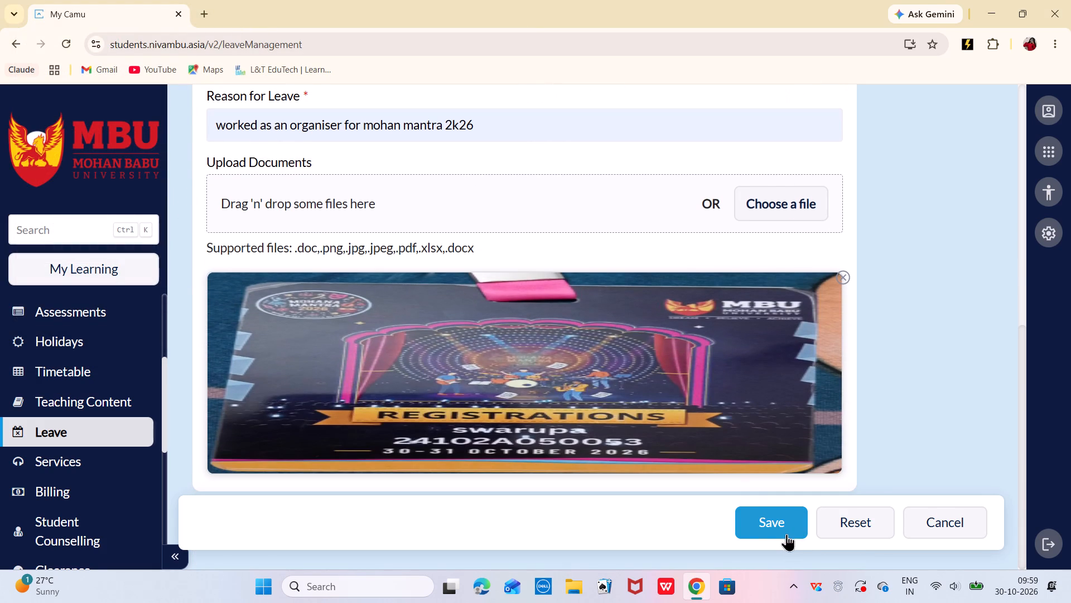
left_click(782, 528)
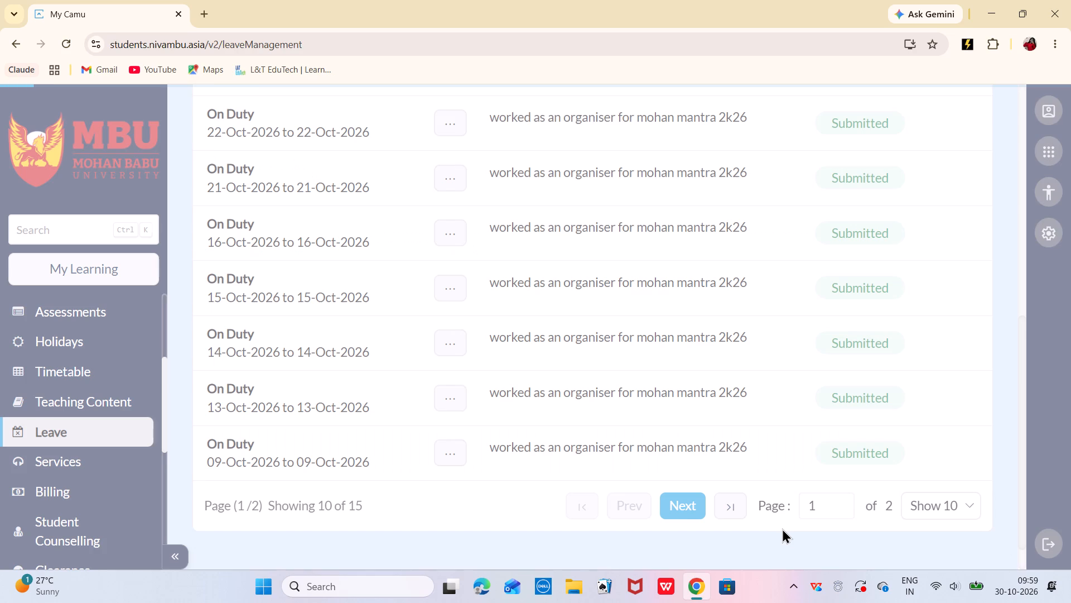
Start another leave application and set its leave type to On Duty.
scroll(655, 359, "up", 2)
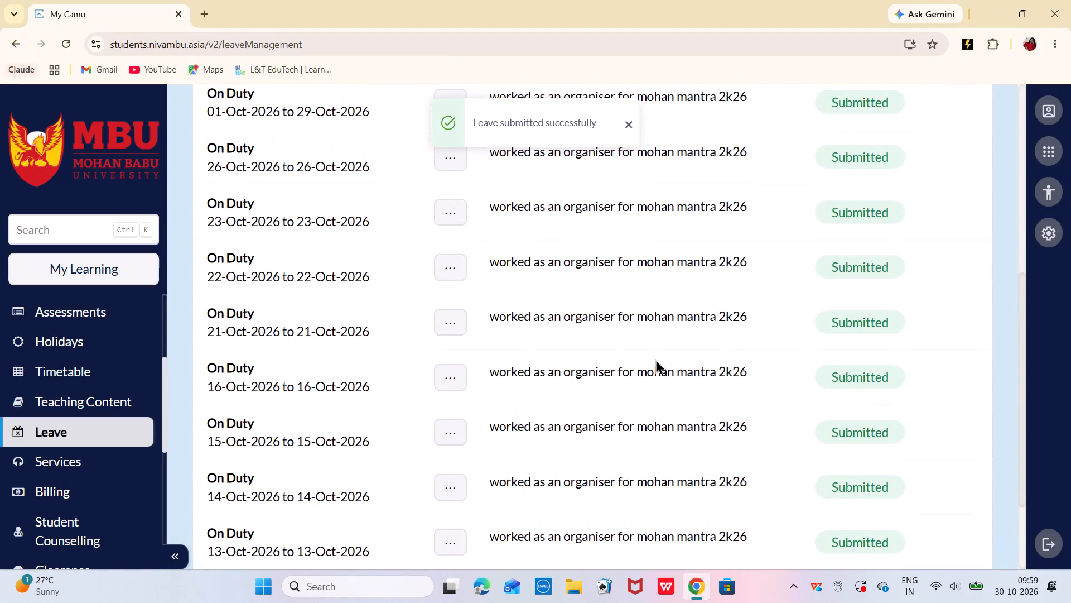
scroll(655, 359, "up", 3)
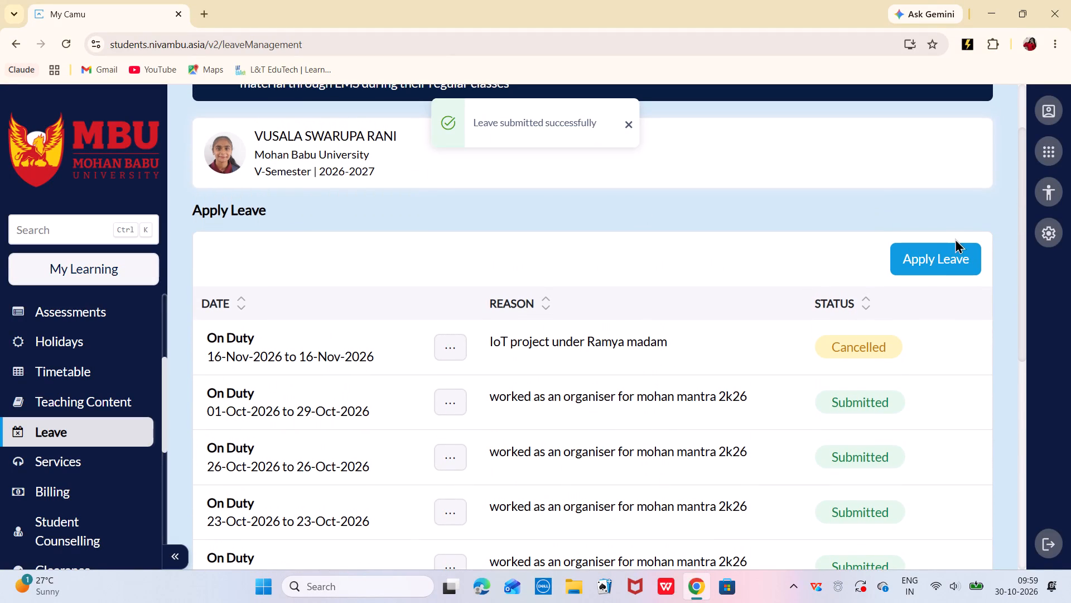
left_click(939, 255)
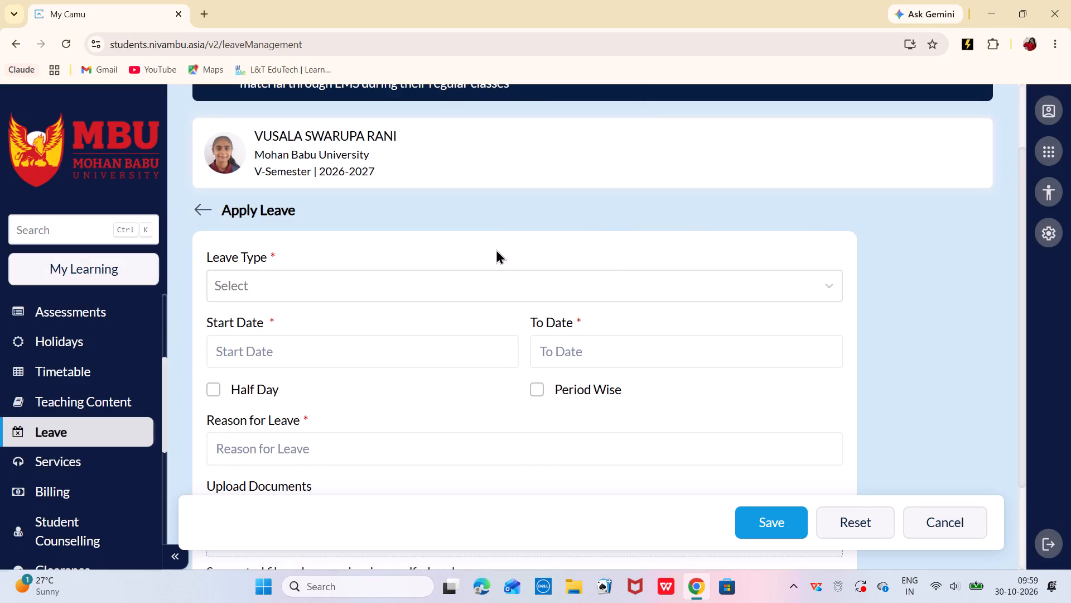
left_click(491, 277)
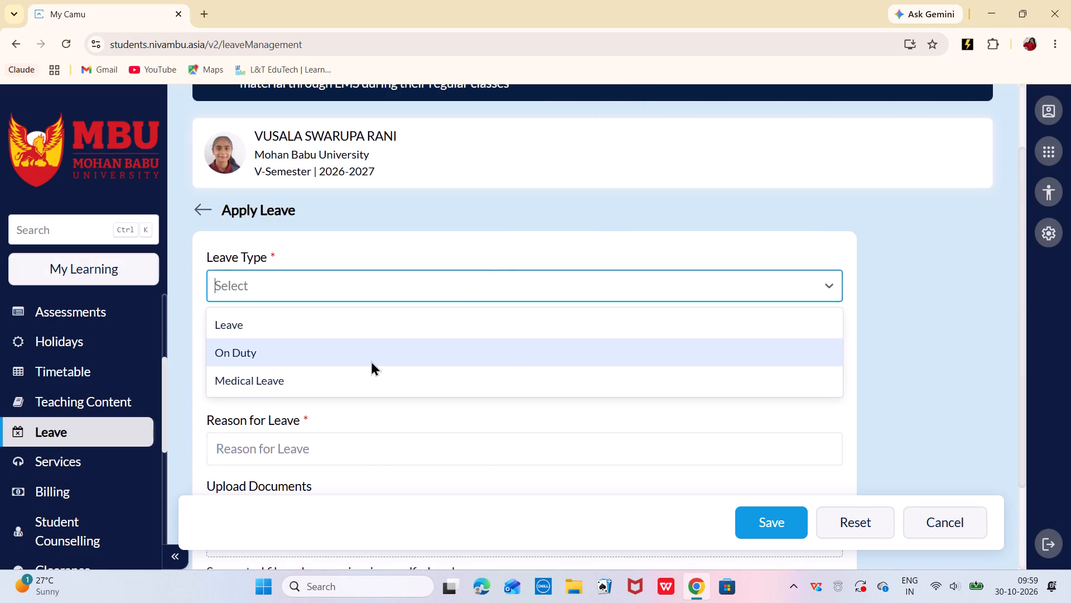
left_click(371, 361)
Set both the Start Date and the To Date of the new On Duty application to 27-Oct-2026.
left_click(460, 356)
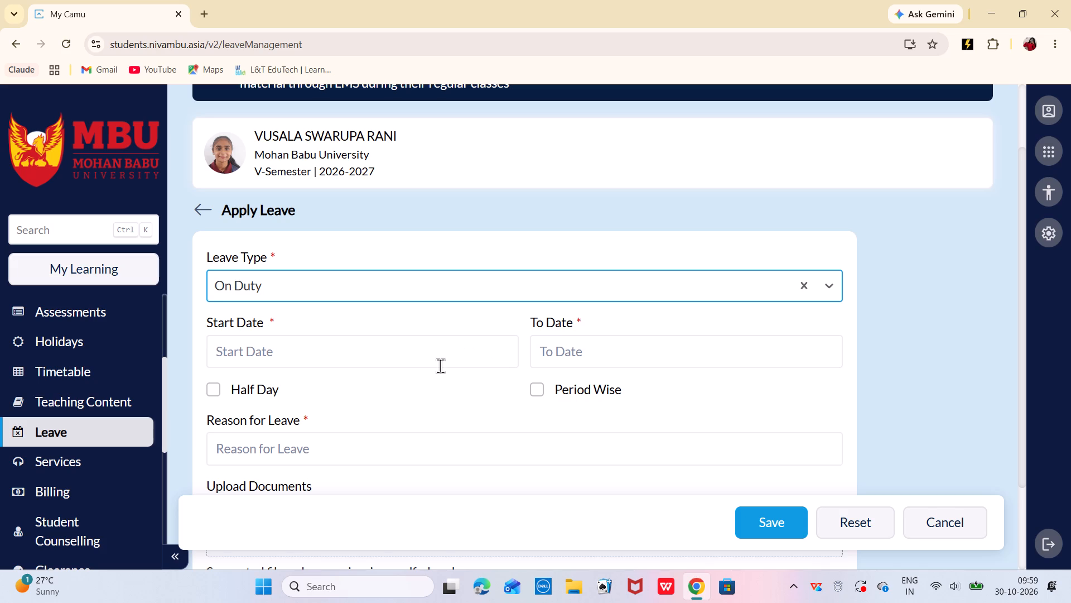
left_click(296, 548)
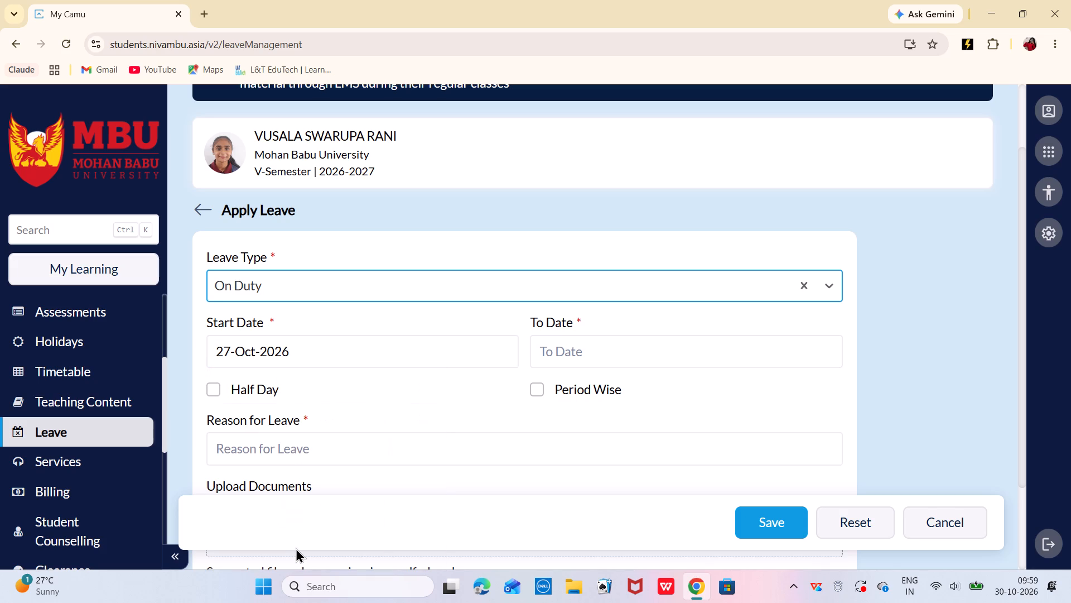
left_click(567, 341)
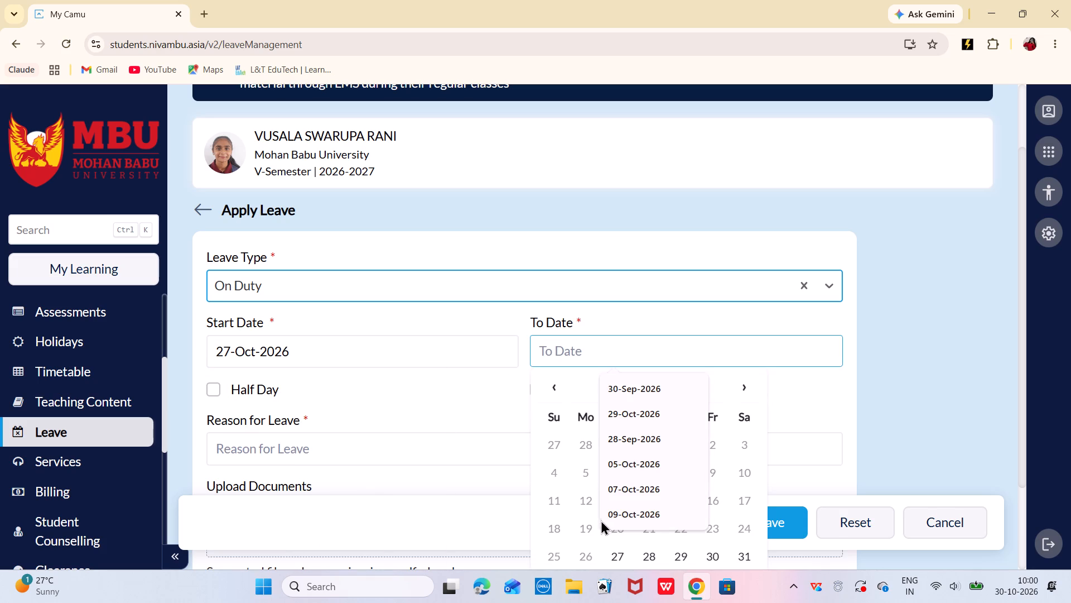
left_click(614, 545)
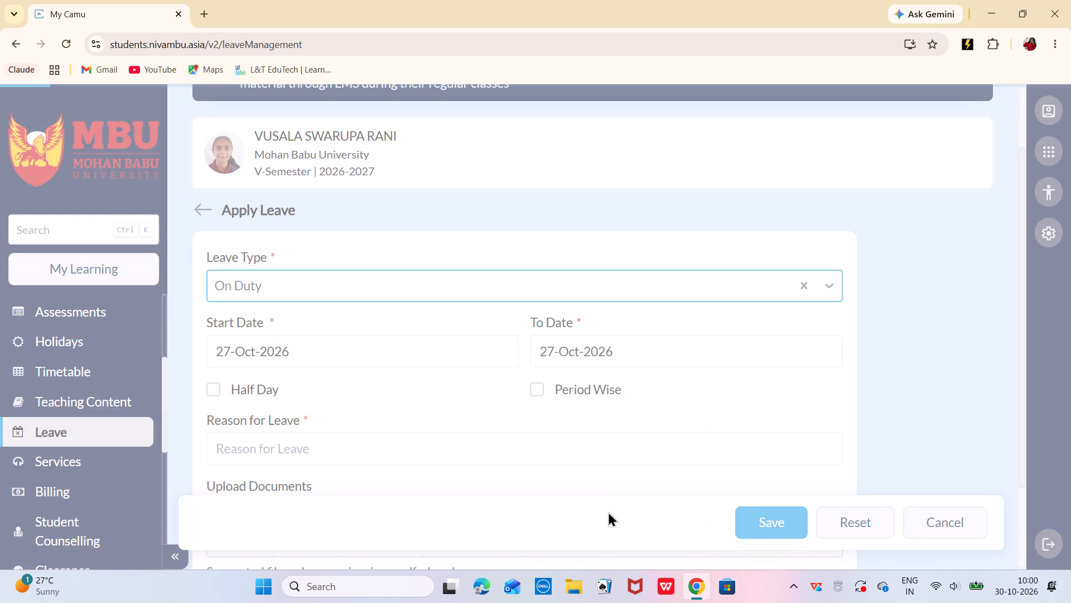
Make the 27-Oct-2026 leave period-wise and select S2 A Periods 3, 5 and 6.
left_click(534, 383)
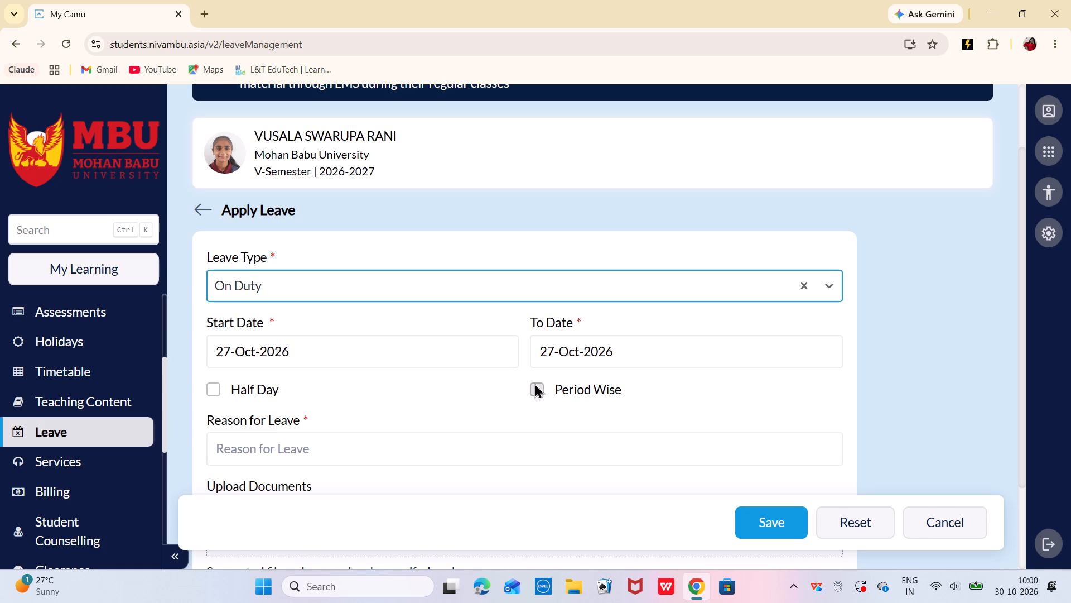
scroll(534, 383, "down", 4)
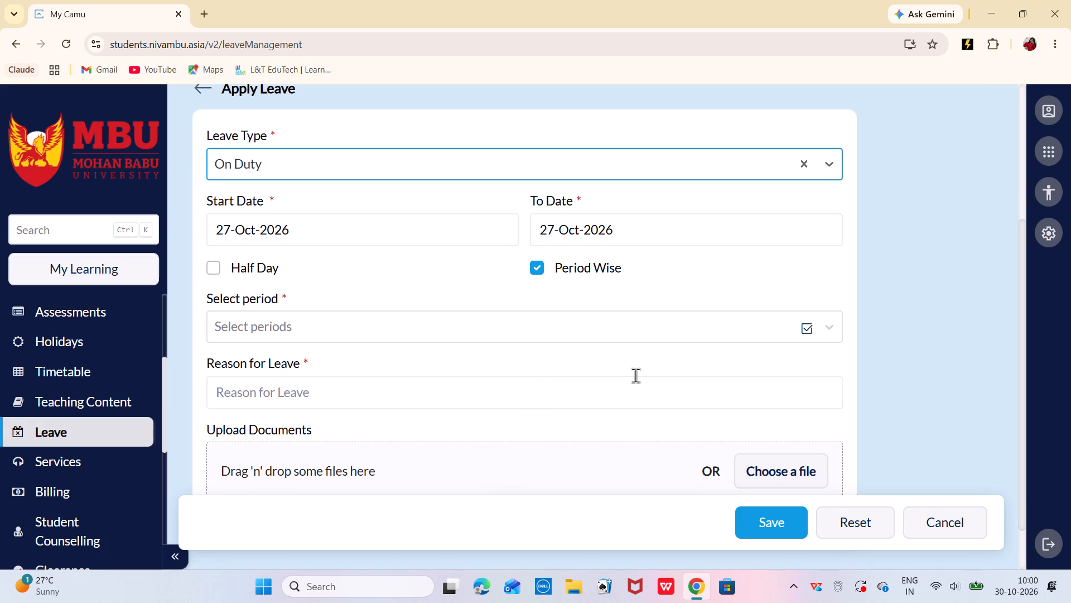
left_click(806, 325)
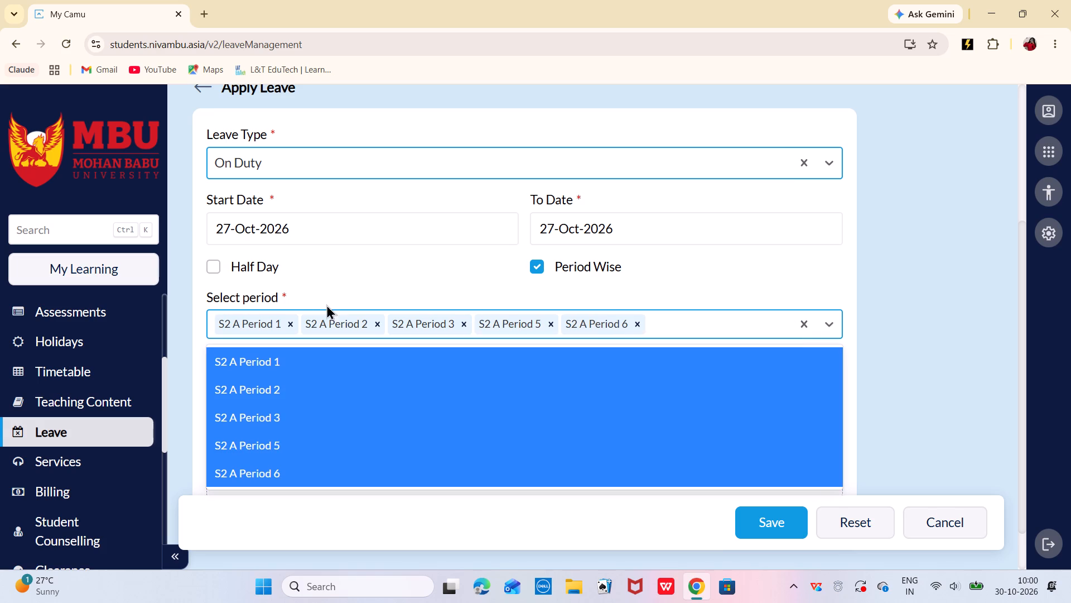
left_click(290, 319)
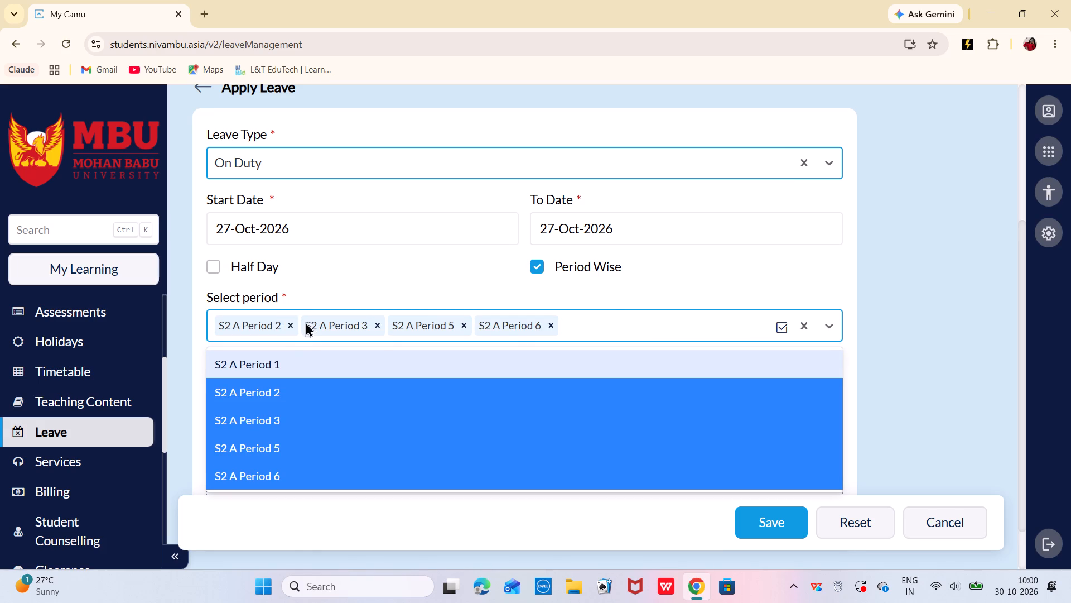
left_click(291, 328)
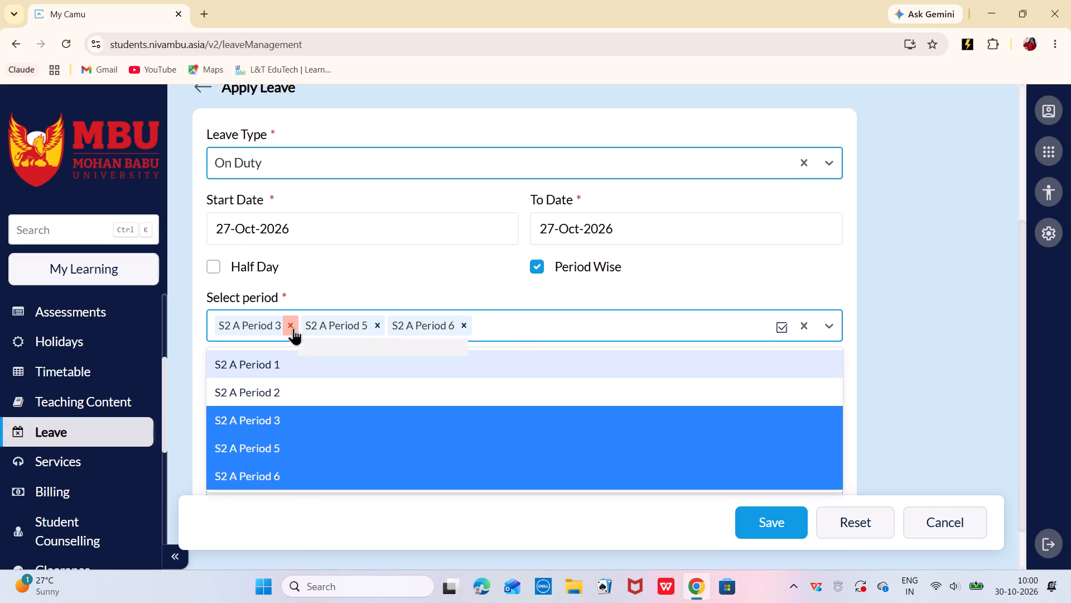
left_click(828, 324)
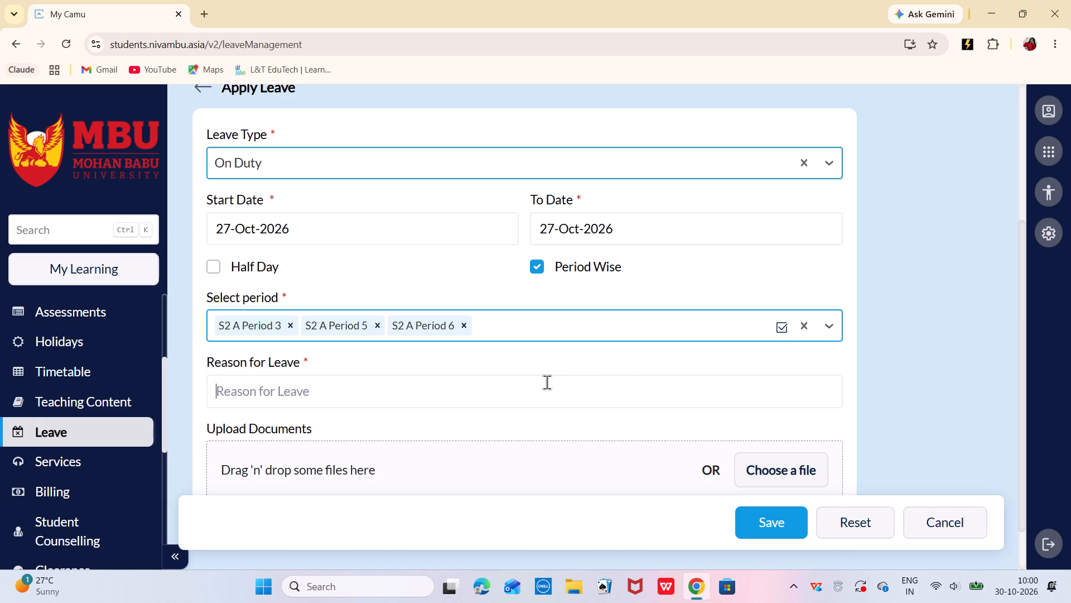
Enter "worked as an organiser for mohan mantra 2k26" as the reason for the 27-Oct-2026 leave.
left_click(547, 382)
left_click(351, 435)
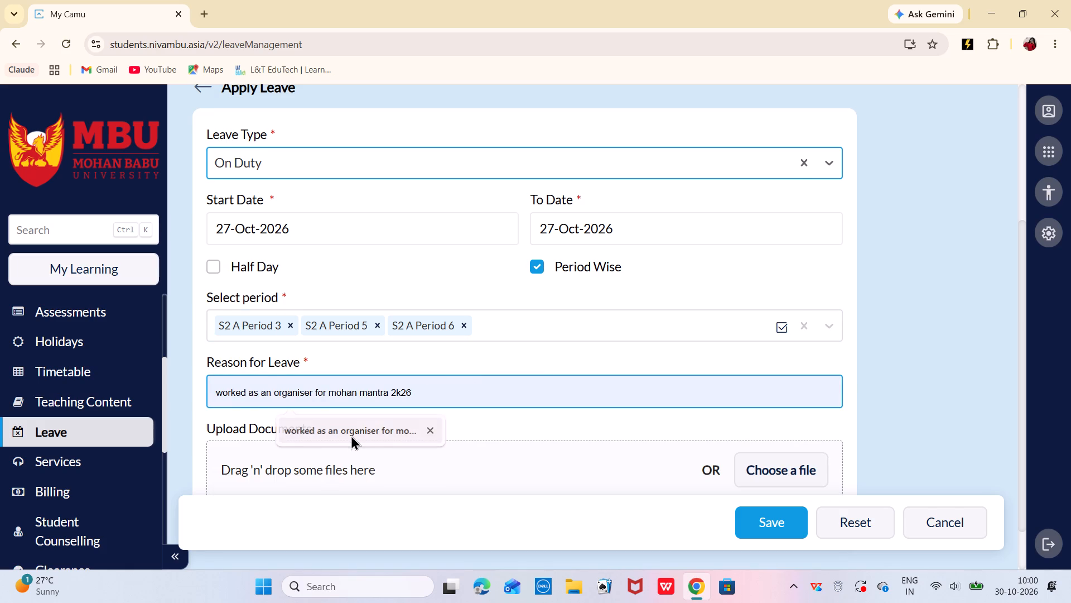
Attach the "mohan mantra" image from Downloads to the 27-Oct-2026 application and submit it.
scroll(351, 435, "down", 2)
left_click(780, 409)
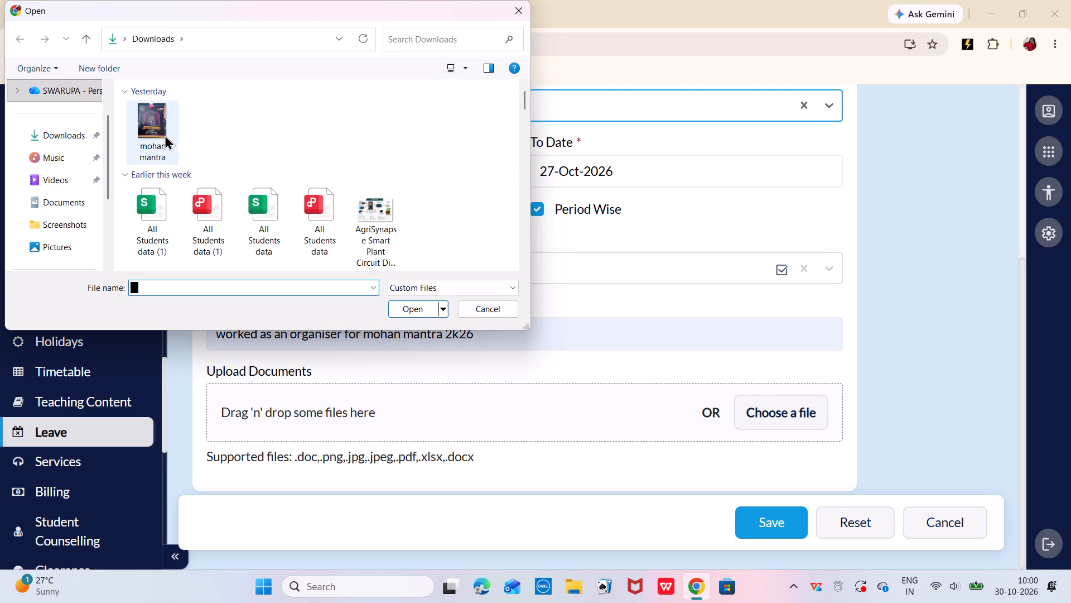
left_click(165, 133)
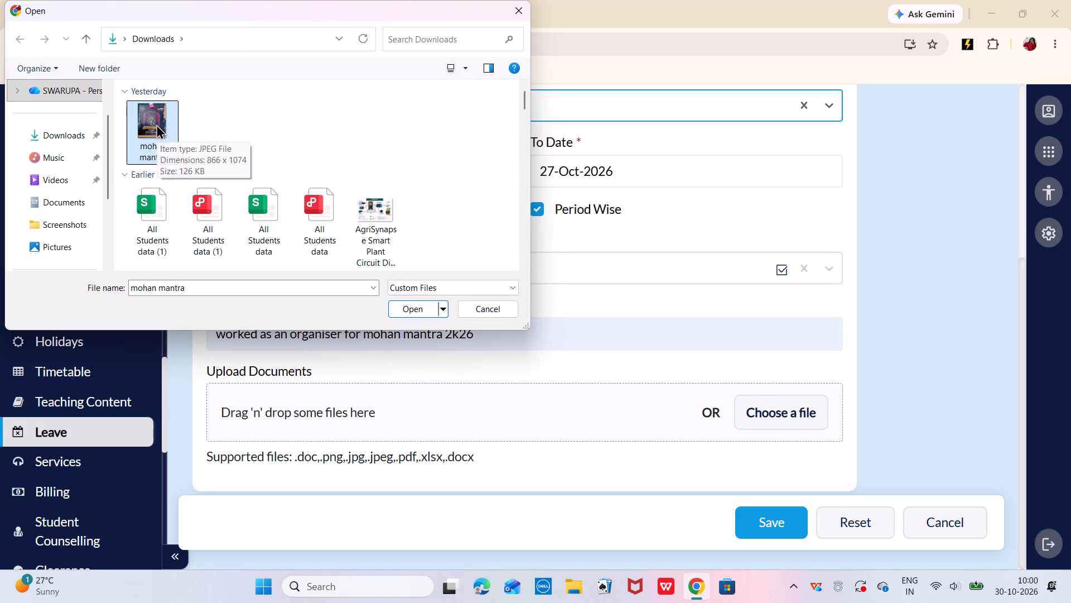
double_click(156, 124)
scroll(407, 363, "down", 3)
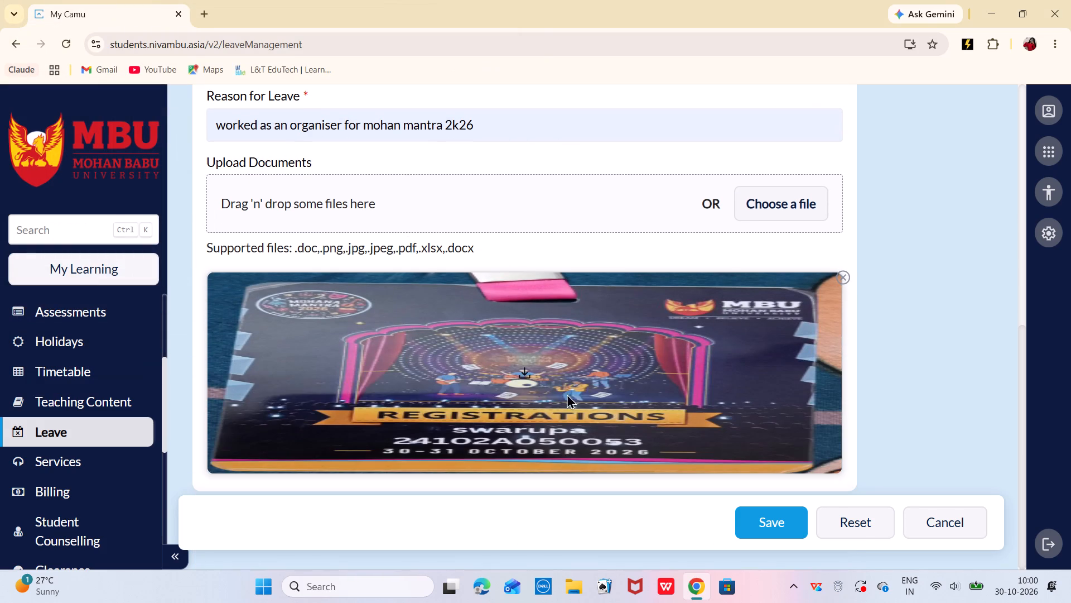
left_click(787, 522)
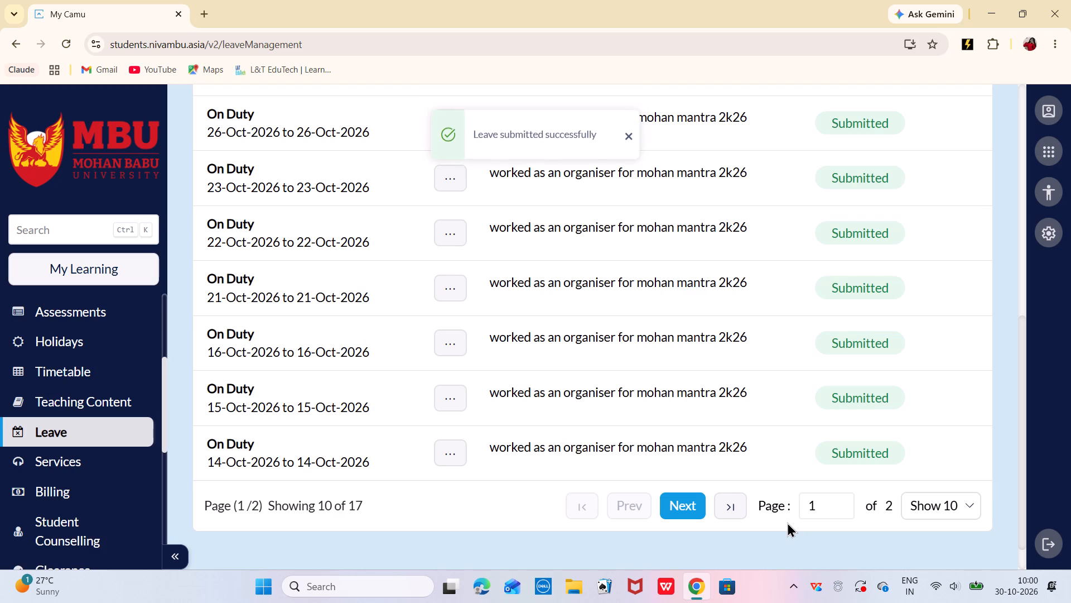
Start a new On Duty leave application with both Start Date and To Date set to 28-Oct-2026.
scroll(794, 400, "up", 2)
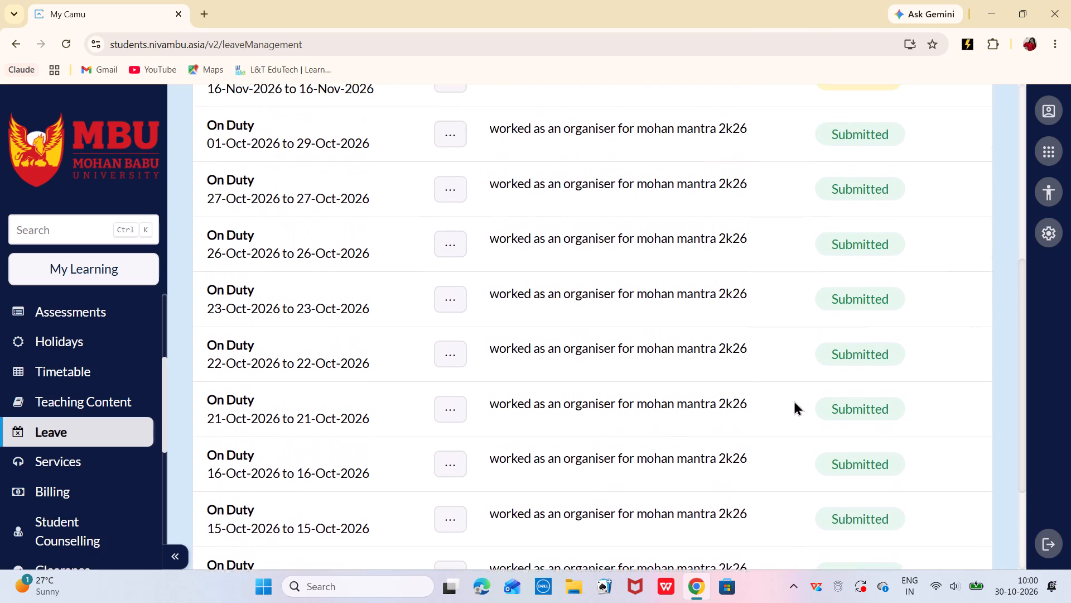
scroll(794, 400, "up", 2)
left_click(919, 204)
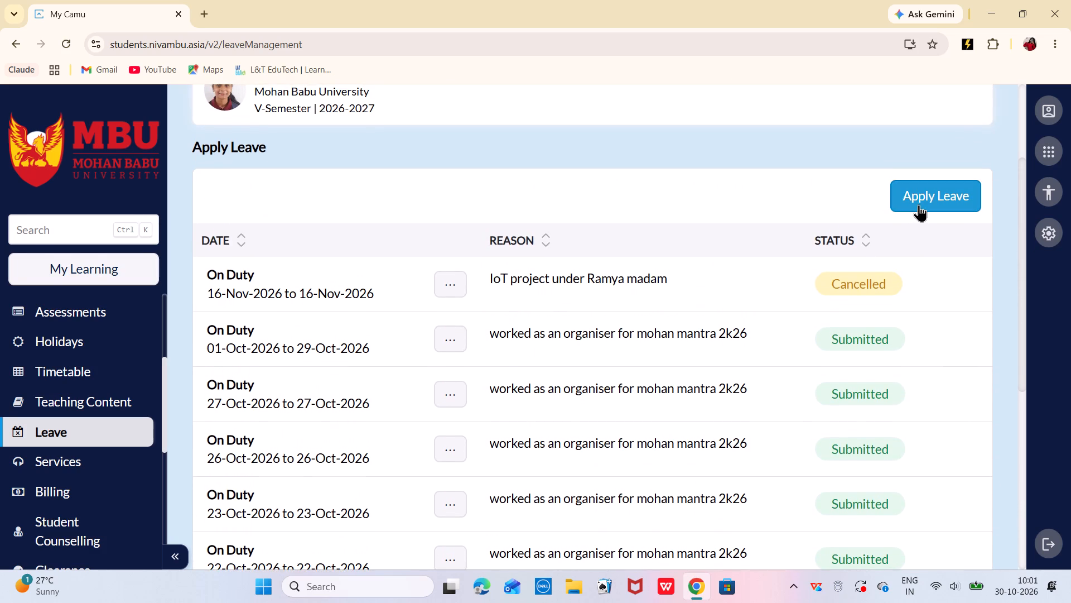
left_click(456, 231)
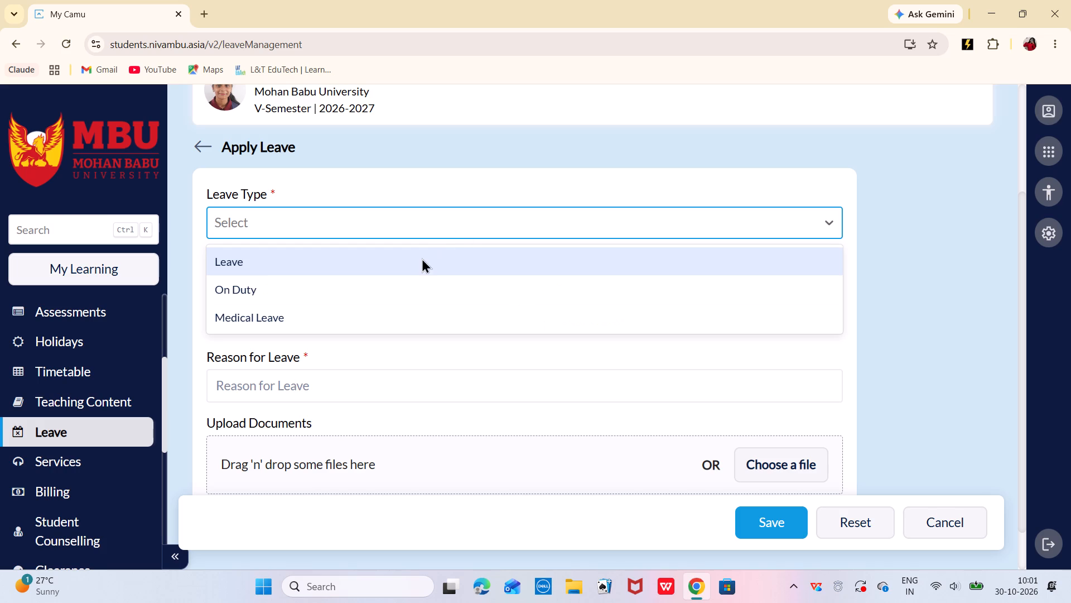
left_click(400, 292)
left_click(332, 279)
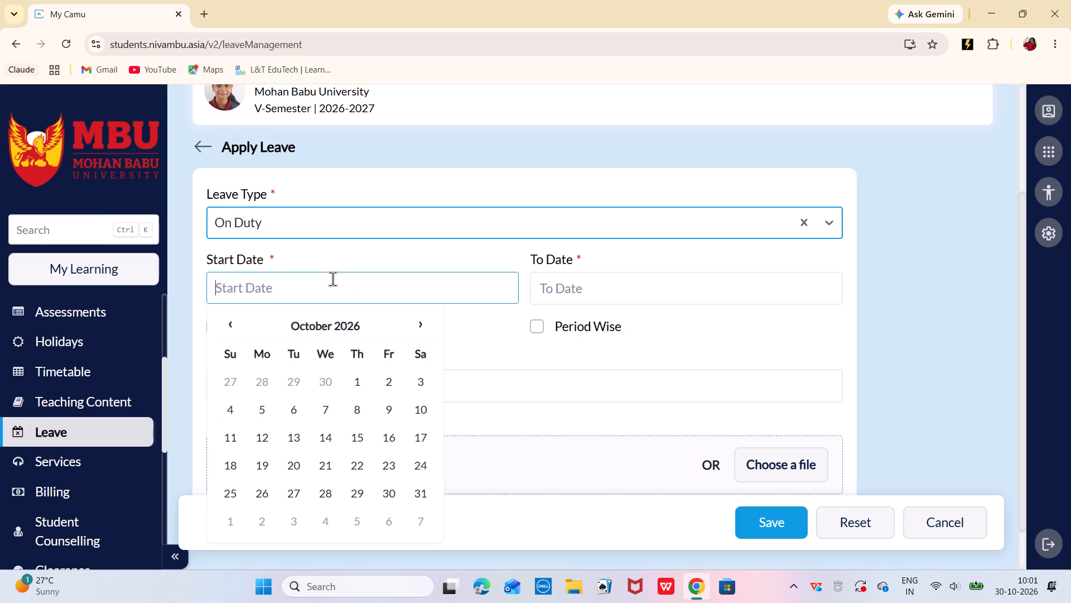
left_click(336, 484)
left_click(566, 295)
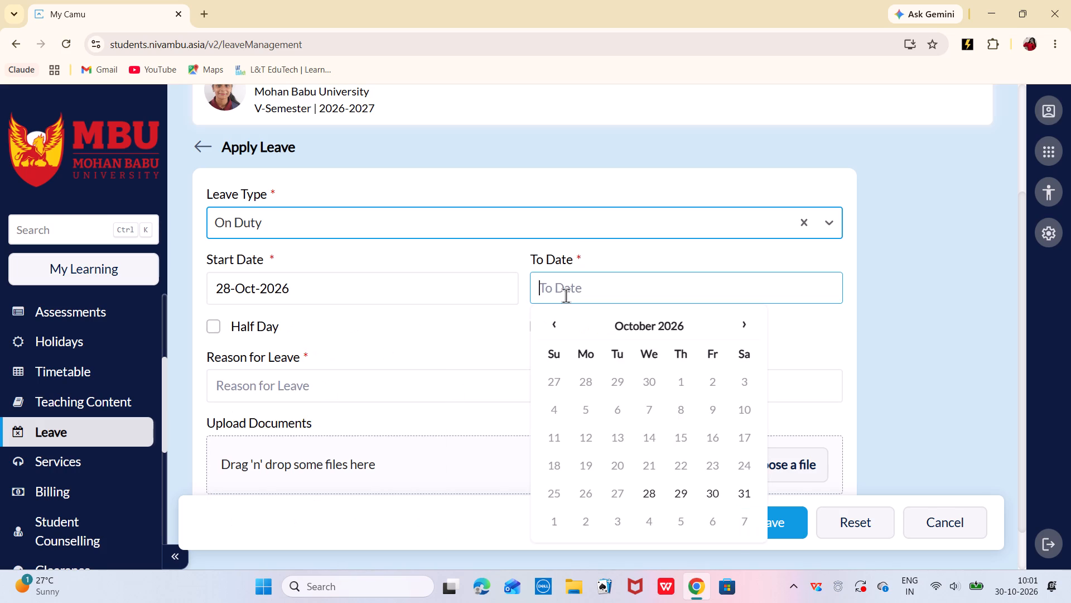
left_click(643, 486)
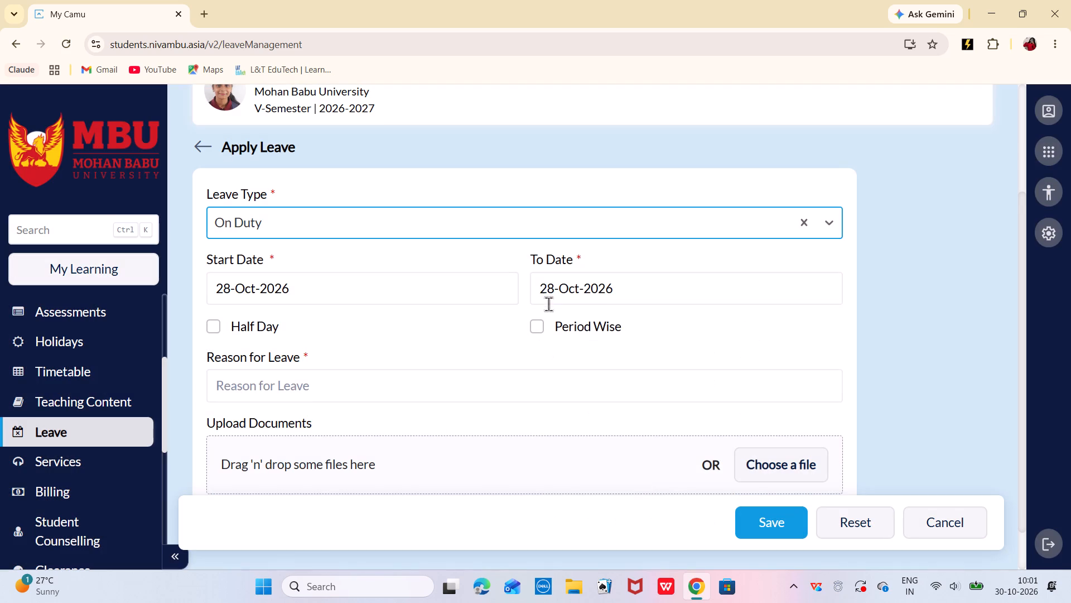
Make the 28-Oct-2026 leave period-wise and select all offered periods, S2 A Periods 3, 4, 5 and 6.
left_click(539, 327)
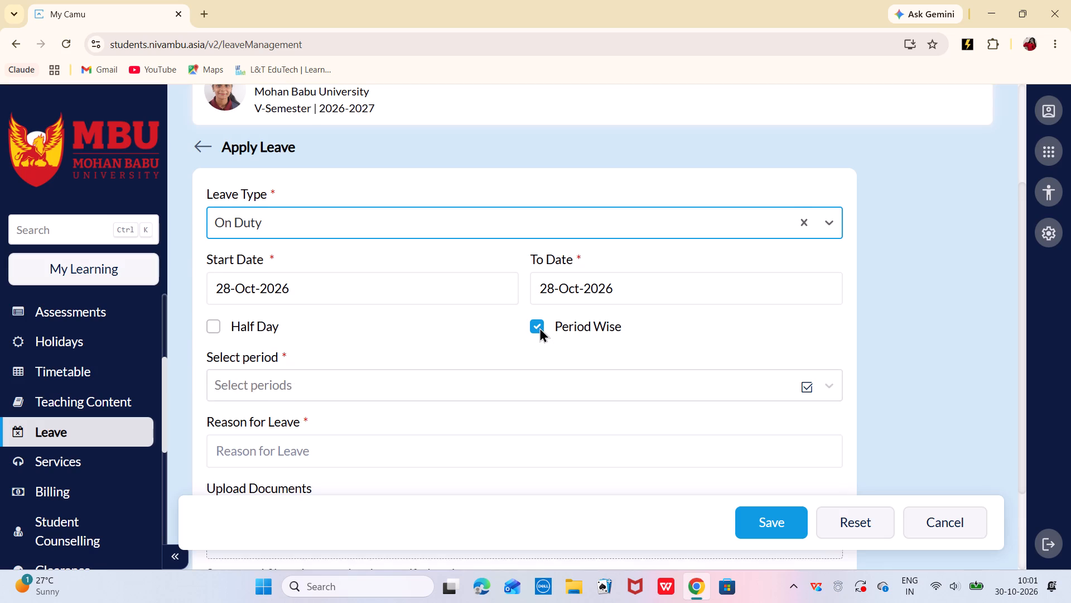
scroll(539, 327, "down", 1)
left_click(815, 278)
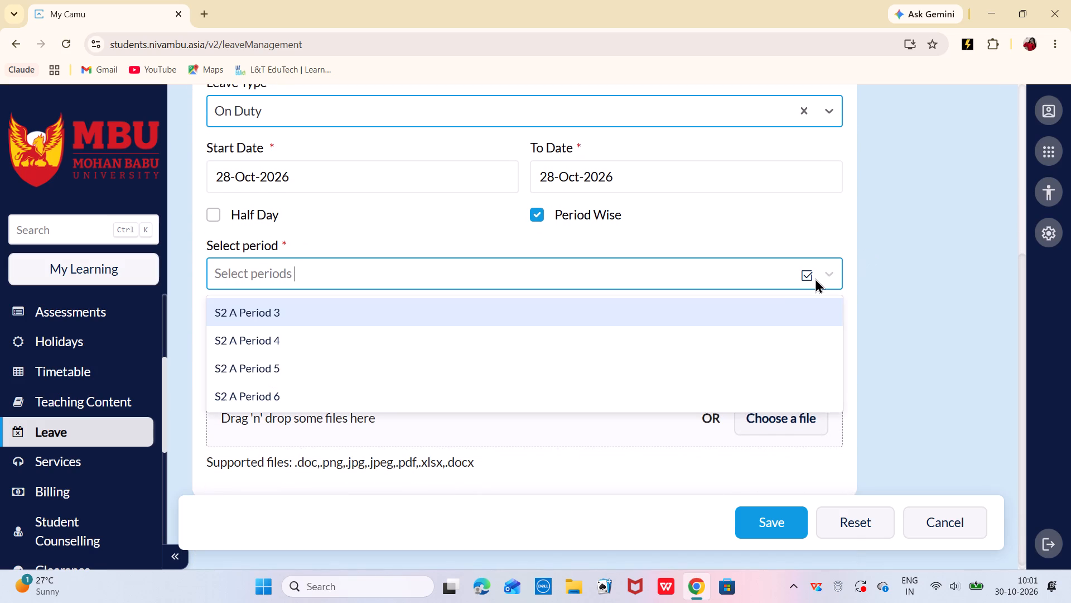
left_click(801, 275)
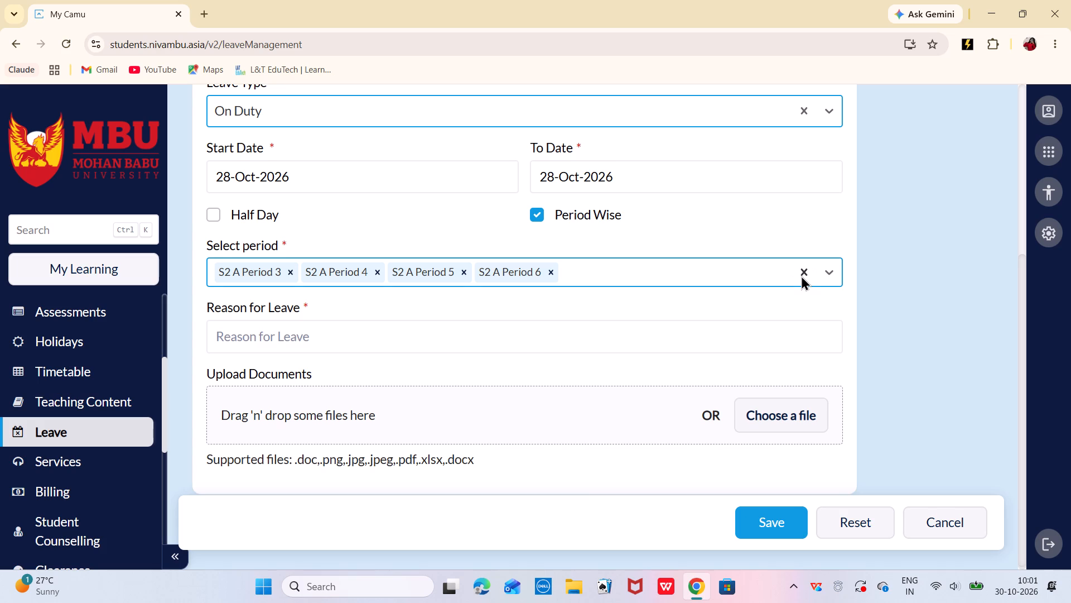
Enter "worked as an organiser for mohan mantra 2k26" as the reason for the 28-Oct-2026 leave.
scroll(801, 275, "down", 1)
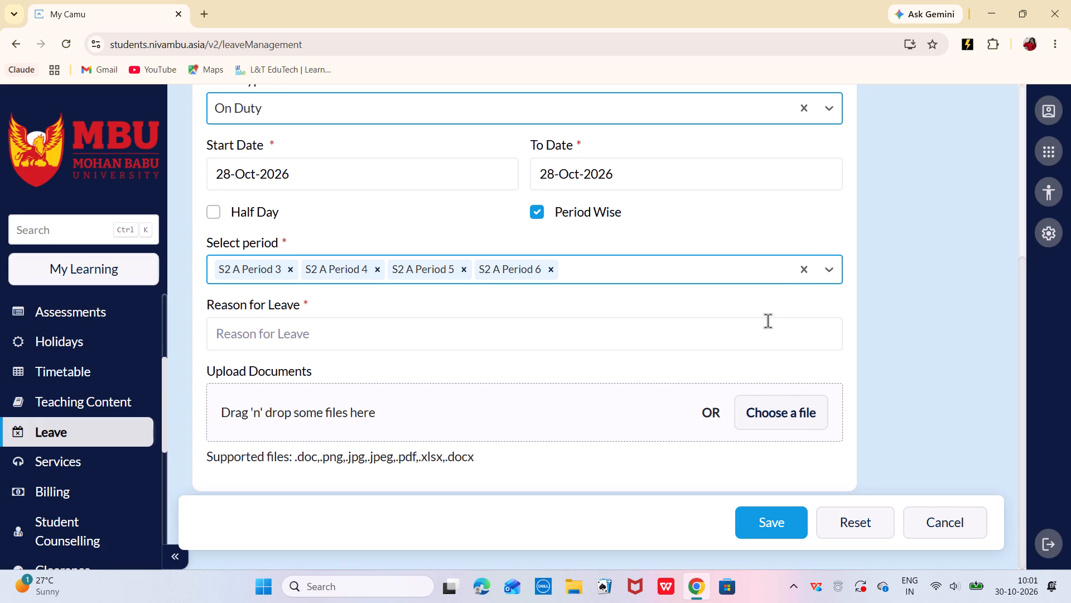
left_click(765, 327)
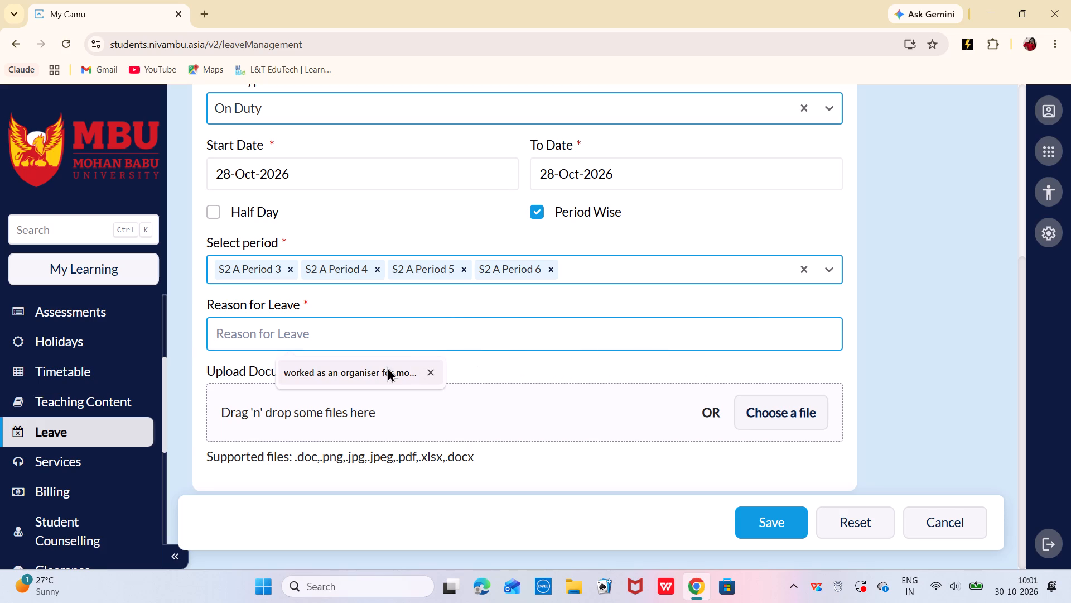
left_click(387, 367)
Attach the "mohan mantra" image from Downloads to the 28-Oct-2026 application and submit it.
scroll(483, 385, "down", 1)
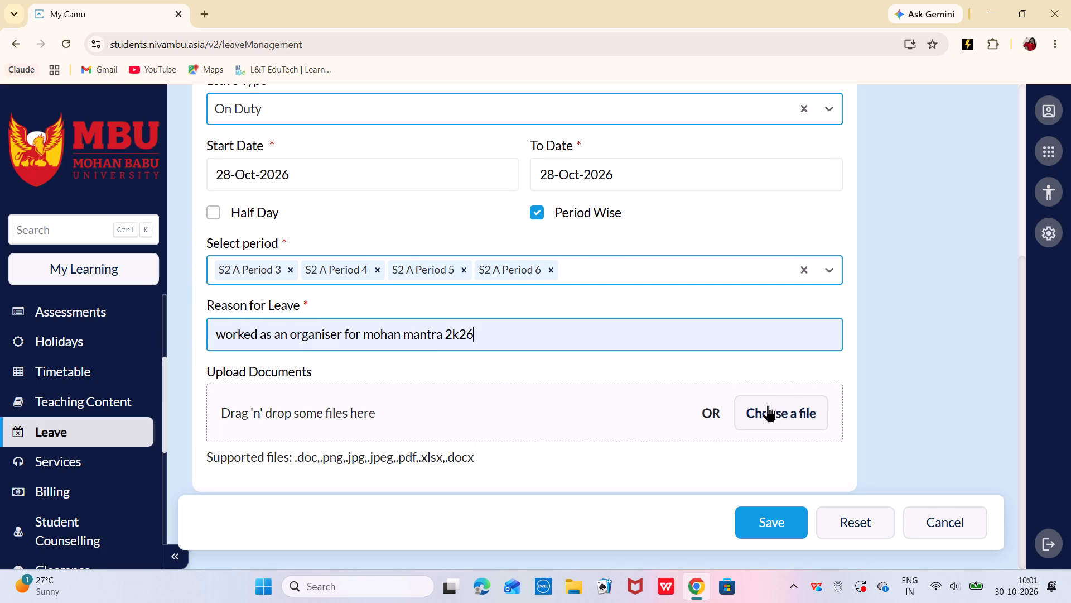
left_click(767, 408)
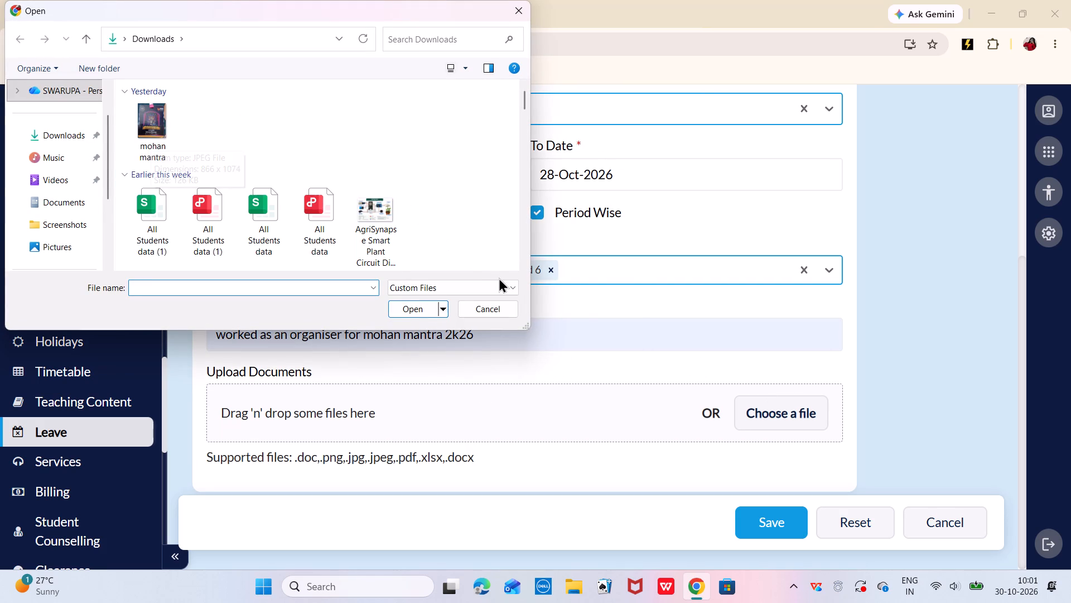
double_click(162, 114)
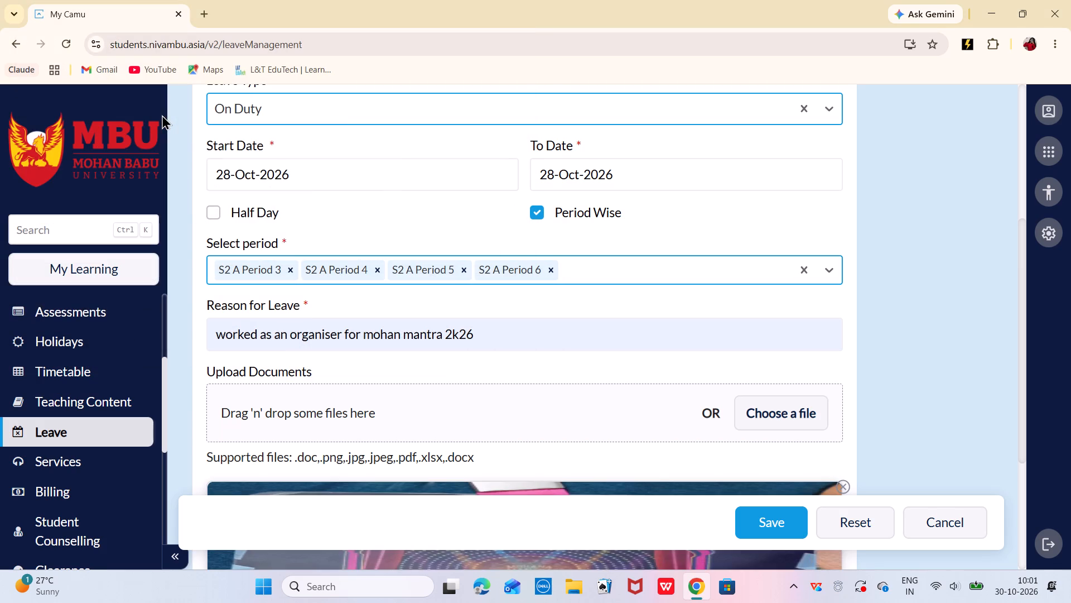
scroll(528, 365, "down", 3)
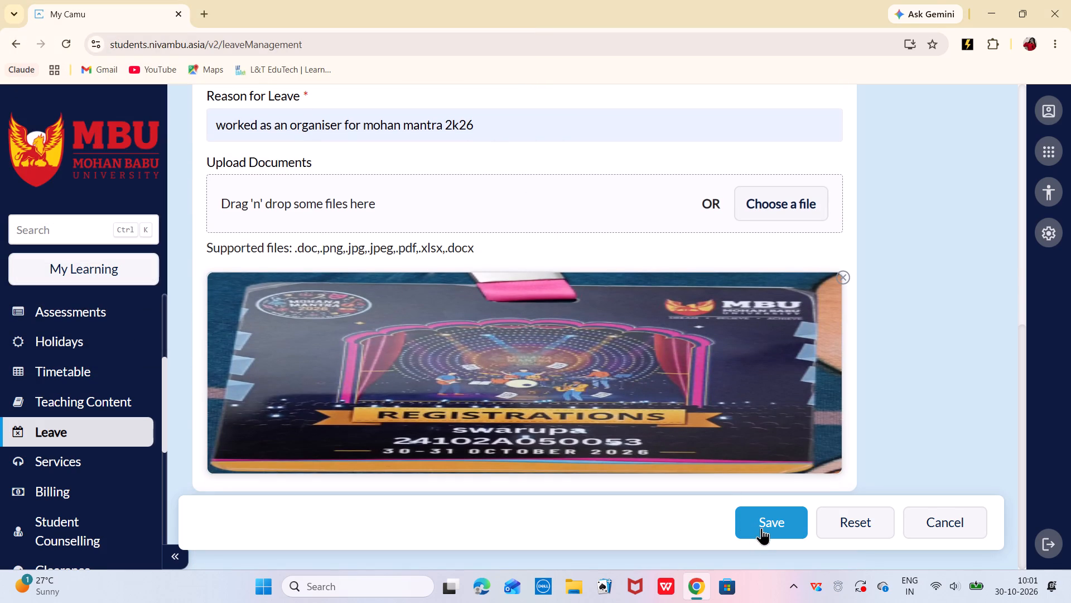
left_click(761, 528)
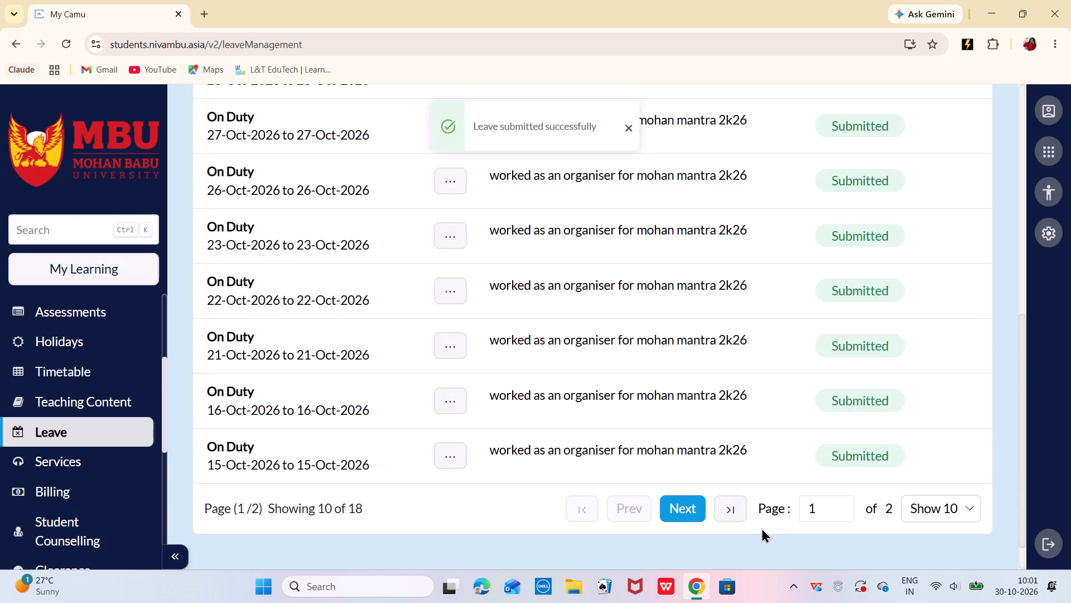
Start another leave application and set both its Start Date and To Date to 29-Oct-2026.
scroll(732, 366, "up", 3)
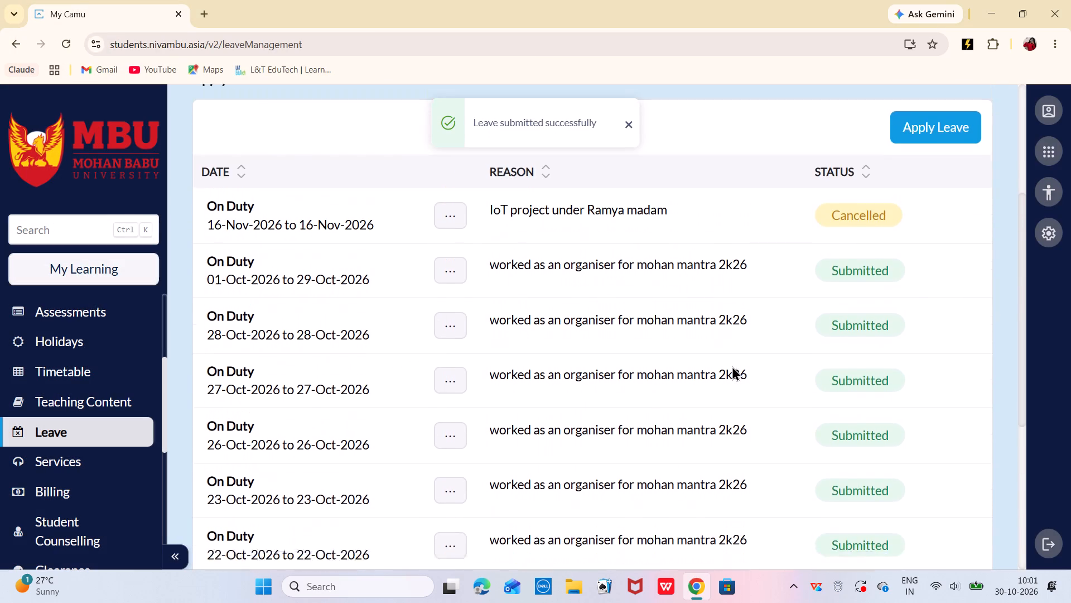
scroll(732, 366, "up", 1)
left_click(922, 168)
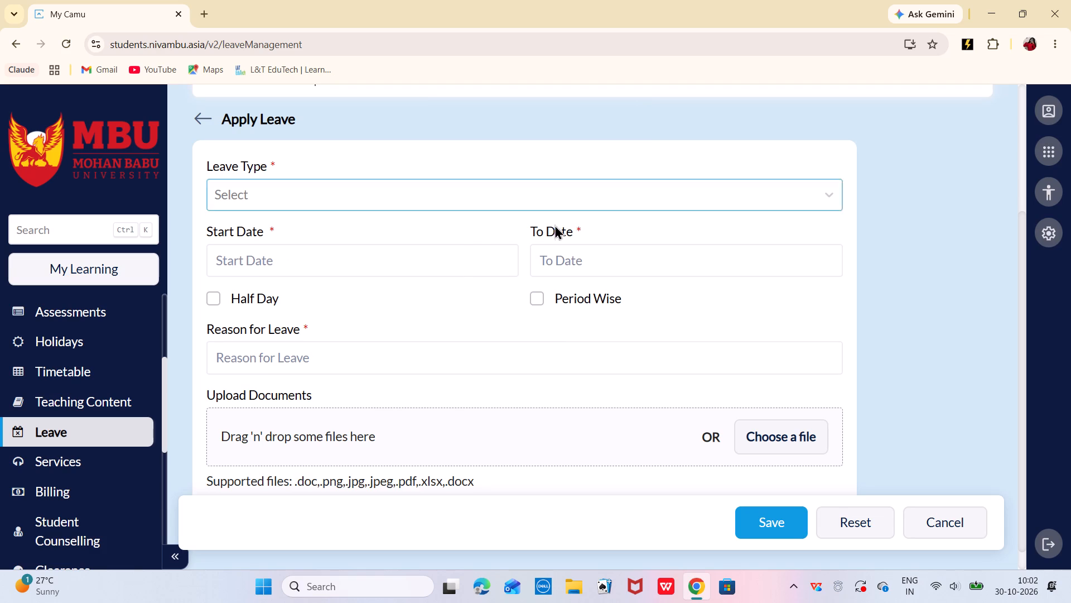
left_click(471, 257)
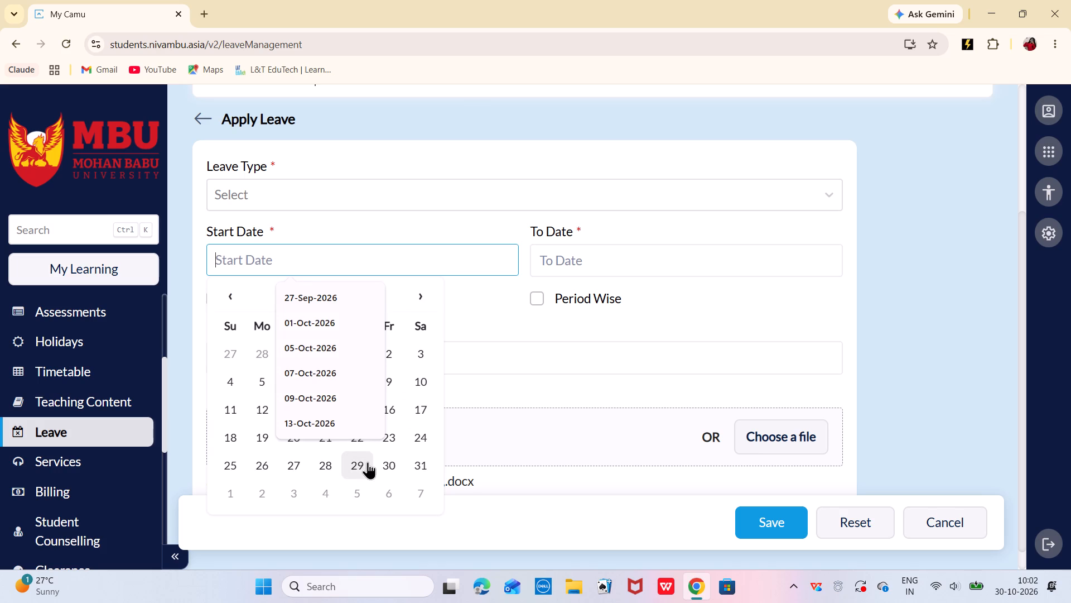
left_click(366, 462)
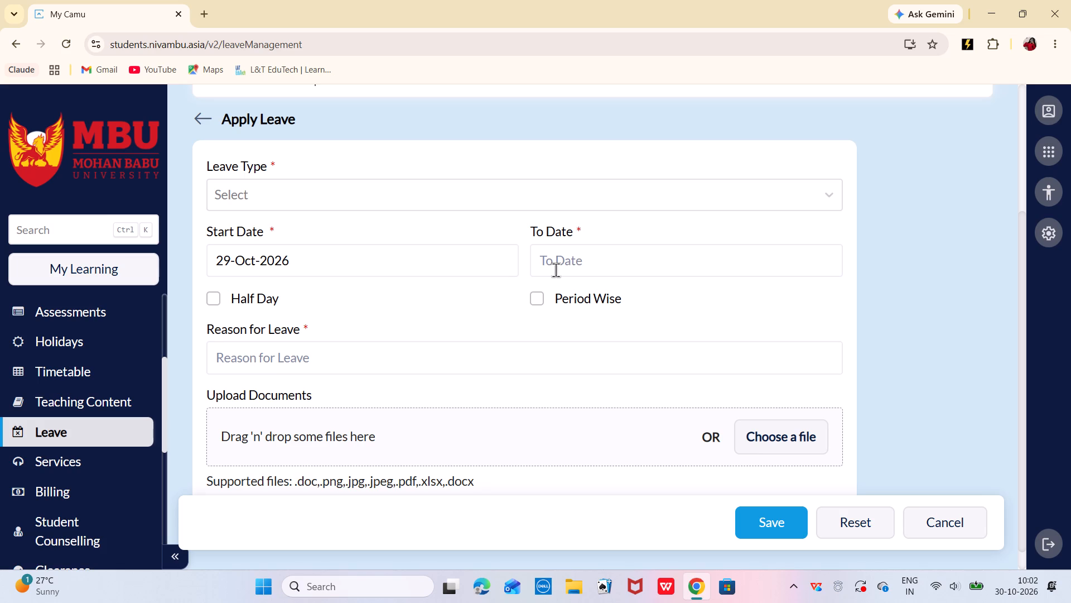
left_click(556, 270)
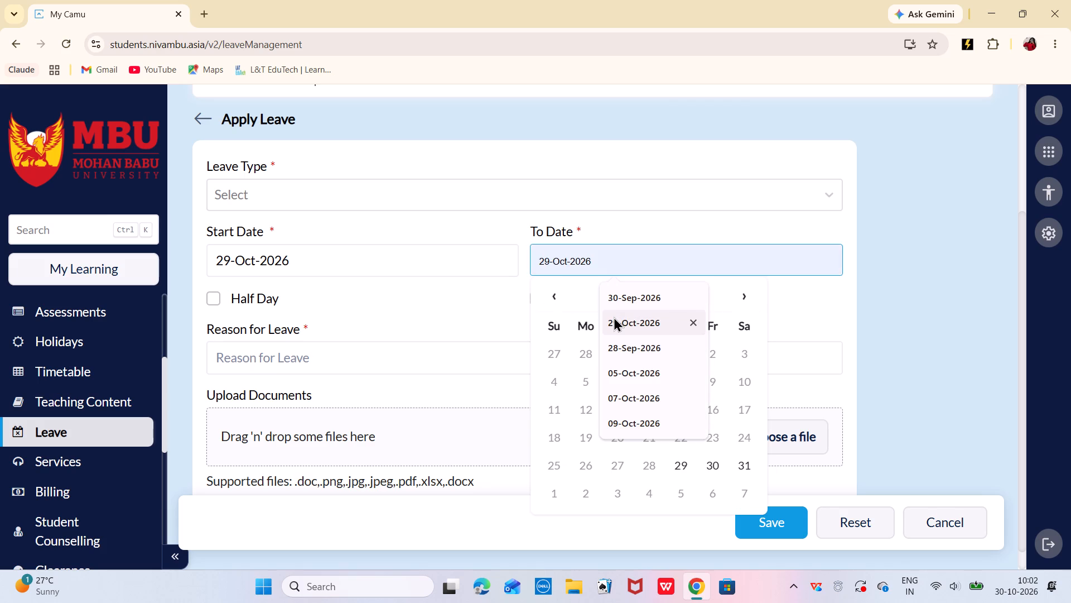
left_click(614, 317)
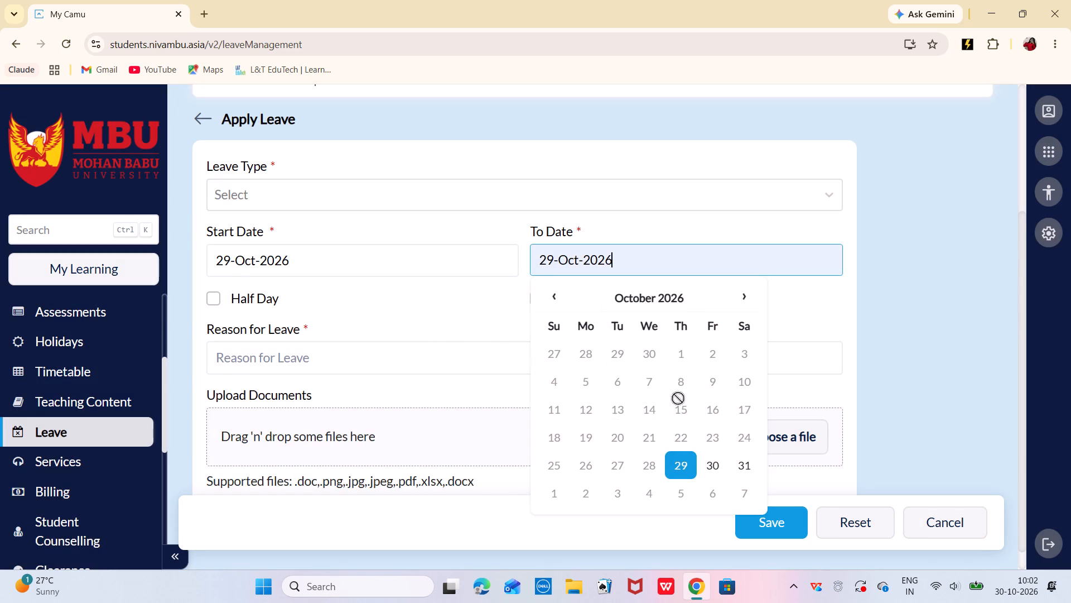
left_click(678, 463)
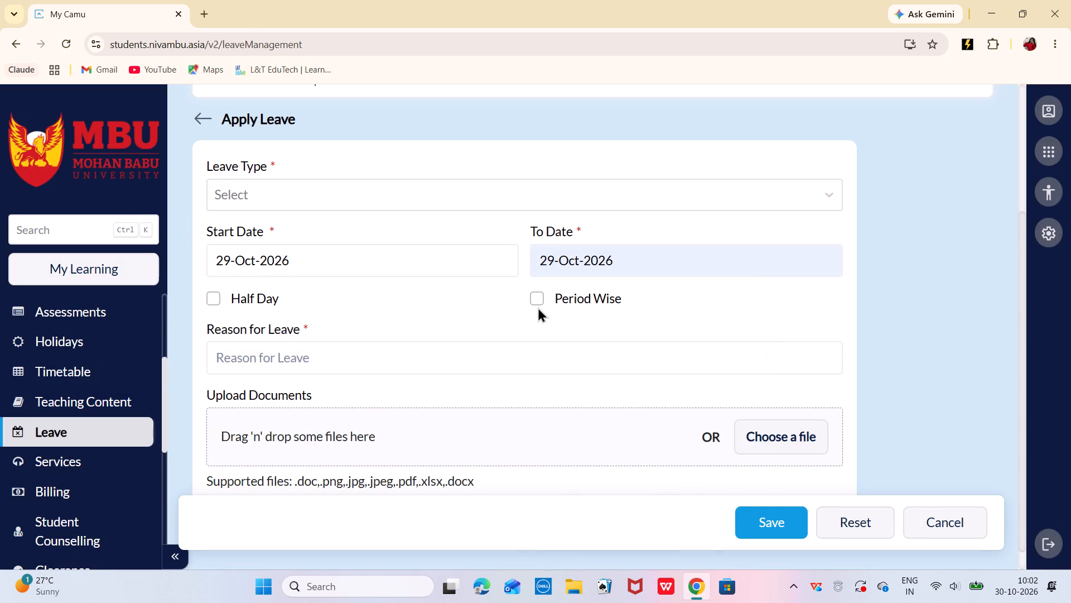
Make the 29-Oct-2026 leave period-wise and select all offered periods, S2 A Periods 2, 3 and 5.
left_click(537, 300)
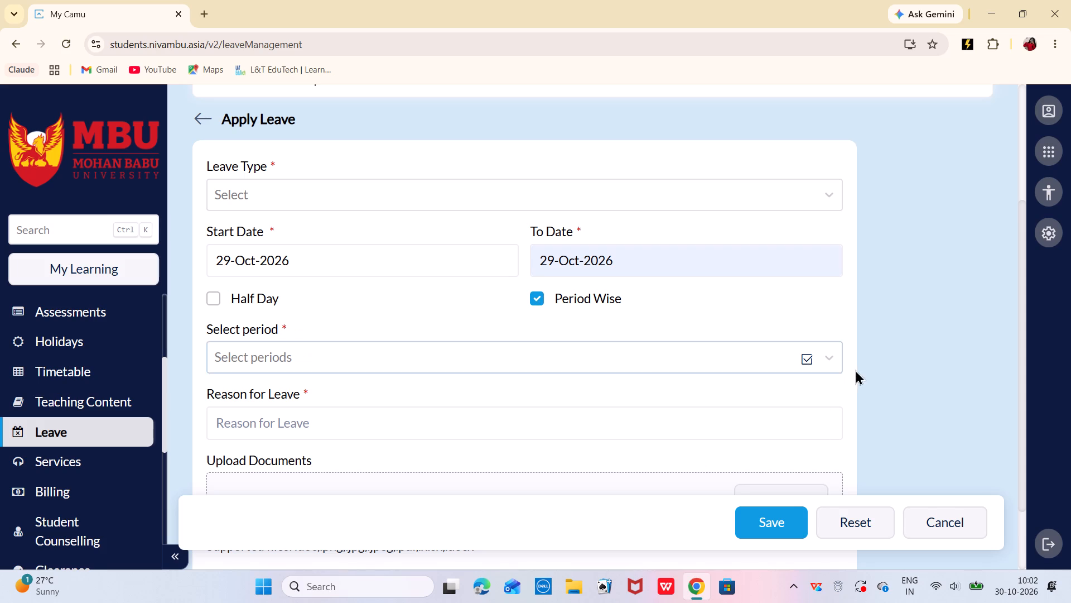
left_click(812, 350)
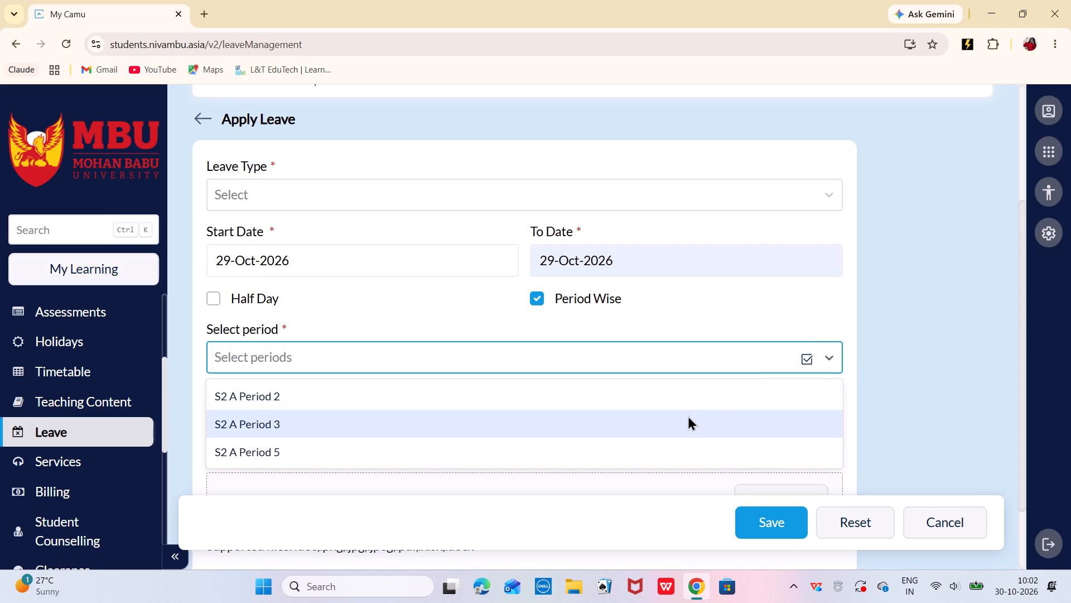
left_click(806, 359)
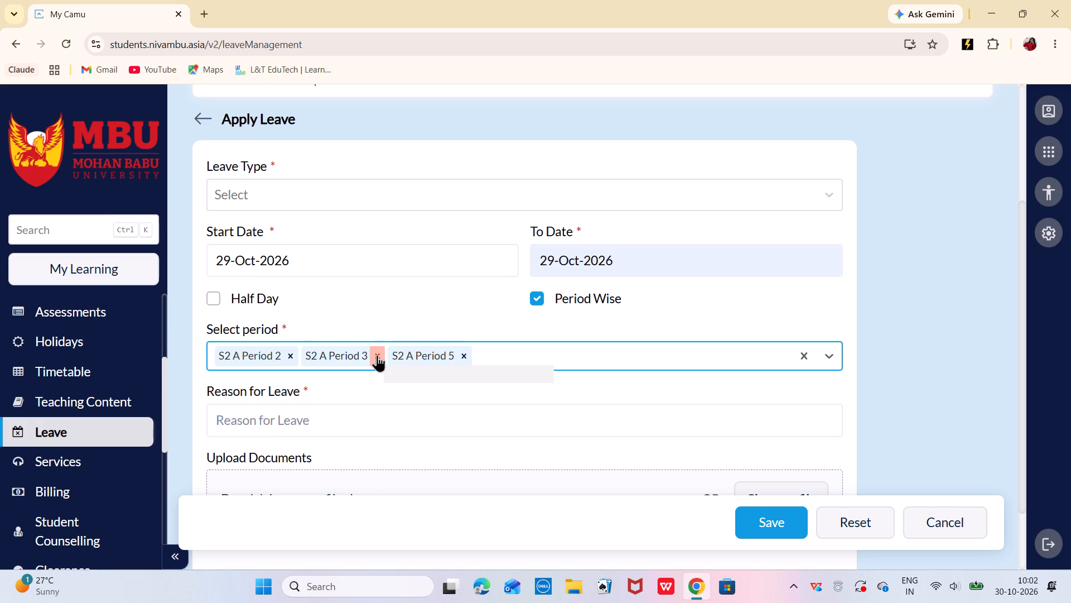
Enter "worked as an organiser for mohan mantra 2k26" as the reason for the 29-Oct-2026 leave.
scroll(377, 355, "down", 1)
left_click(341, 360)
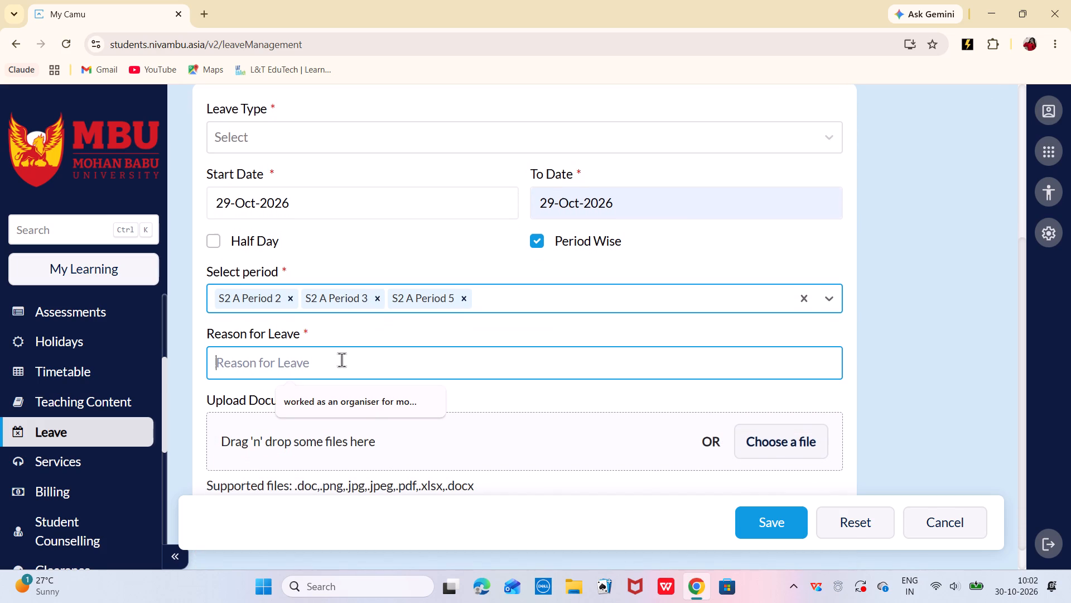
left_click(347, 395)
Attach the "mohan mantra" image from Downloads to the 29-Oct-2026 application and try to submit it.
scroll(347, 395, "down", 2)
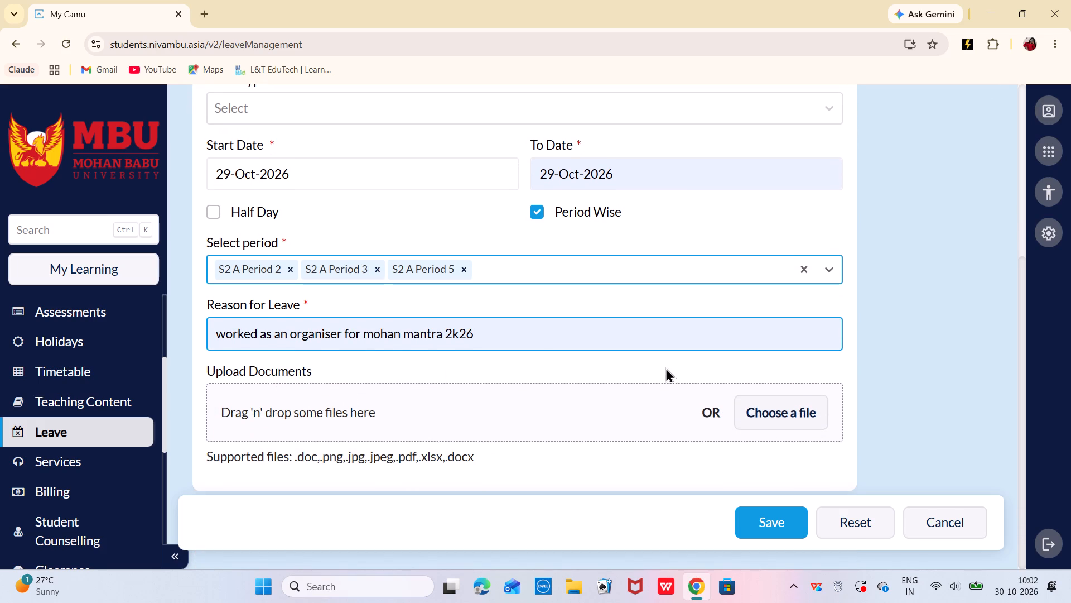
left_click(766, 408)
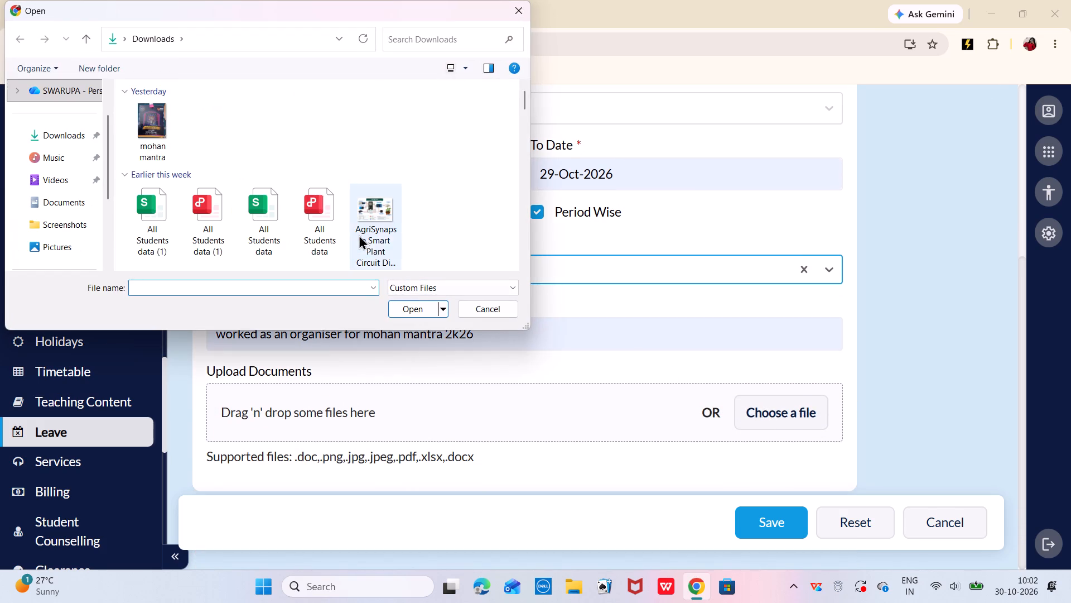
double_click(149, 122)
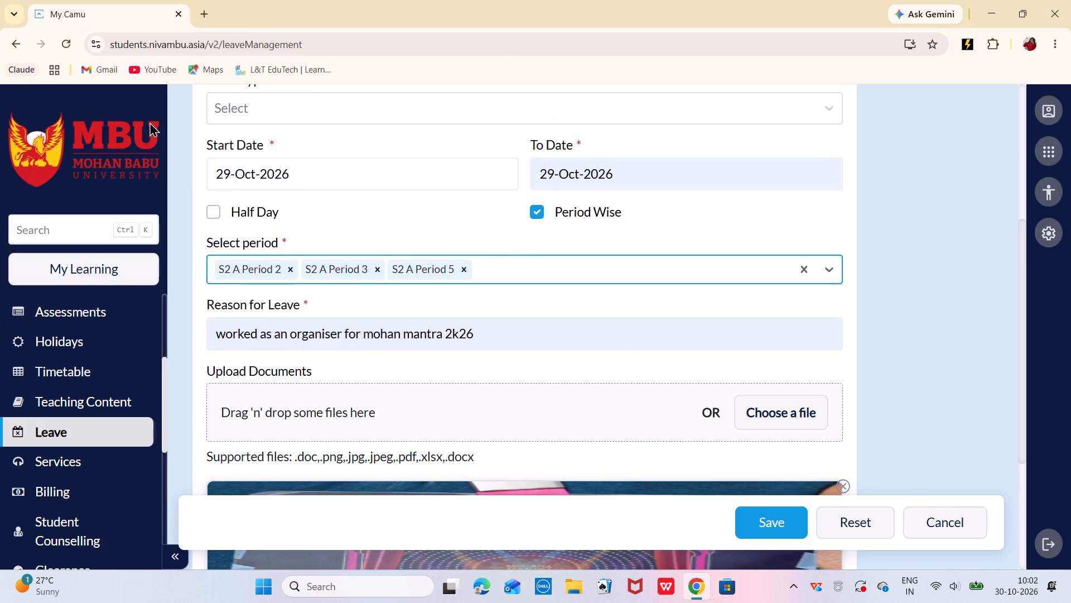
scroll(506, 368, "down", 4)
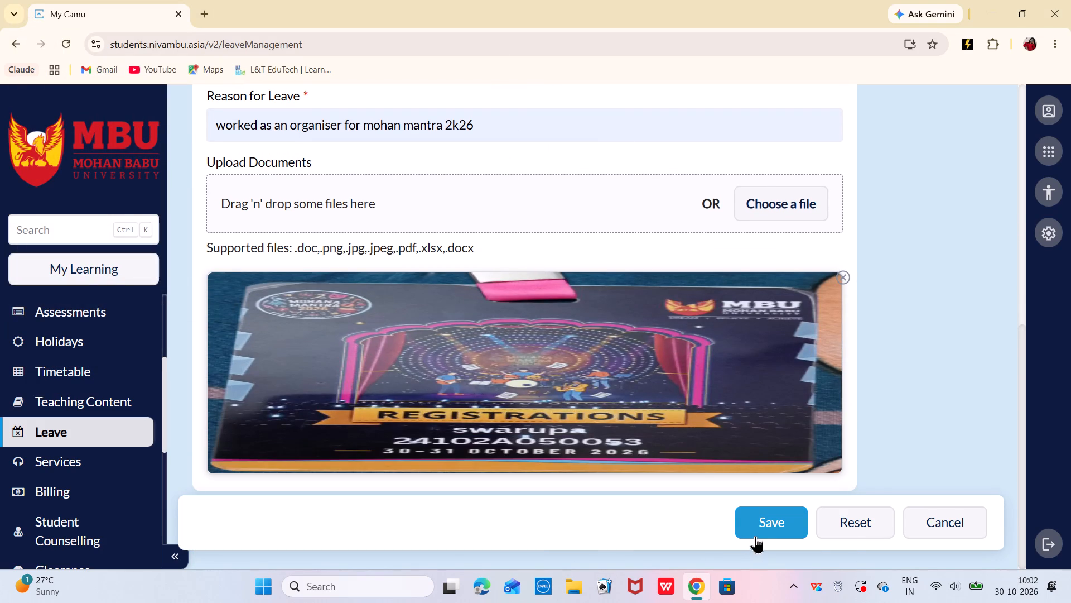
left_click(763, 517)
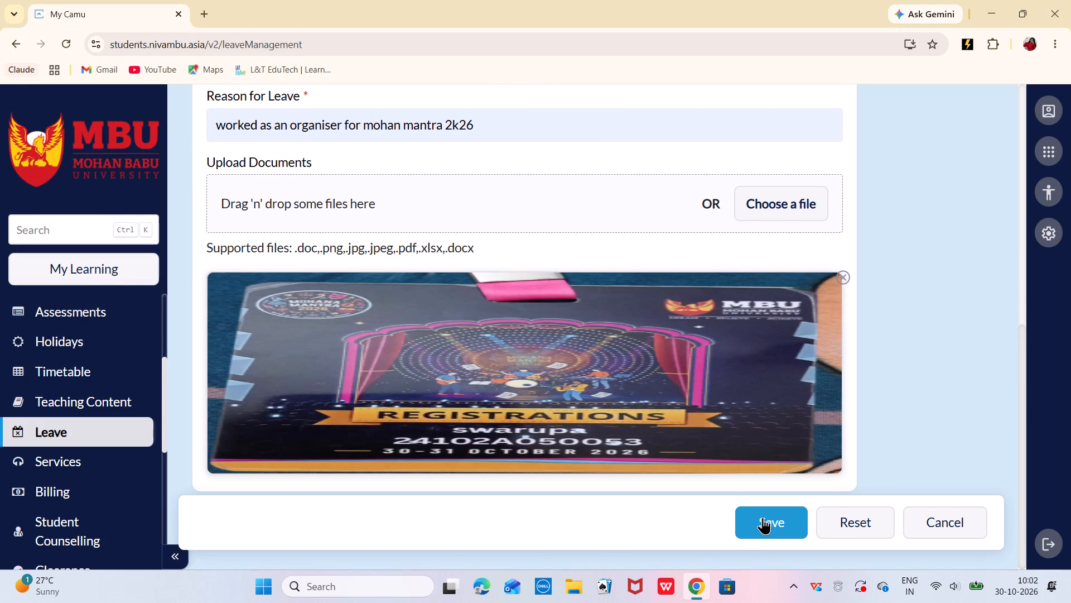
left_click(763, 517)
left_click(778, 515)
Set the Leave Type to On Duty for the 29-Oct-2026 application and submit it.
scroll(689, 386, "up", 4)
scroll(689, 386, "down", 3)
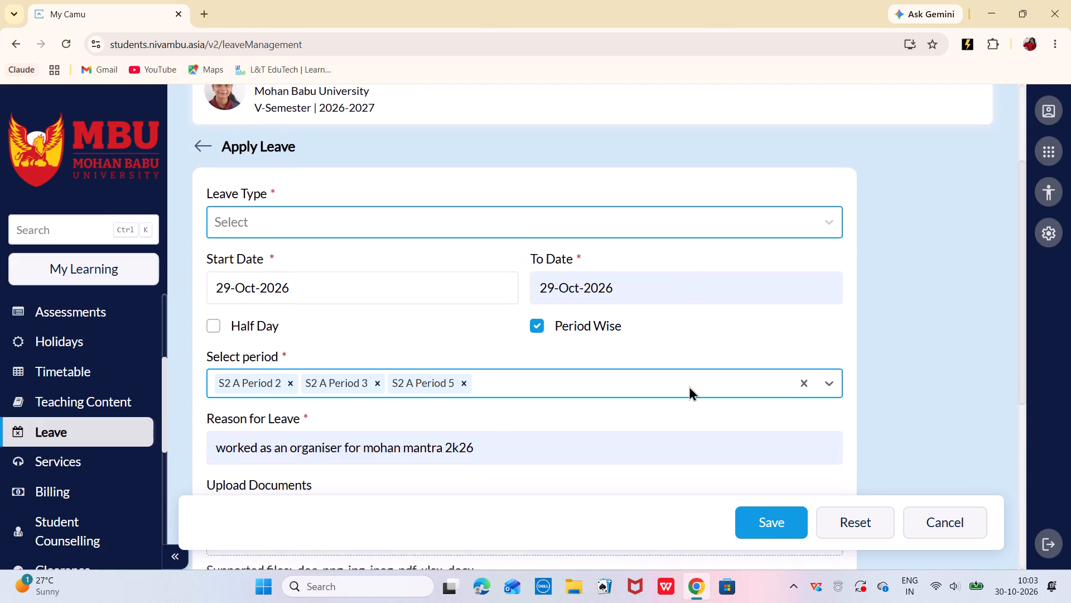
left_click(821, 202)
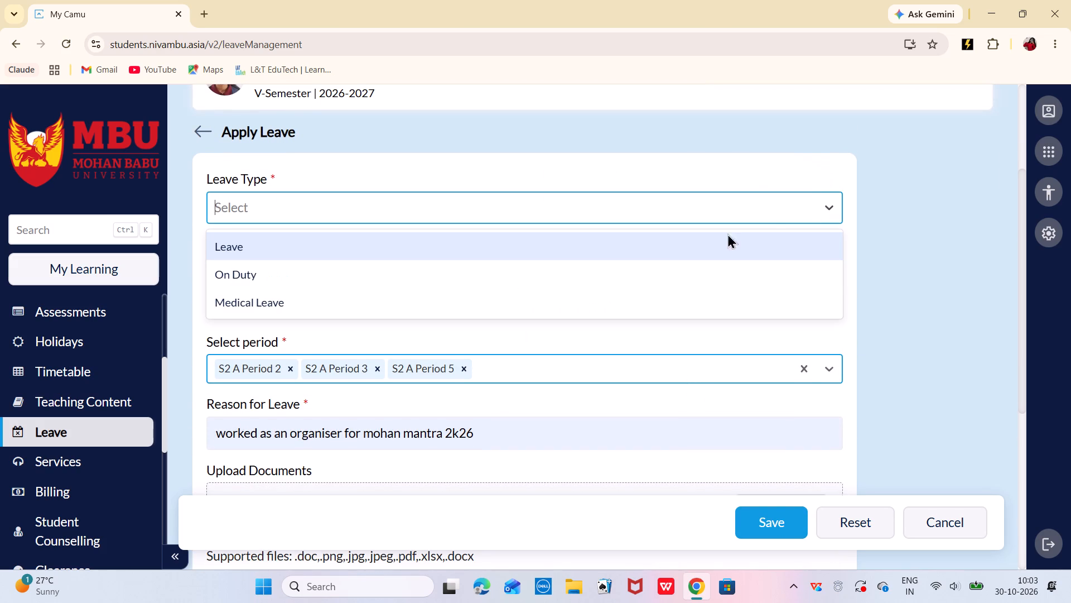
left_click(578, 274)
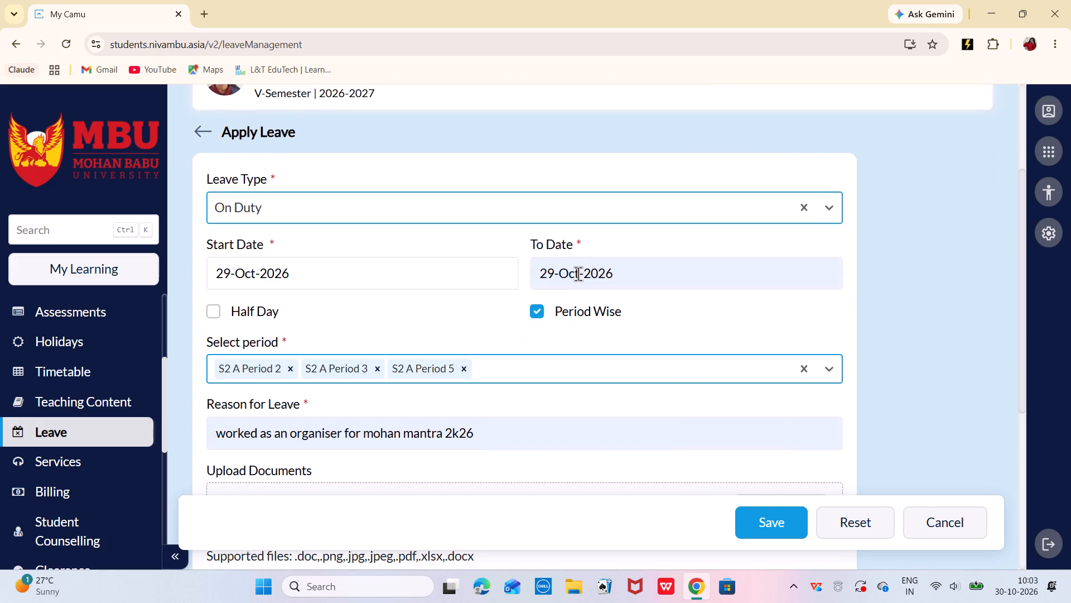
scroll(578, 274, "down", 4)
left_click(770, 521)
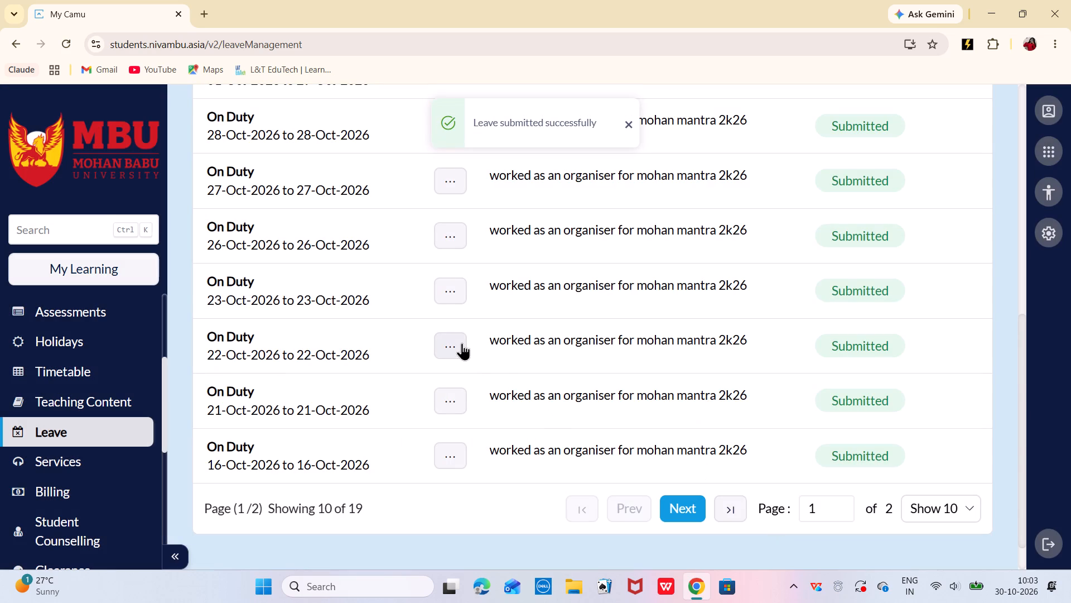
Examine the dates and statuses of the October On Duty entries on the first page of the leave list.
scroll(270, 151, "up", 1)
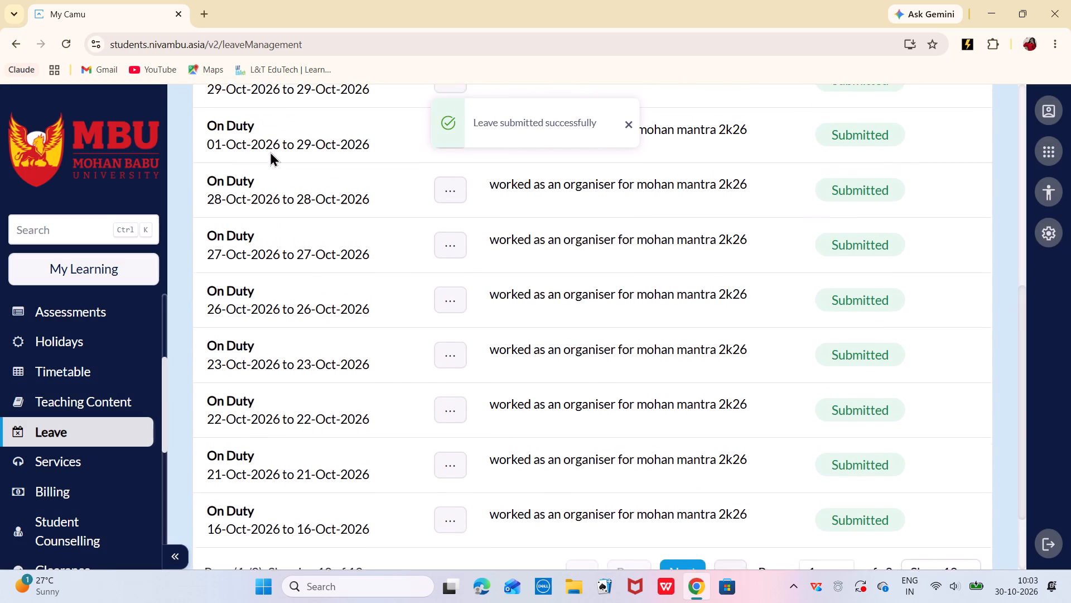
scroll(270, 151, "up", 2)
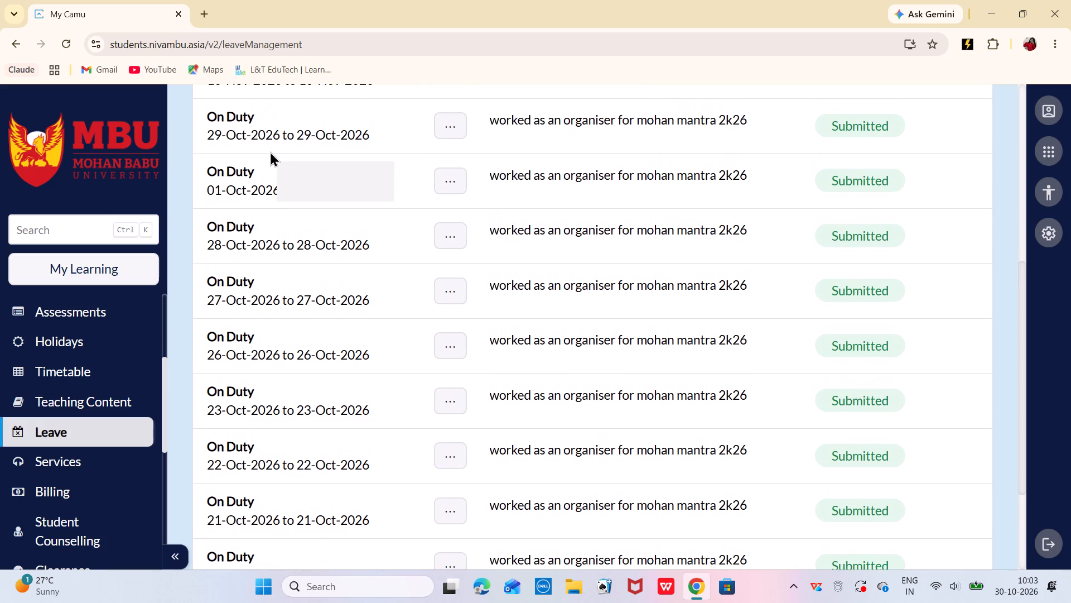
scroll(270, 151, "up", 1)
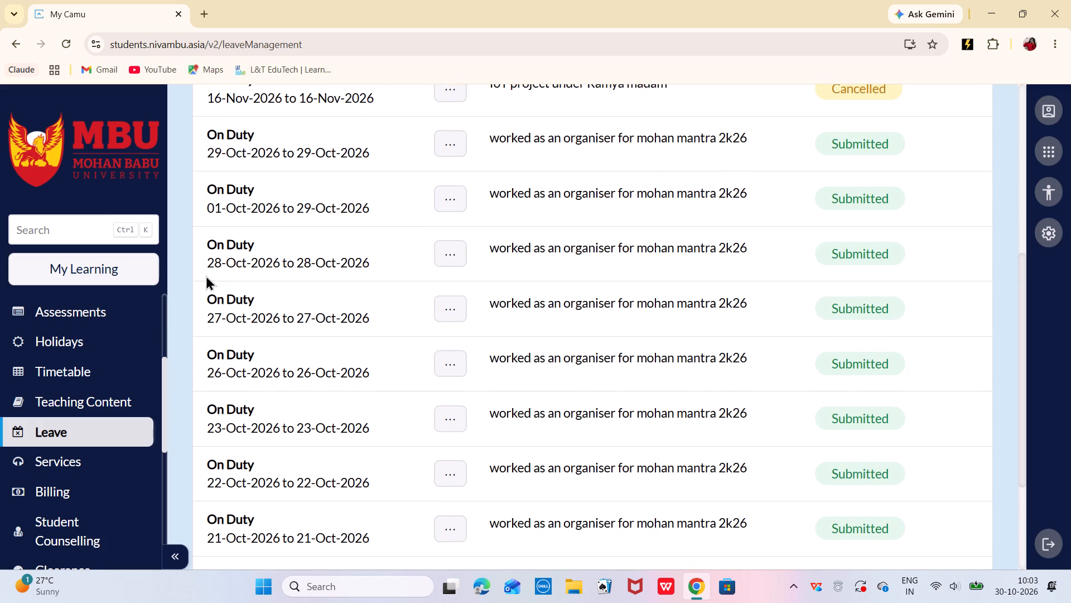
scroll(204, 267, "right", 1)
scroll(204, 267, "down", 1)
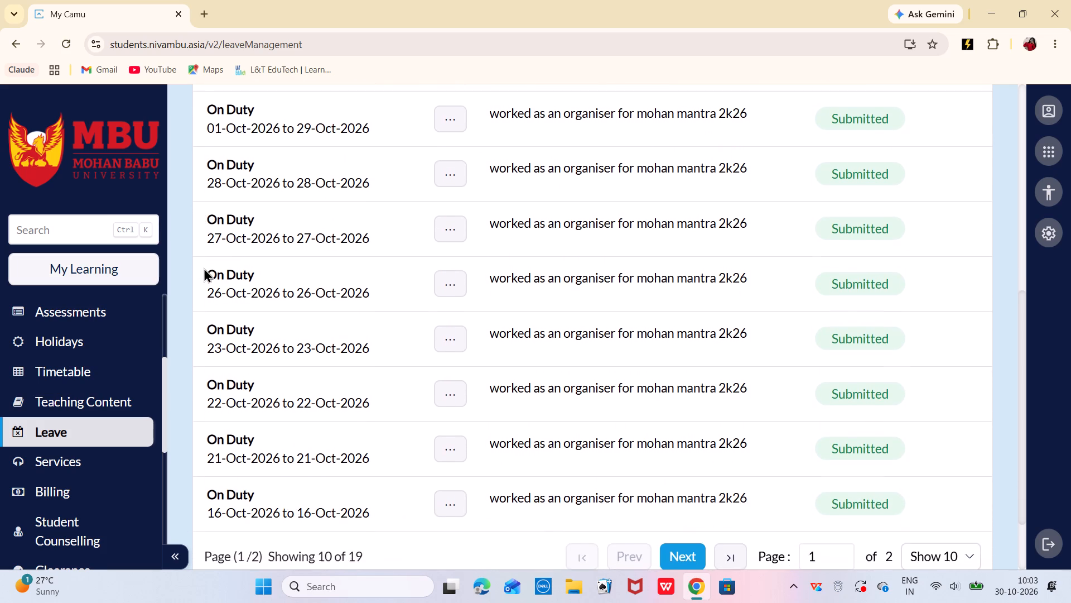
scroll(204, 267, "down", 2)
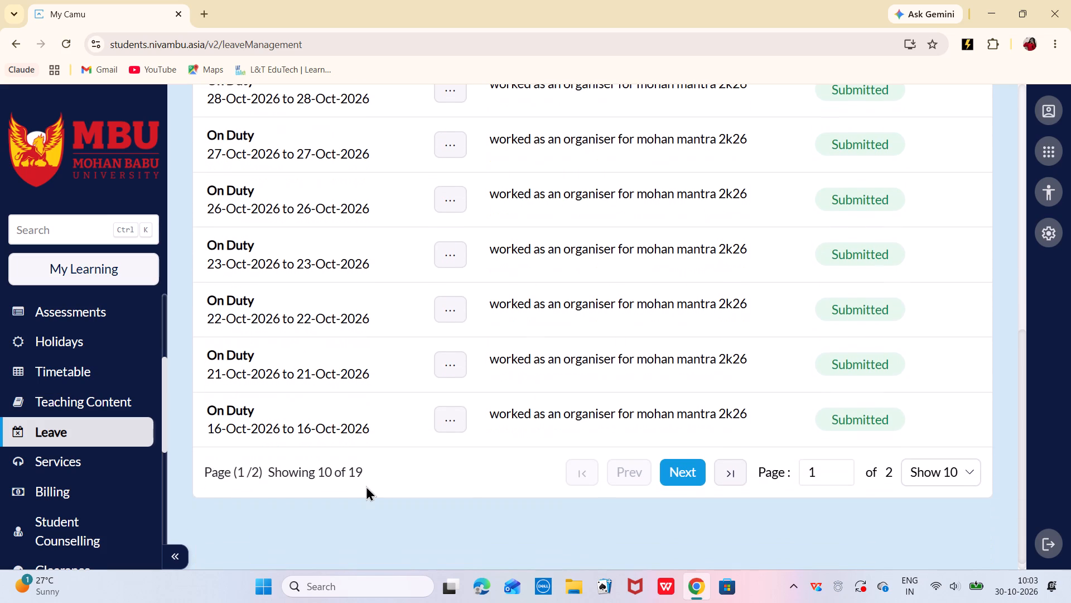
Show 20 entries per page and review the dates, reasons and statuses across the whole leave list.
left_click(974, 459)
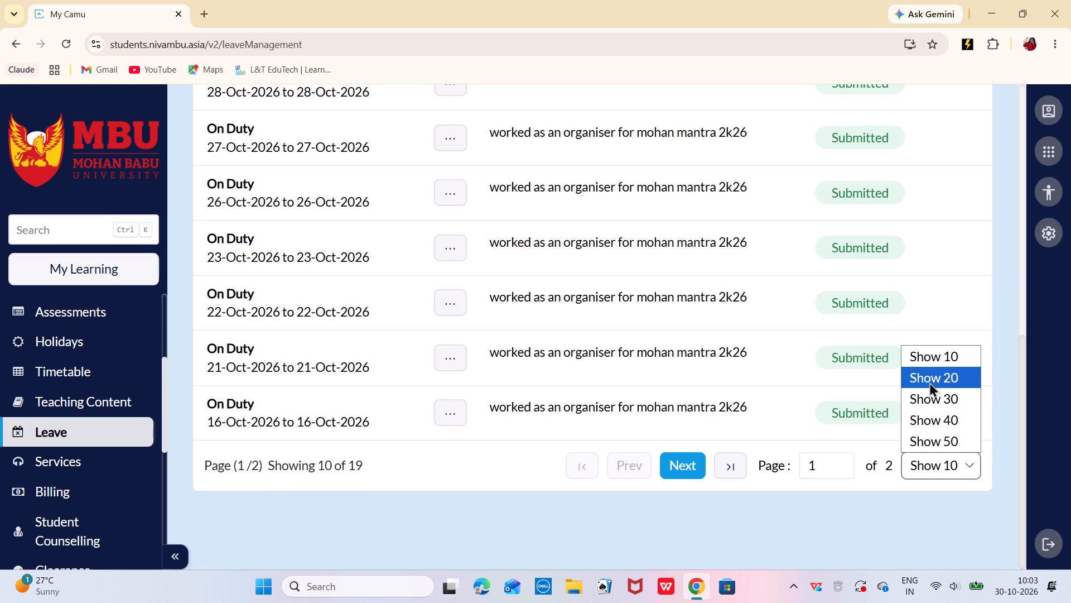
left_click(929, 382)
scroll(412, 450, "down", 1)
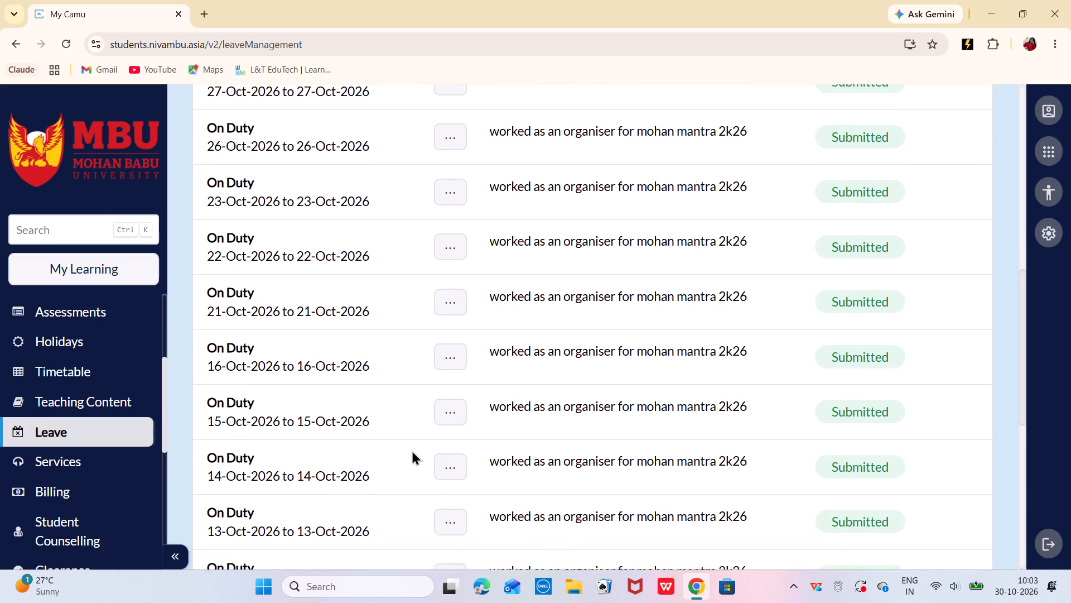
scroll(412, 450, "down", 3)
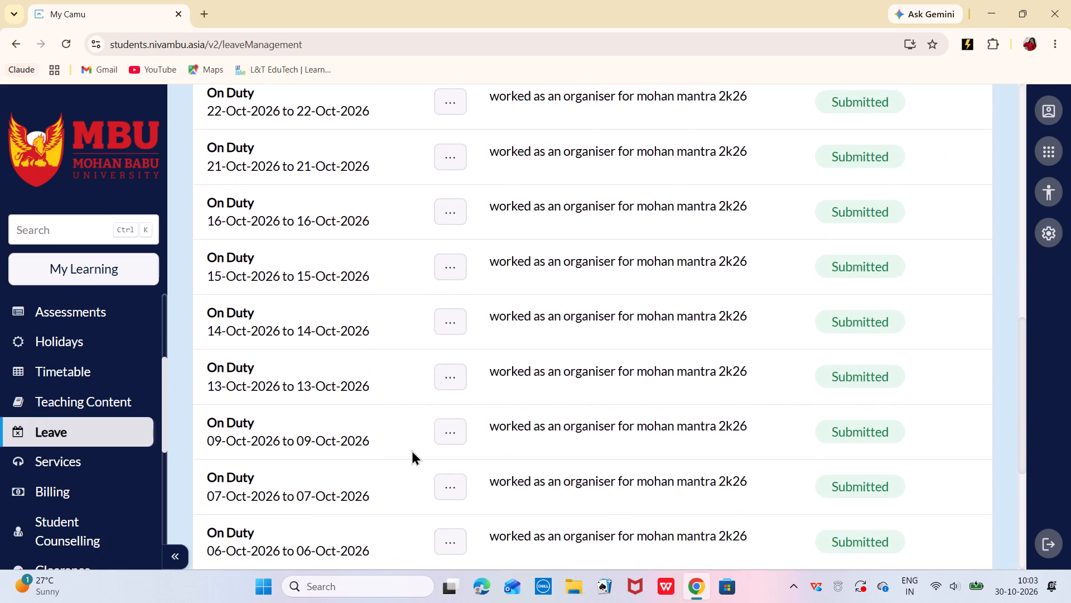
scroll(412, 450, "down", 4)
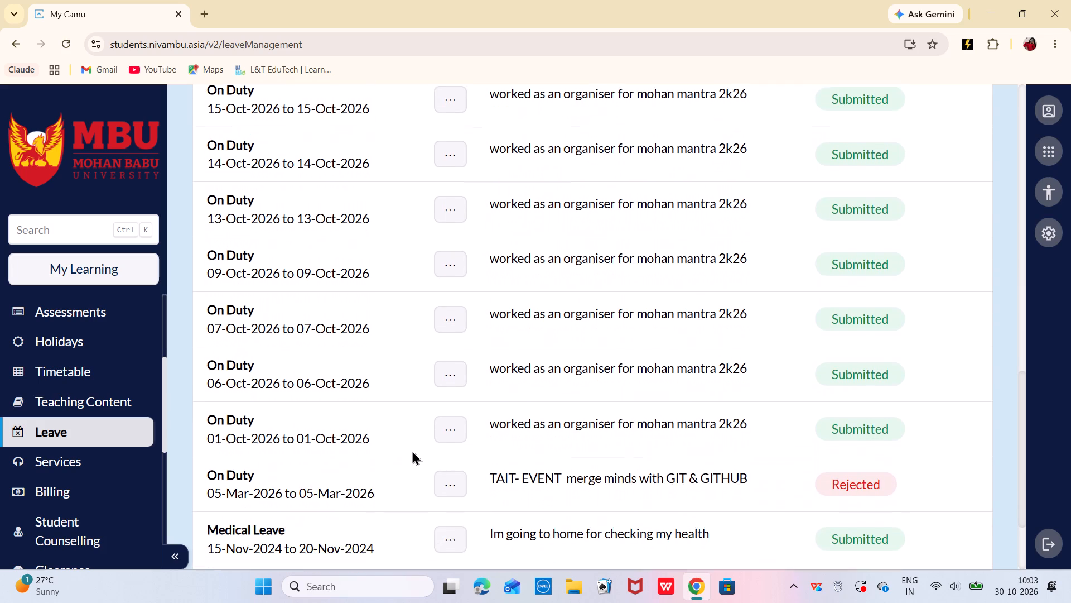
scroll(412, 450, "down", 3)
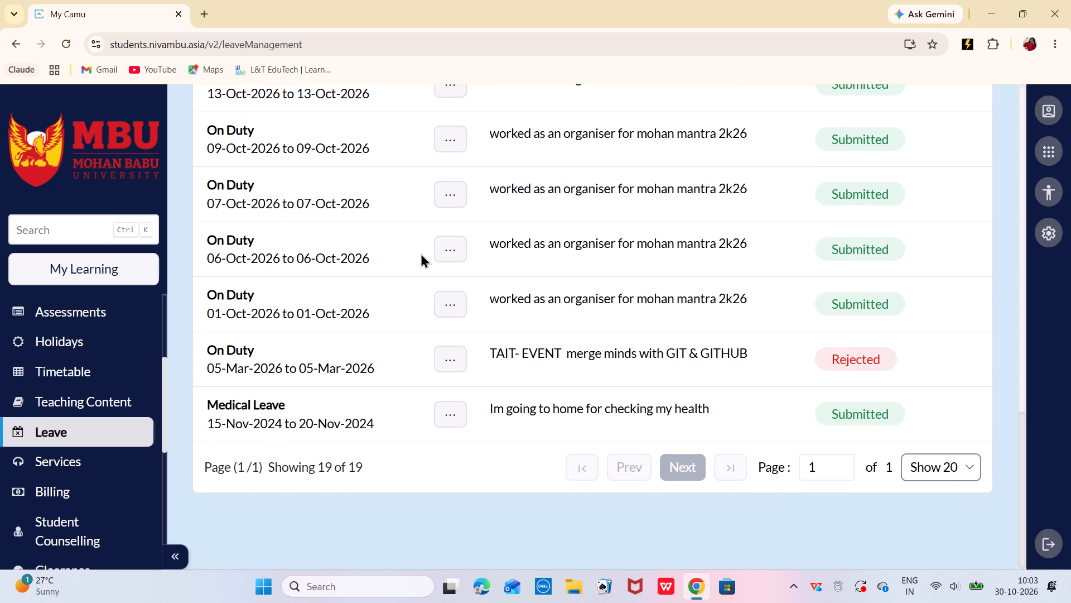
scroll(421, 253, "up", 7)
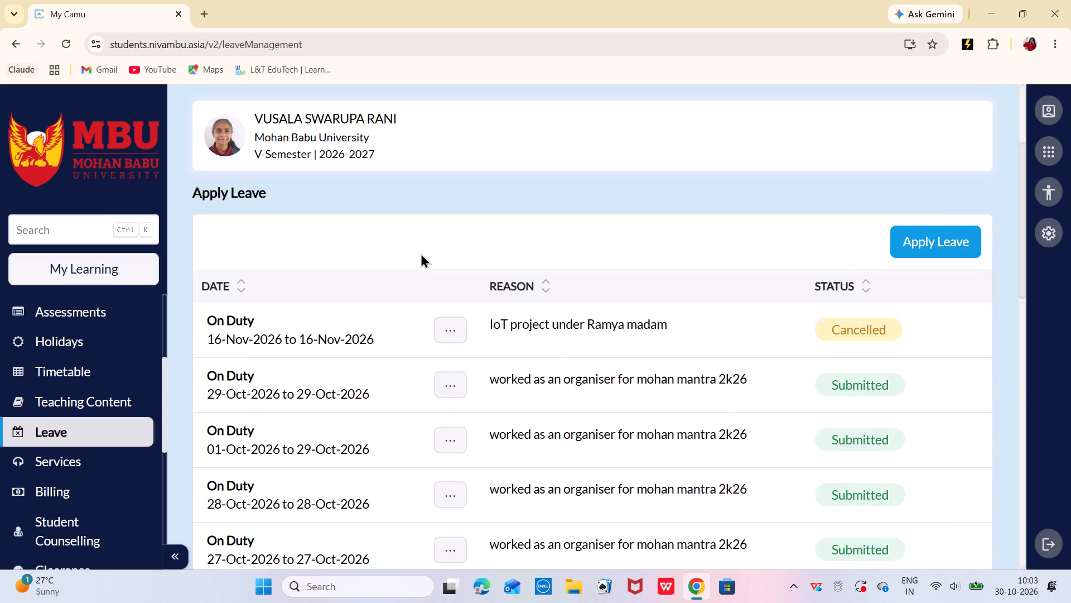
scroll(557, 345, "down", 2)
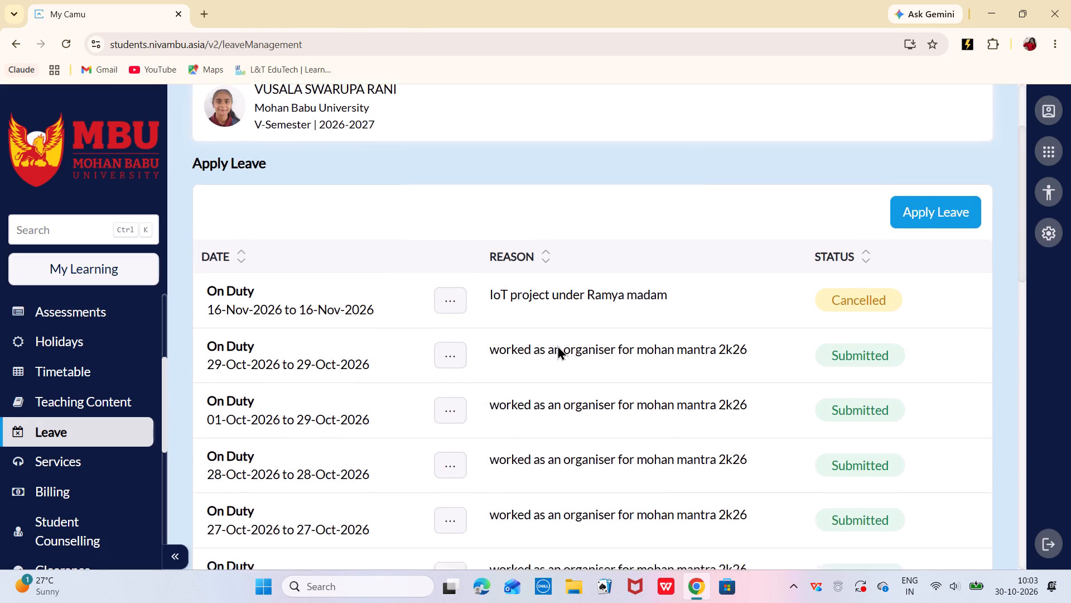
scroll(557, 345, "down", 1)
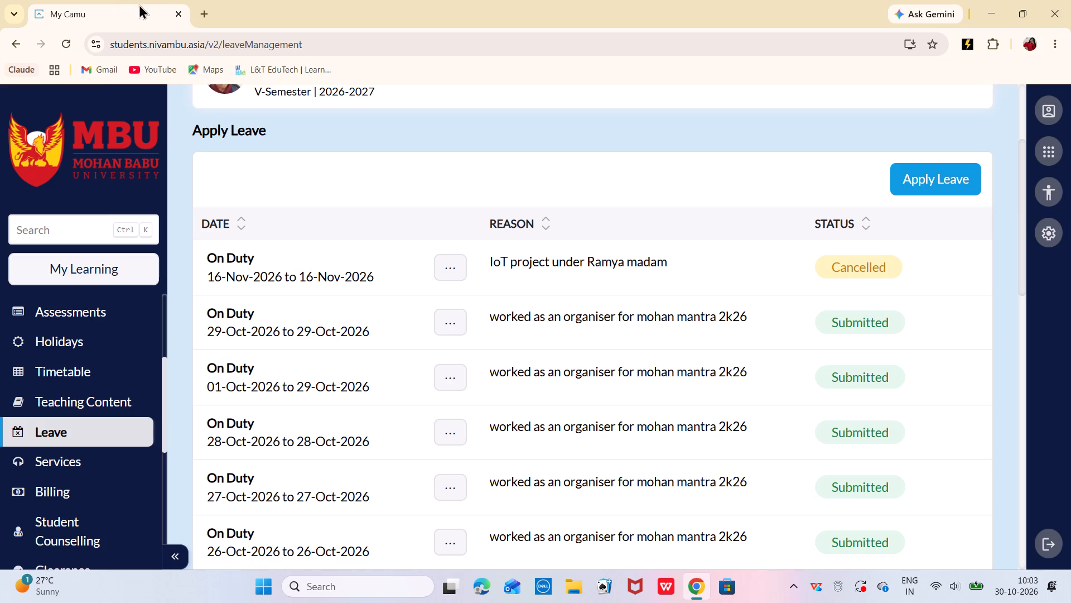
Close the My Camu leave page and its browser window.
left_click(176, 12)
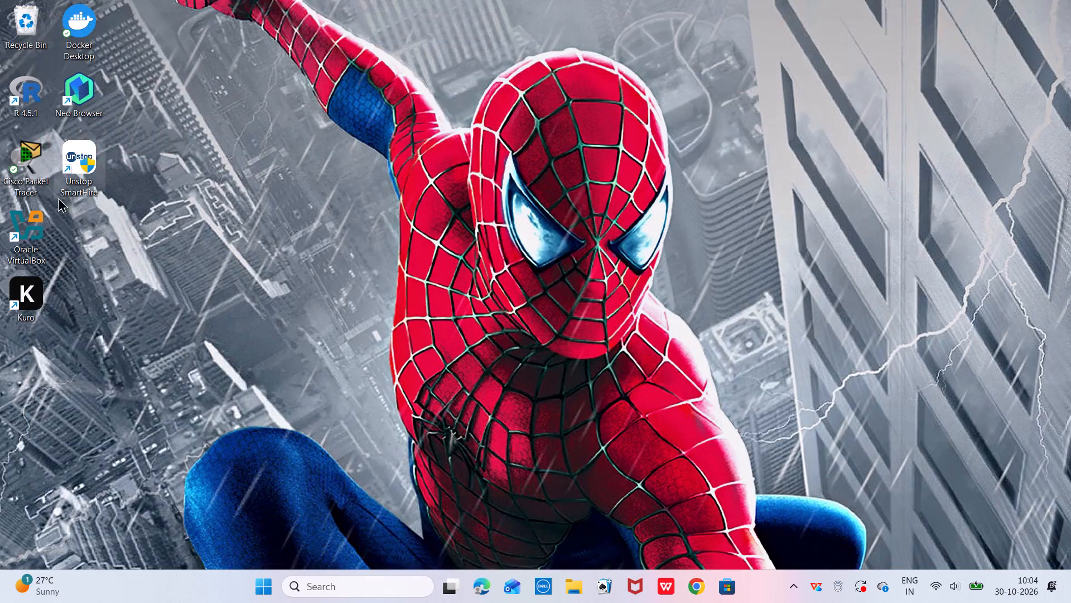
Search Windows for WhatsApp and open the app.
left_click(340, 586)
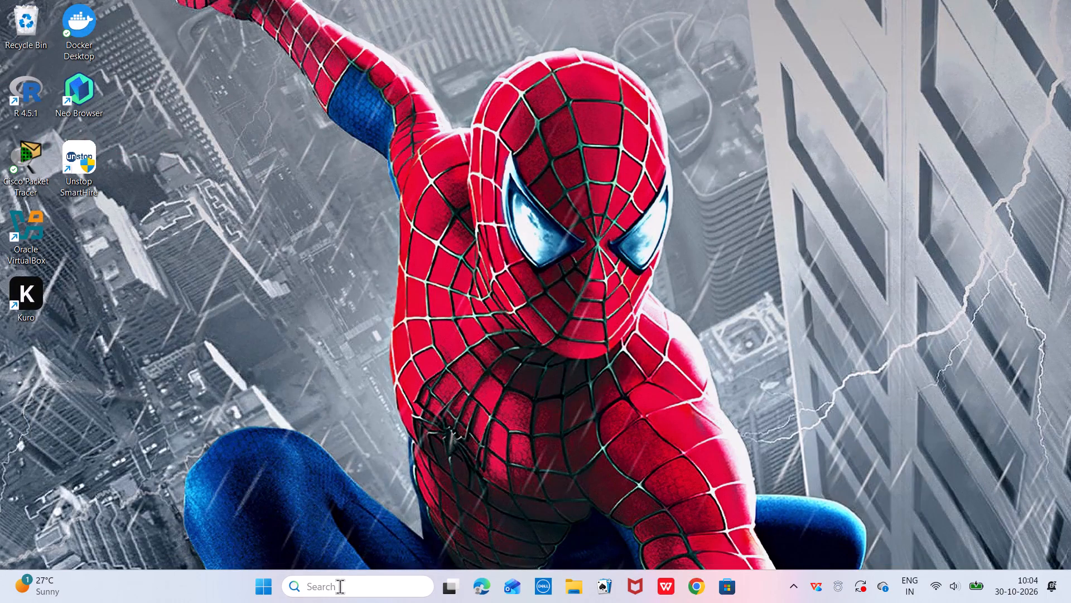
type("wg")
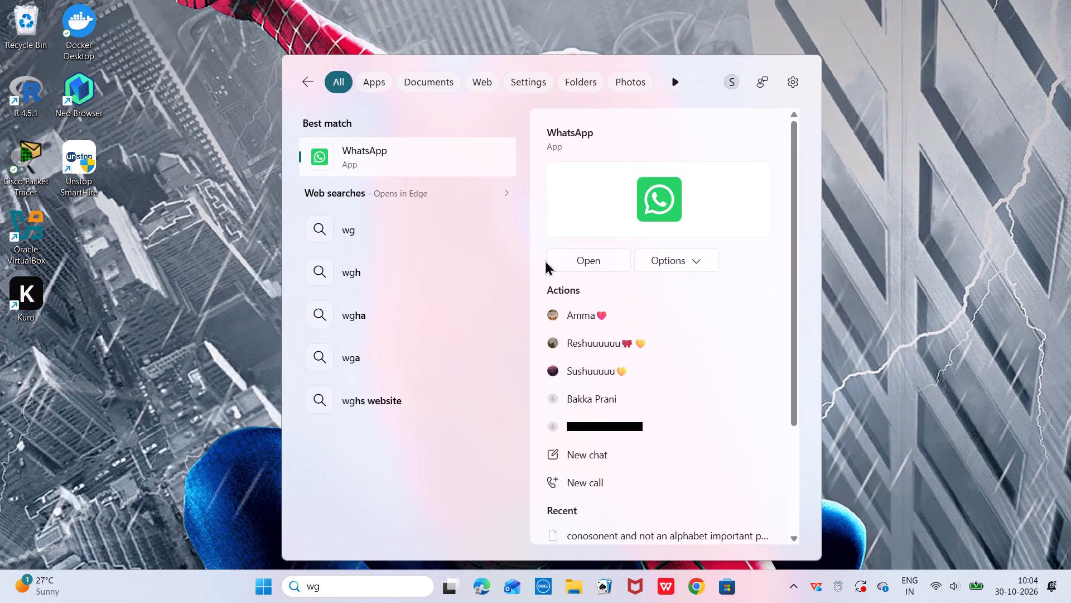
left_click(589, 258)
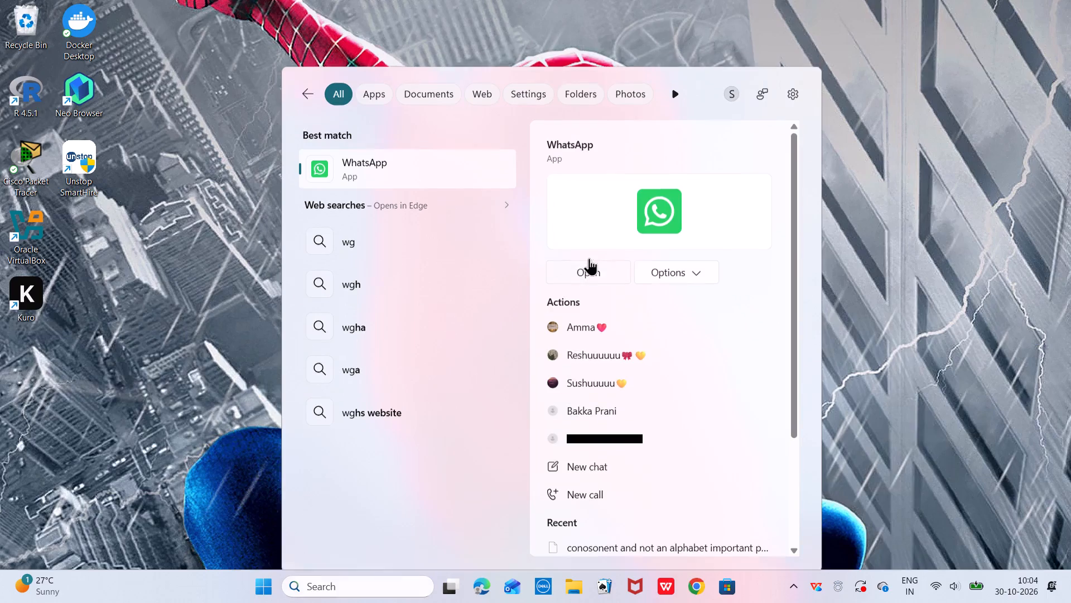